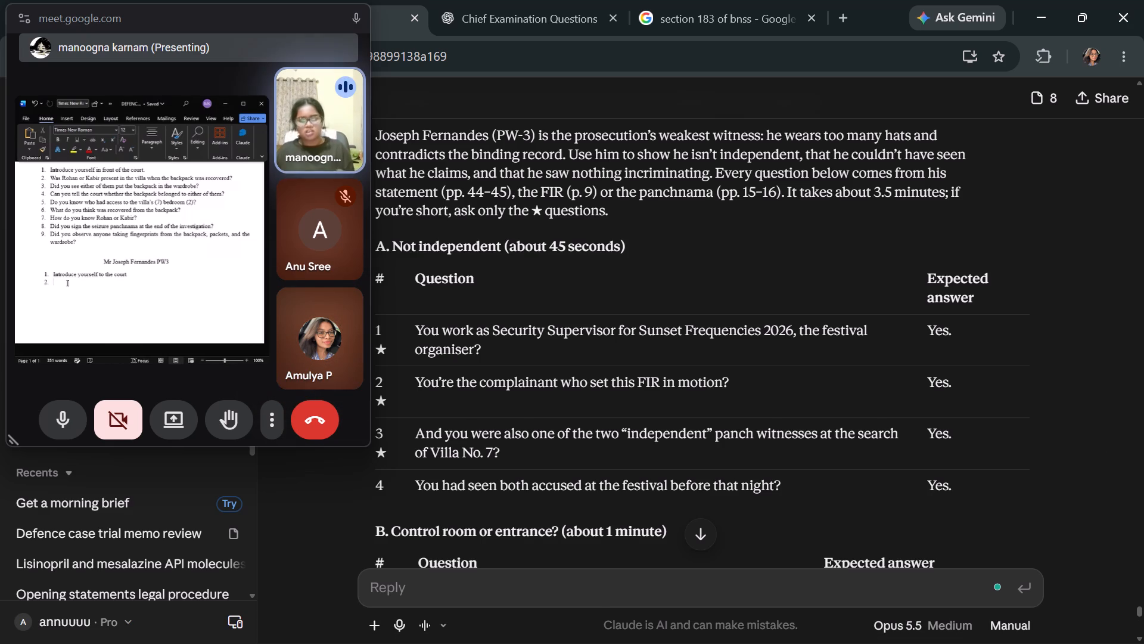
Quote question 2, "You're the complainant who set this FIR in motion?", in a reply asking what it means in simple words, and read the answer.
drag(415, 383, 623, 370)
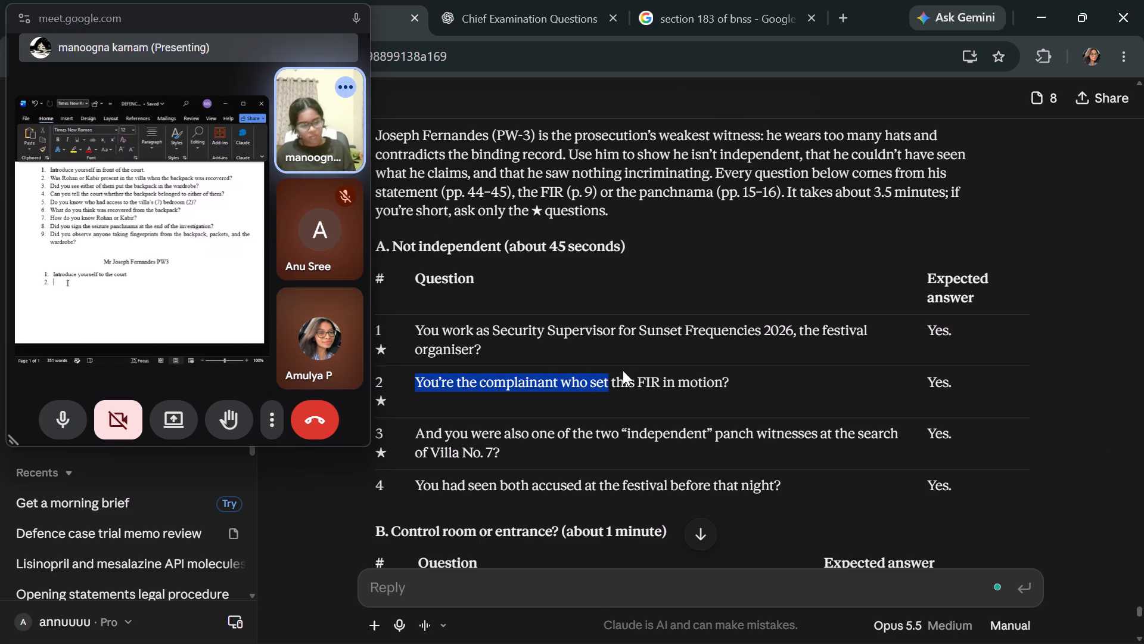
drag(623, 370, 736, 383)
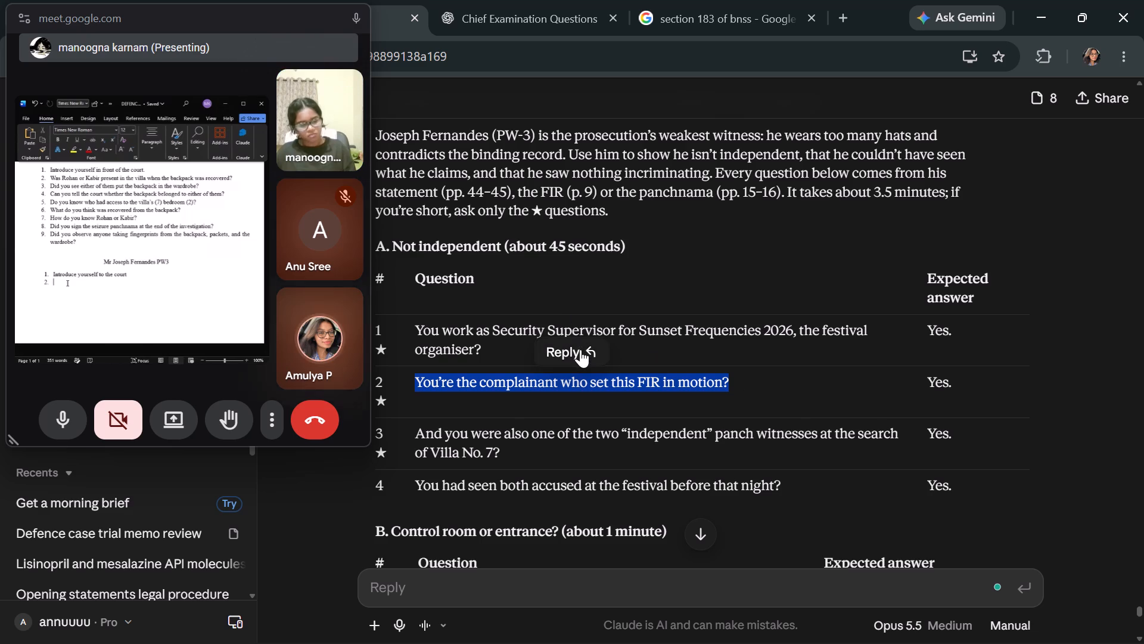
click(580, 349)
text(wa)
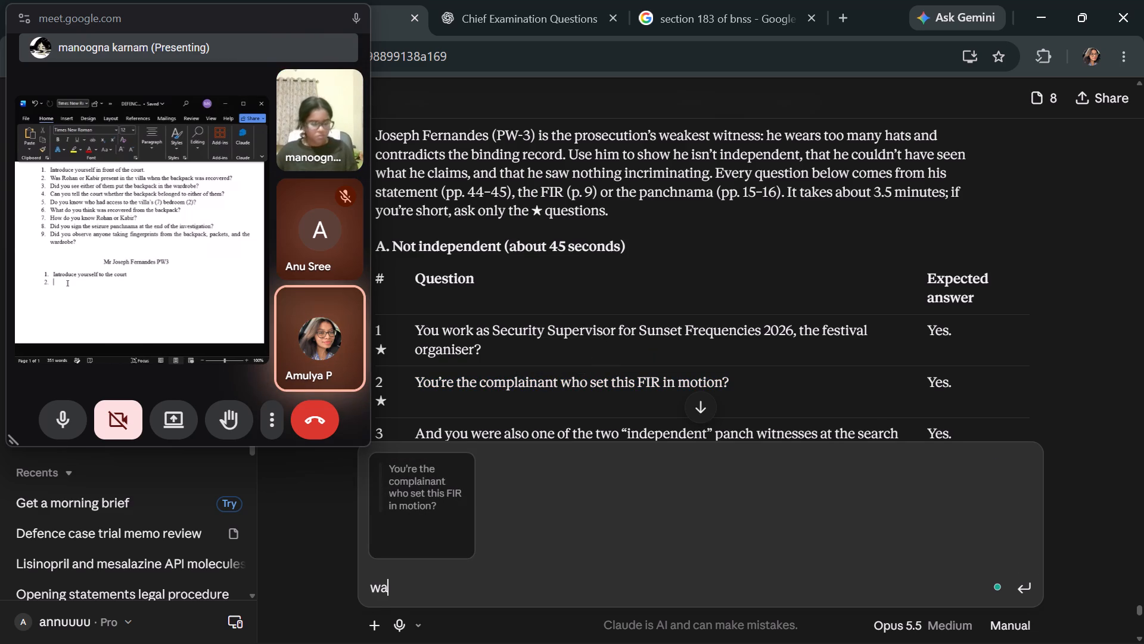
key(BackSpace)
text(hat does this mean? explain in simp)
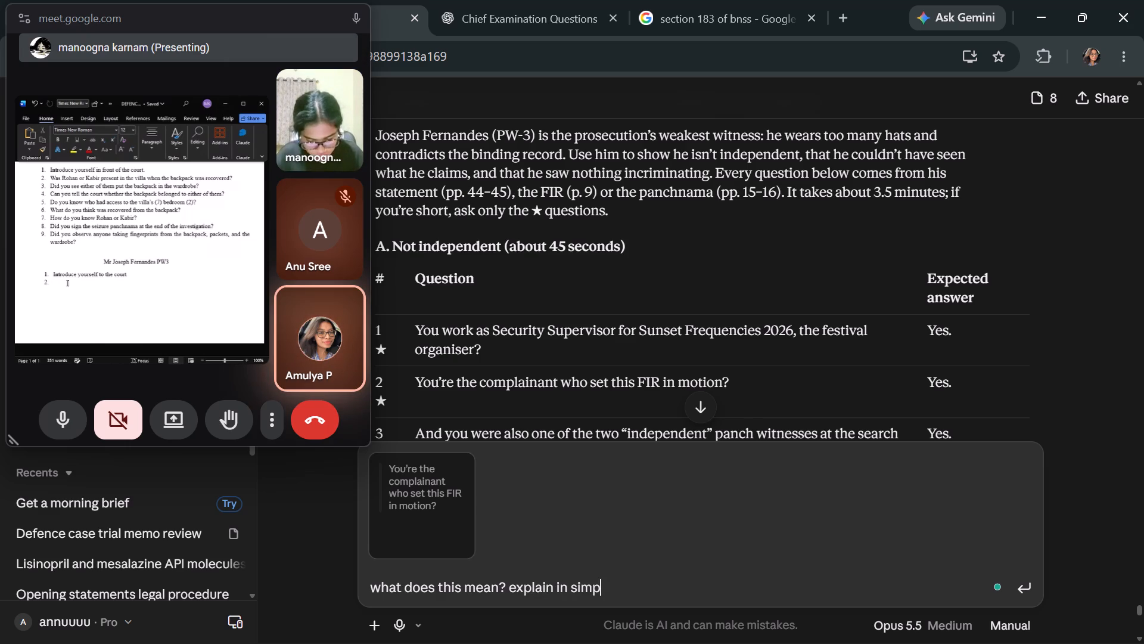
text(le words)
key(Return)
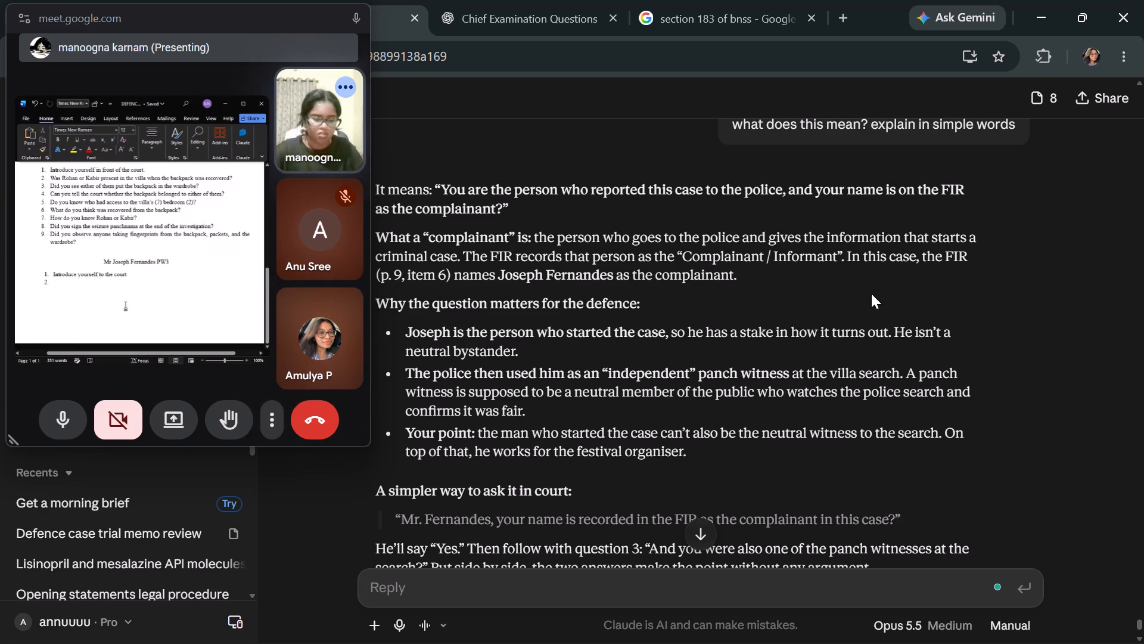
scroll(871, 293, down, 1)
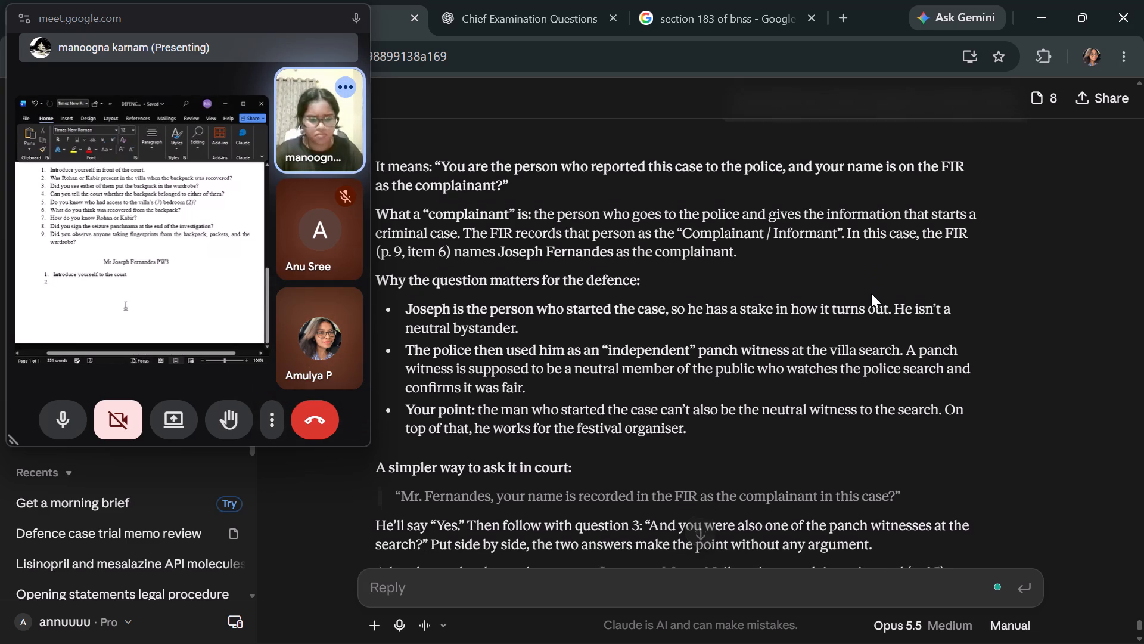
scroll(871, 293, down, 1)
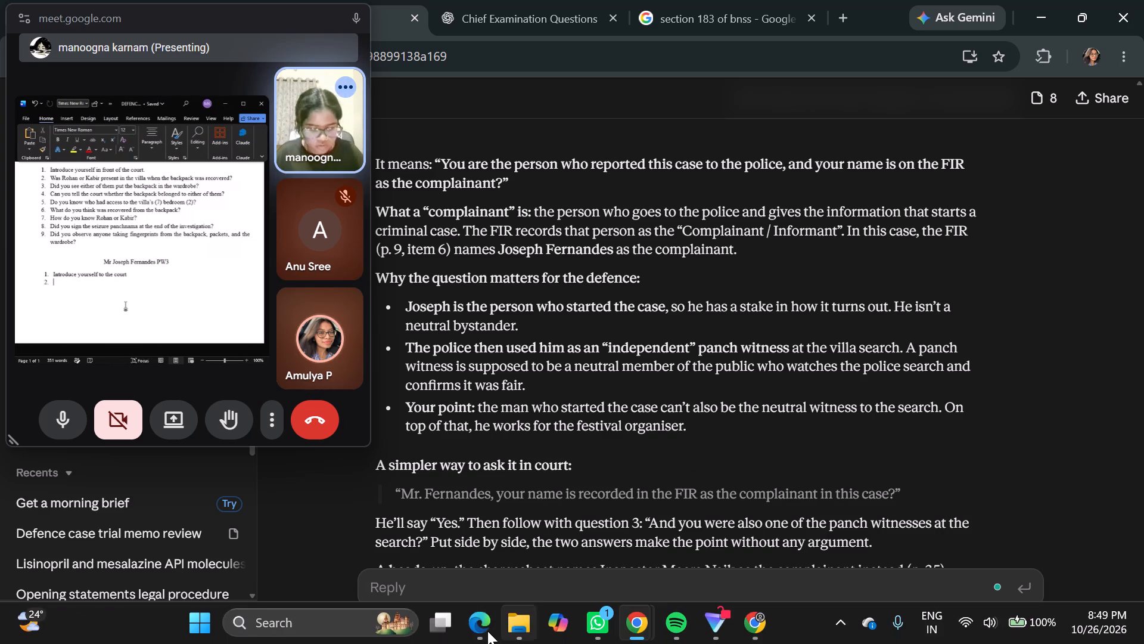
Switch to the 8TH KMTC PROPOSITION PDF in Edge and examine the FIR's Complainant / Informant details in item 6 on page 9.
click(505, 537)
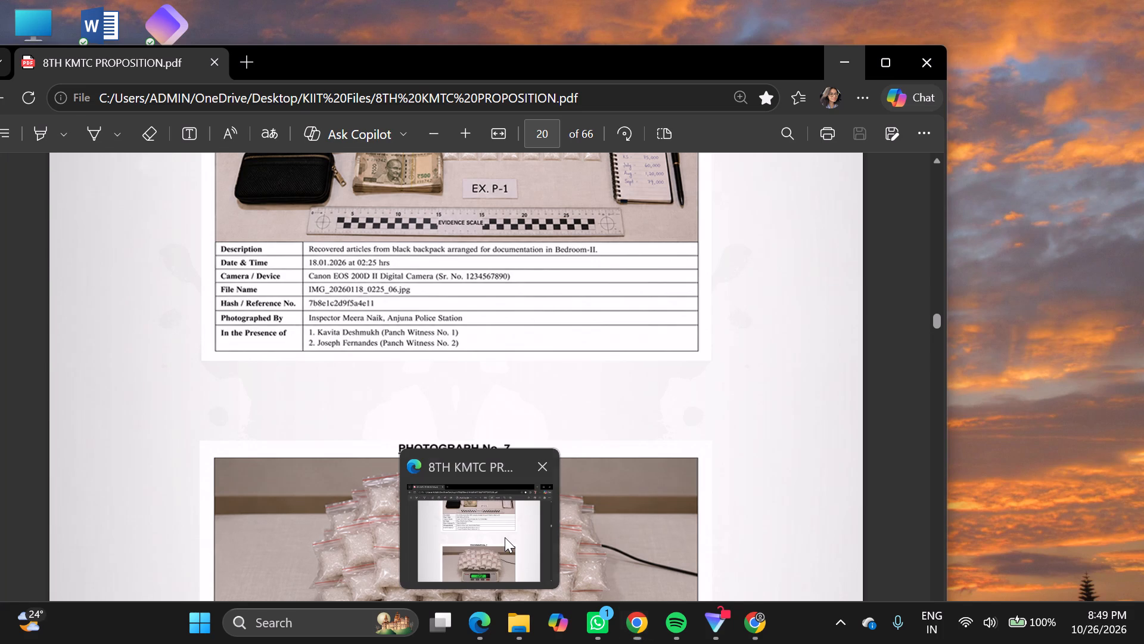
scroll(719, 364, down, 2)
scroll(719, 364, up, 10)
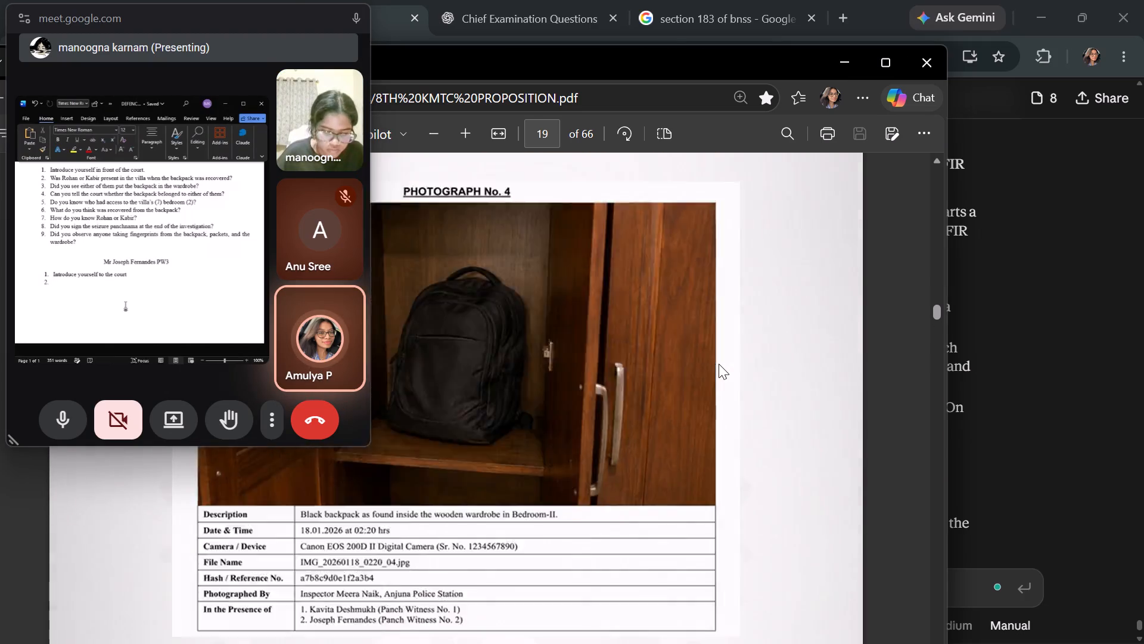
scroll(719, 364, up, 11)
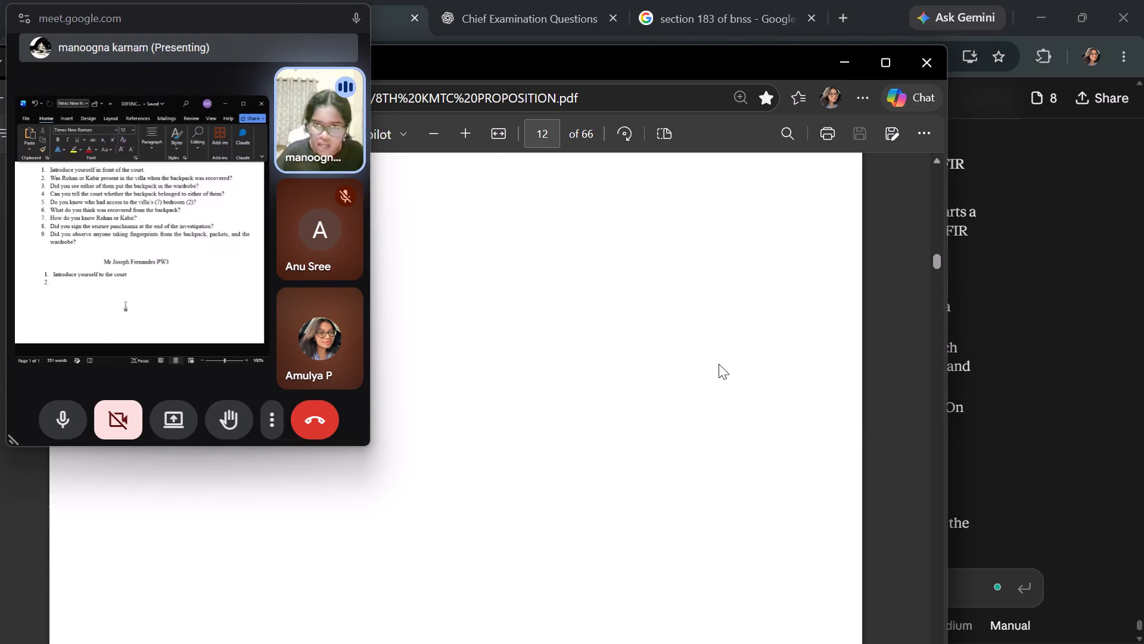
scroll(719, 364, up, 11)
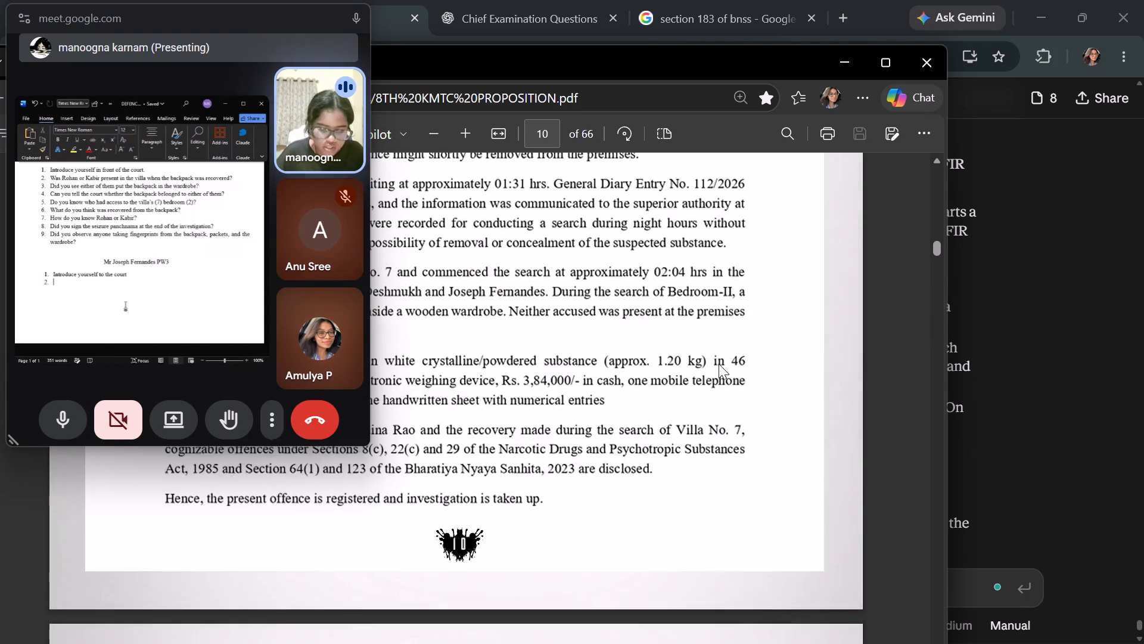
scroll(719, 364, up, 11)
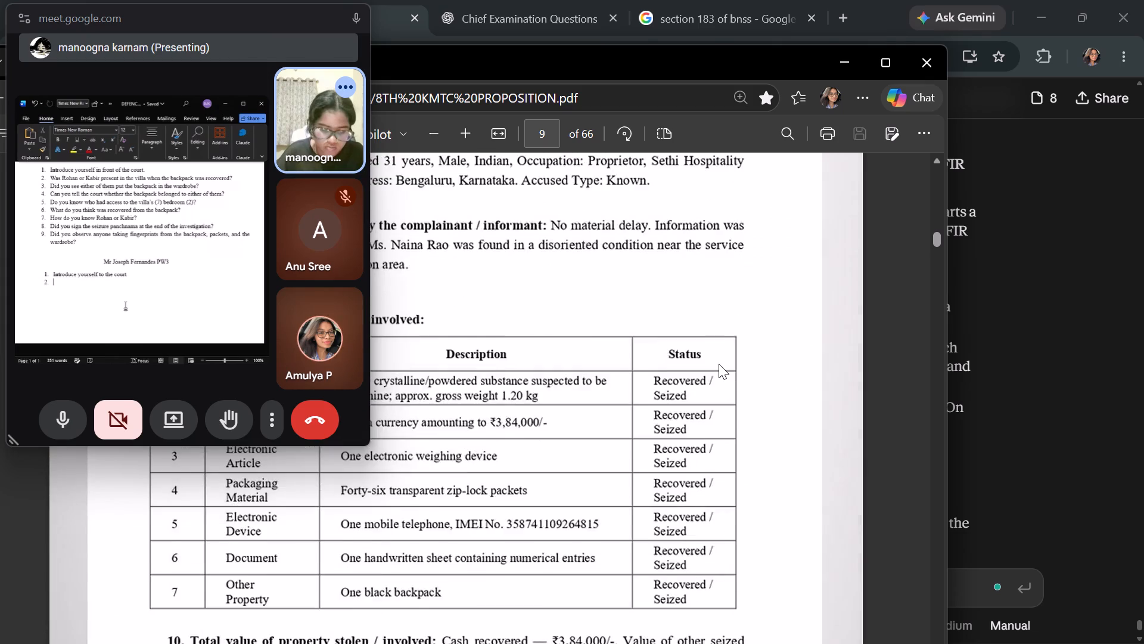
scroll(719, 364, up, 7)
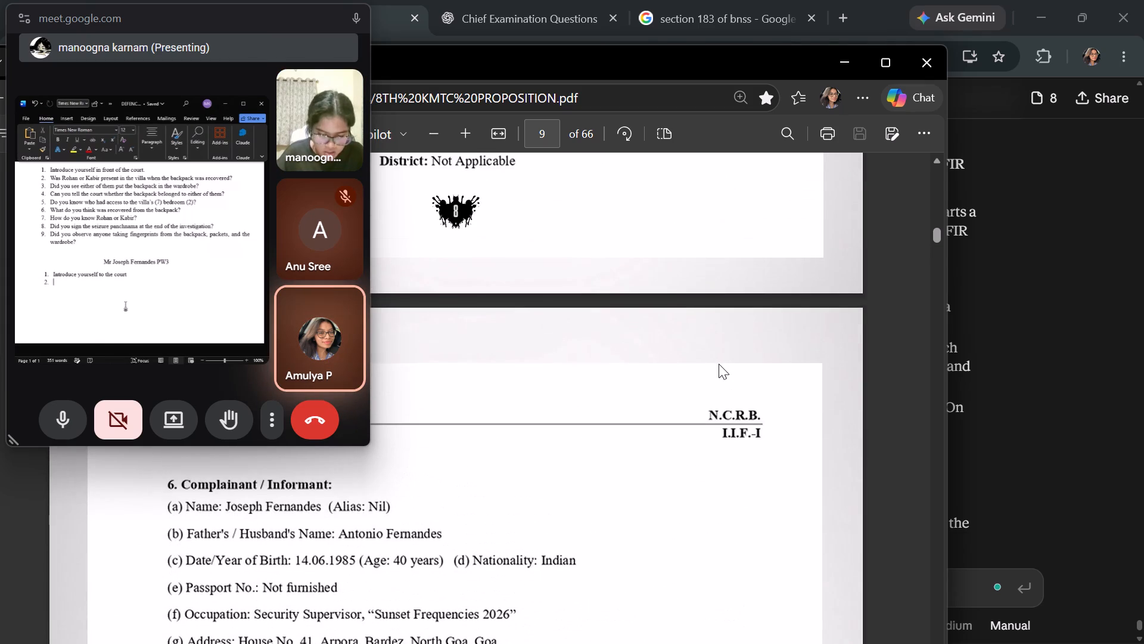
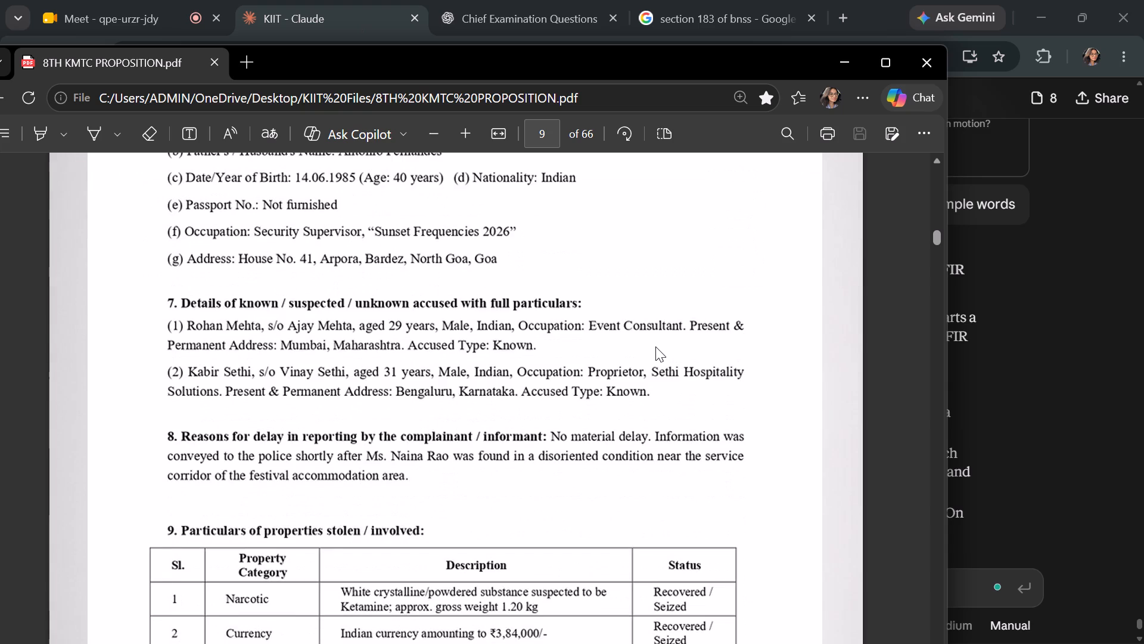
Switch to the Gmail window and open the 8TH KMTC Clarifications.pdf attachment in the Trial and Appellate Advocacy Society email.
scroll(655, 346, down, 1)
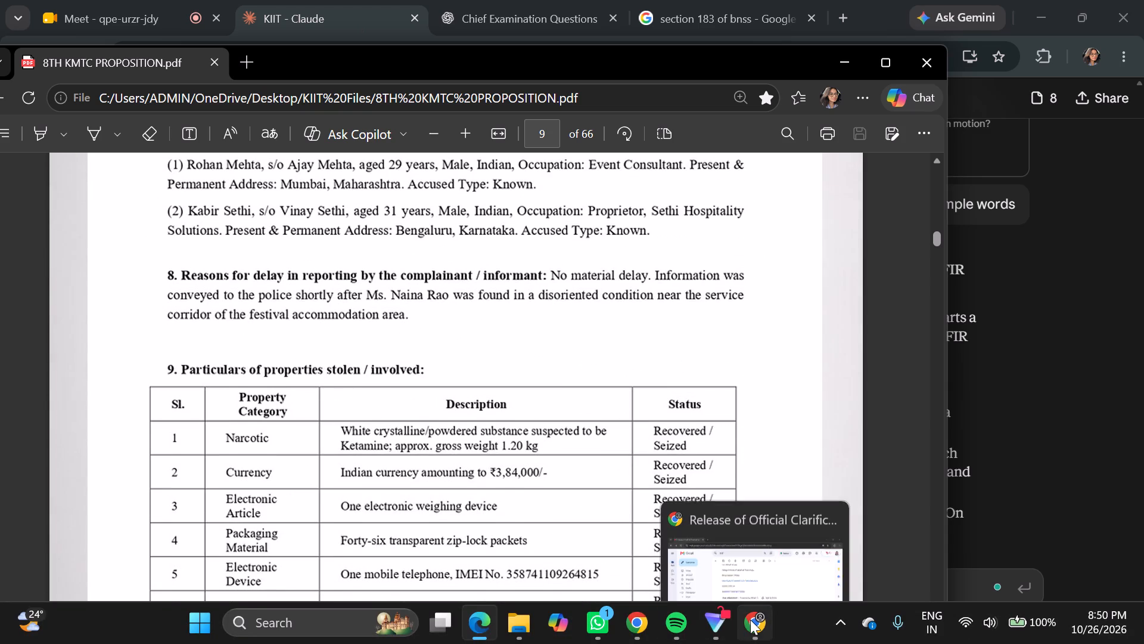
click(751, 543)
scroll(663, 435, up, 2)
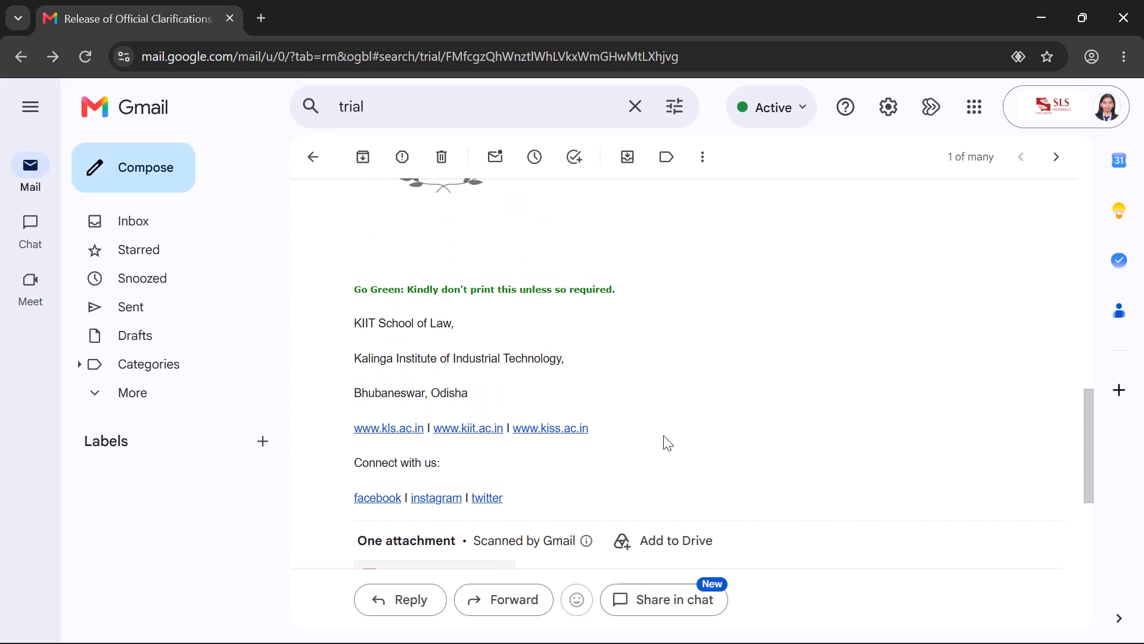
scroll(649, 395, up, 2)
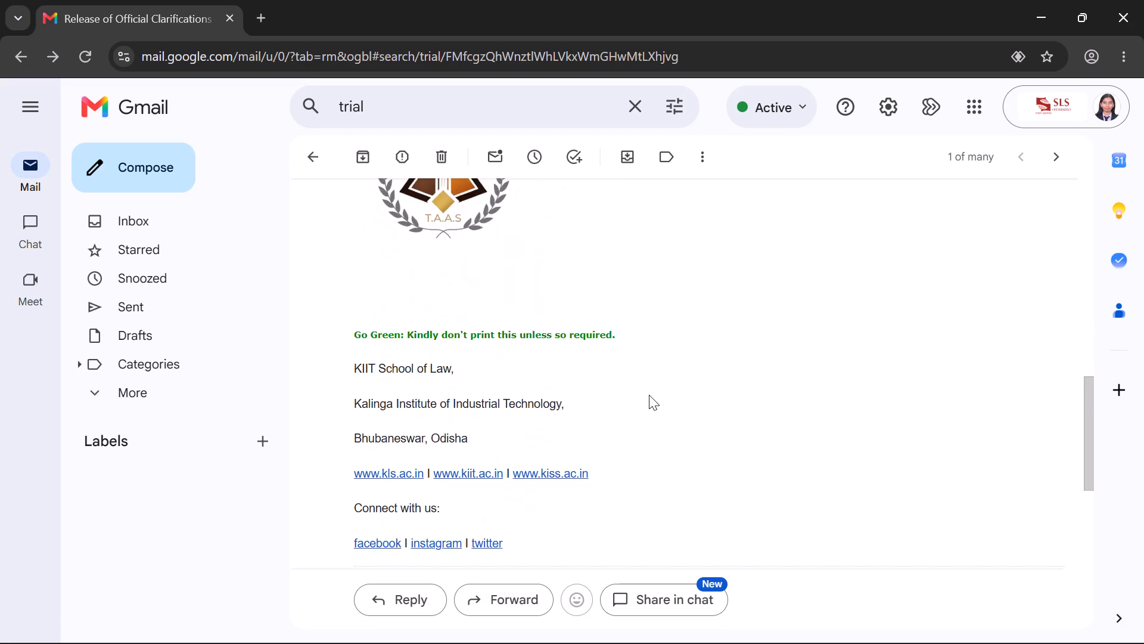
scroll(649, 395, down, 2)
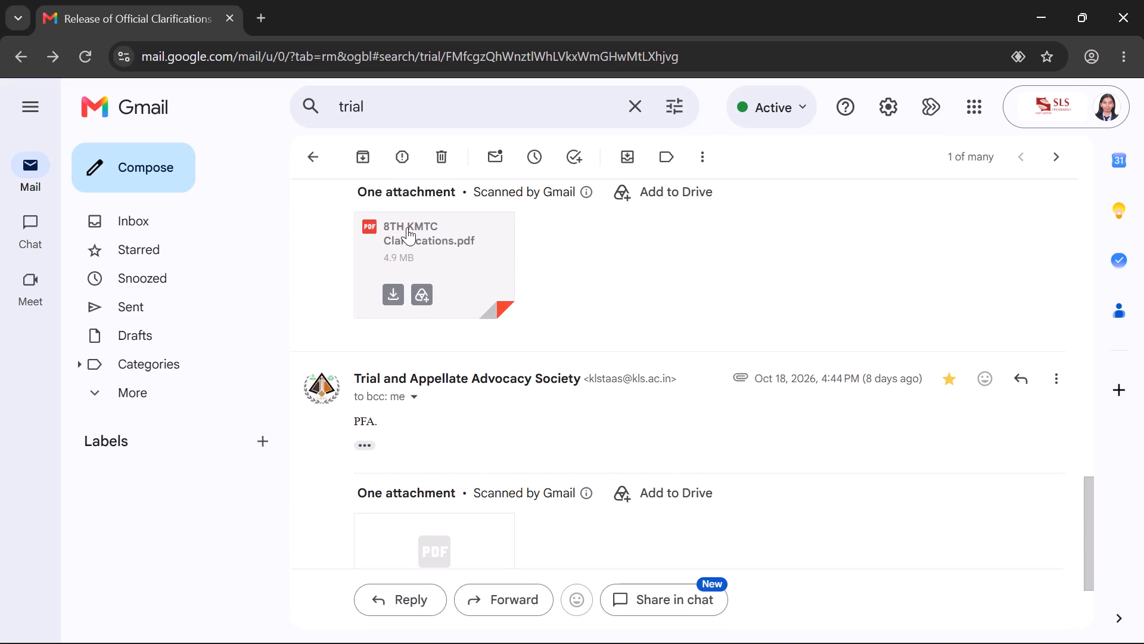
click(408, 227)
scroll(525, 440, down, 3)
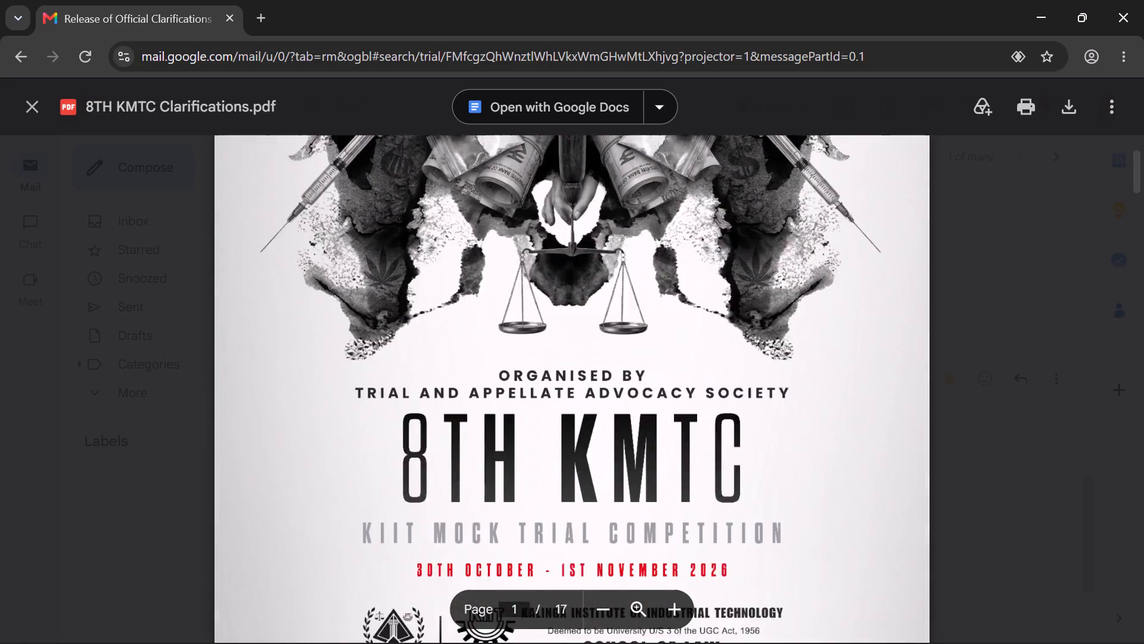
scroll(525, 440, down, 5)
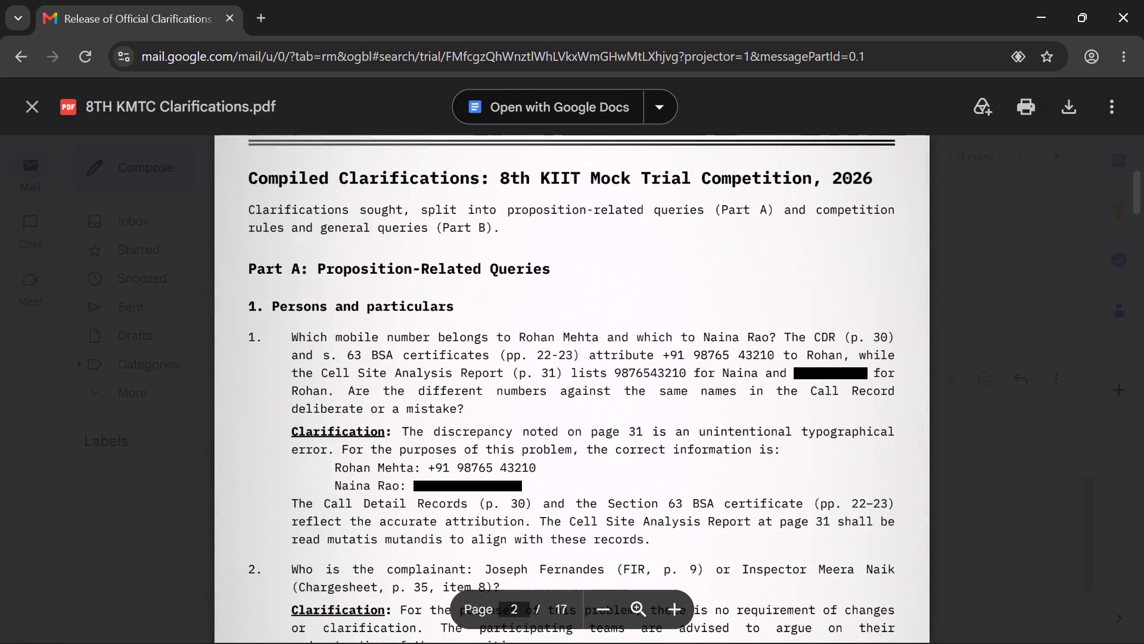
scroll(525, 440, down, 1)
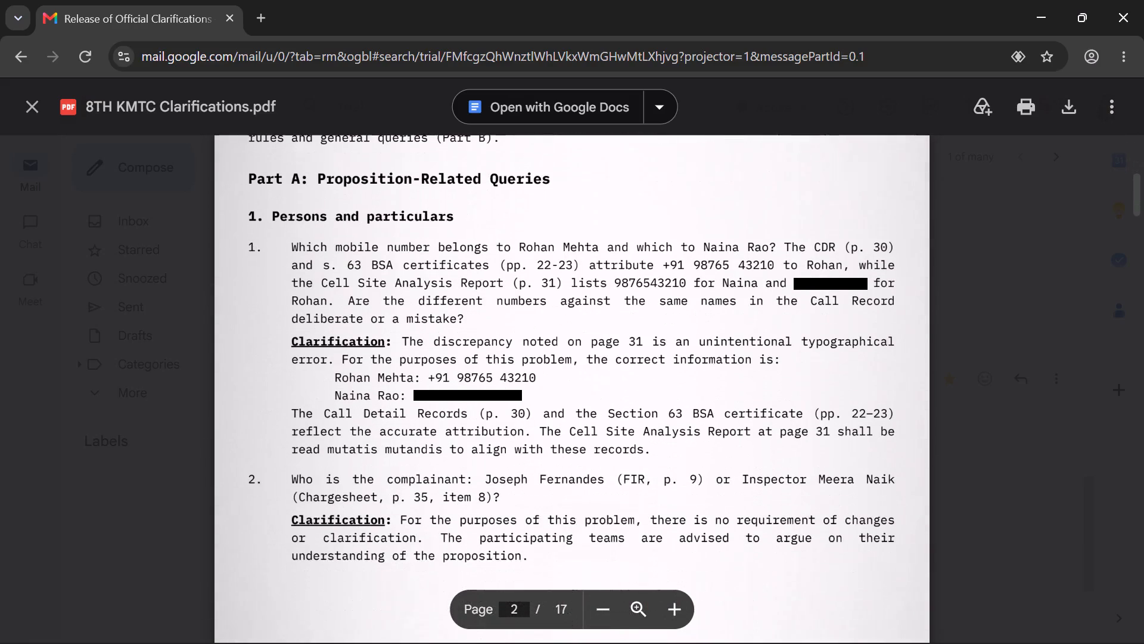
scroll(525, 440, down, 1)
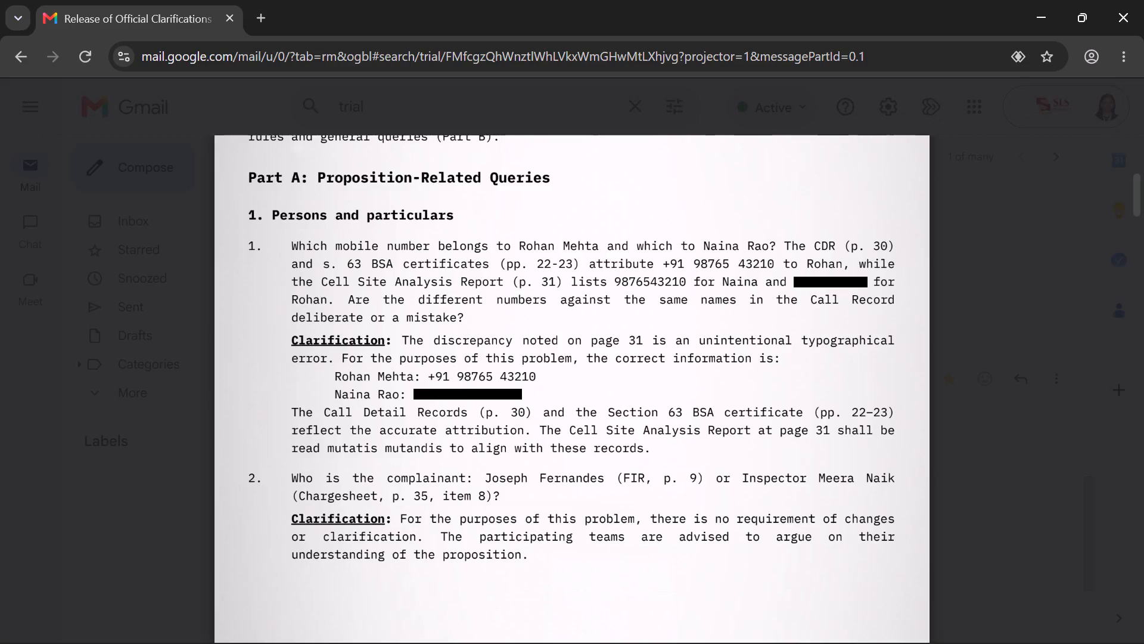
scroll(684, 481, down, 1)
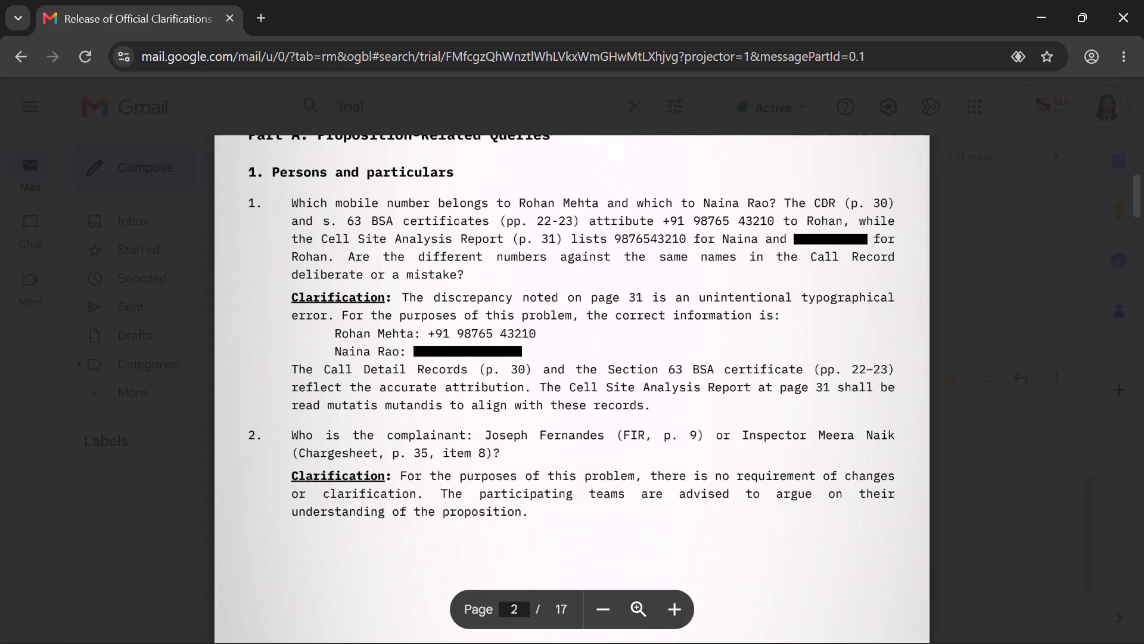
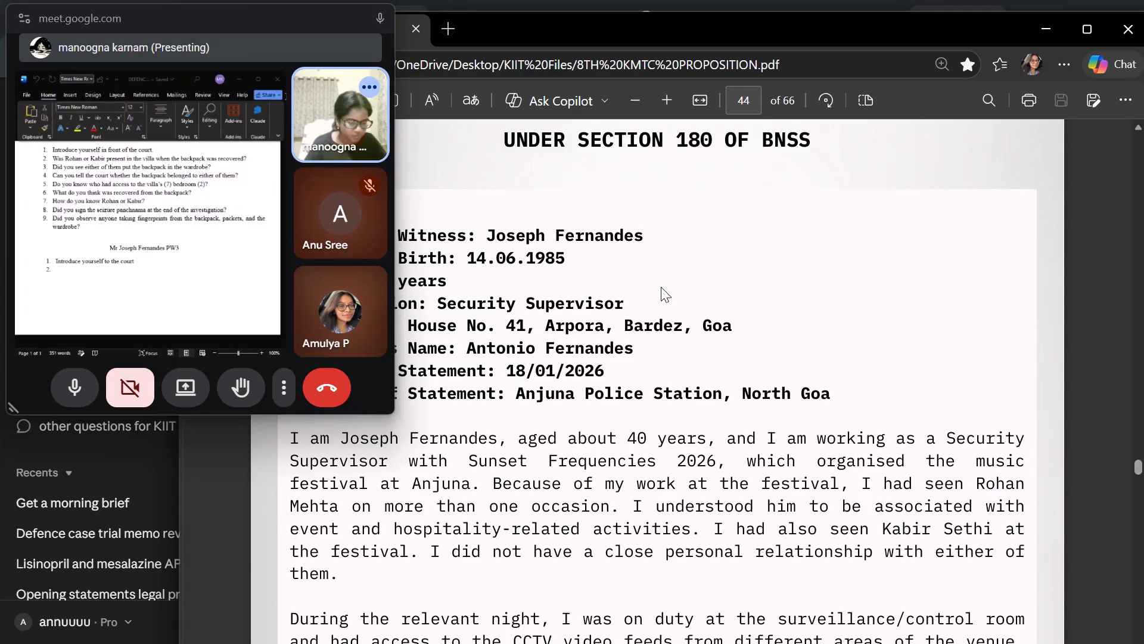
Search the proposition PDF for "sho" and look through the matches, going back to those near the document's beginning.
key(ctrl+f)
text(sho)
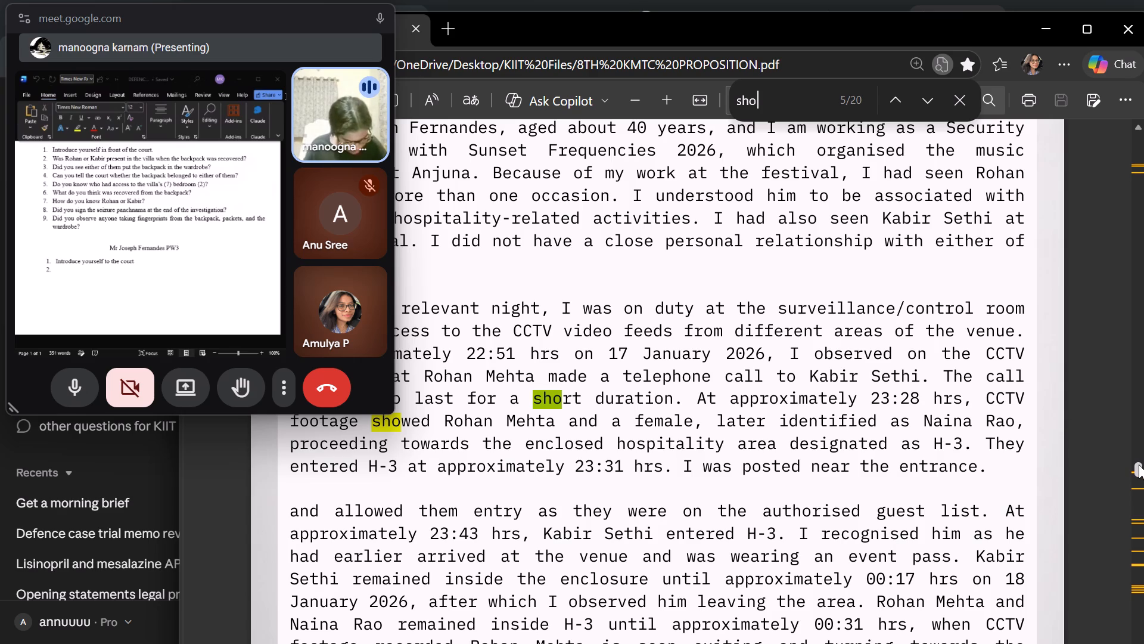
drag(1139, 465, 1143, 131)
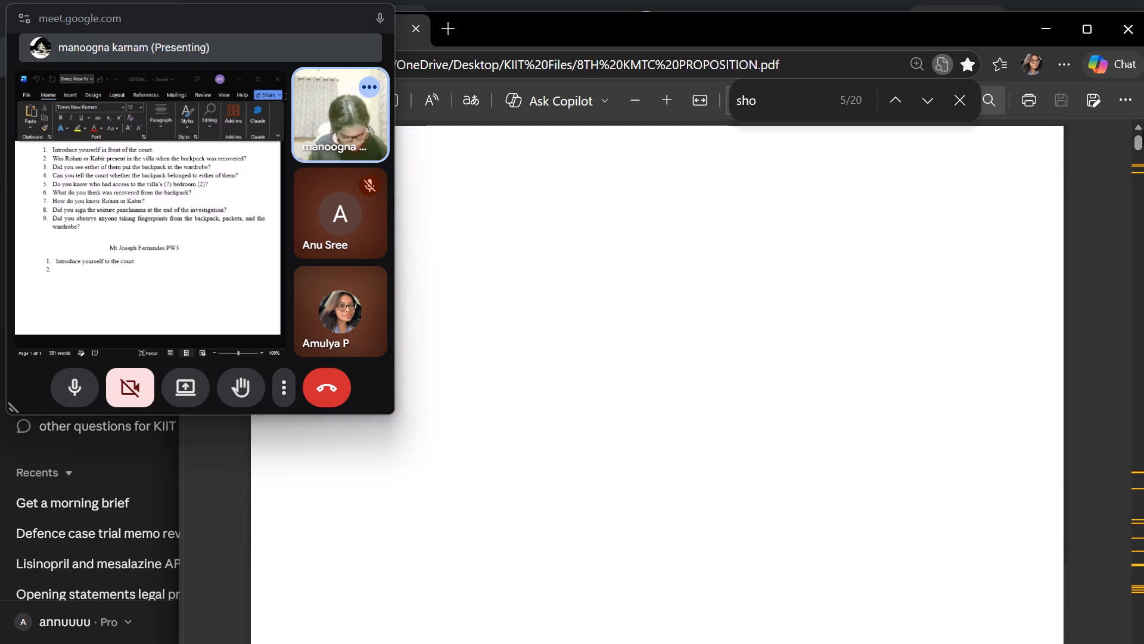
click(928, 107)
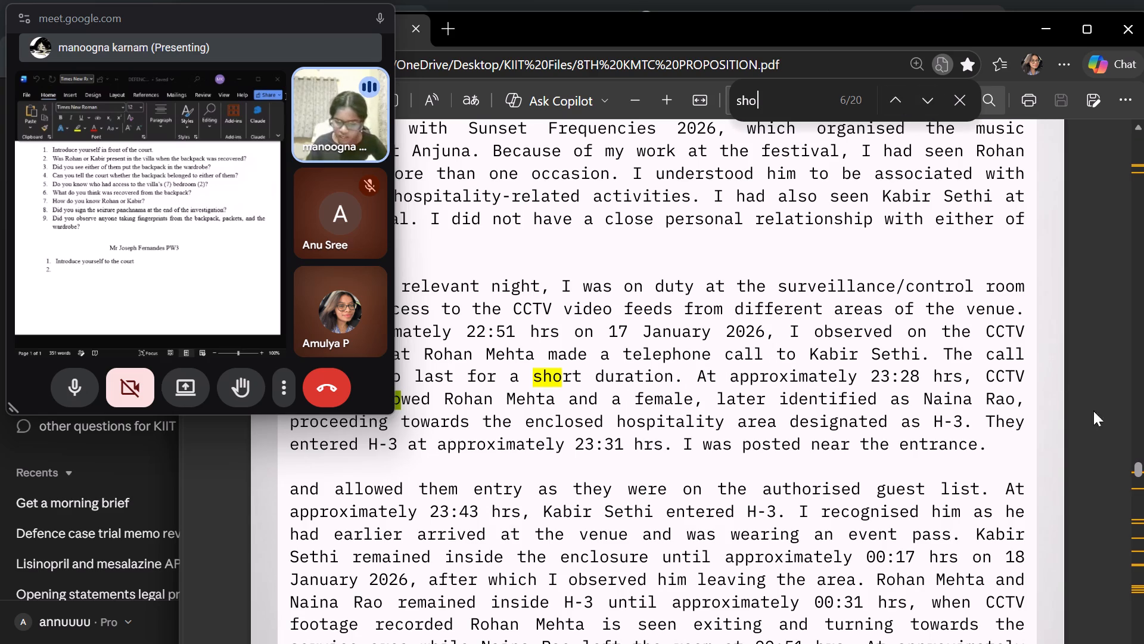
drag(1138, 469, 1143, 128)
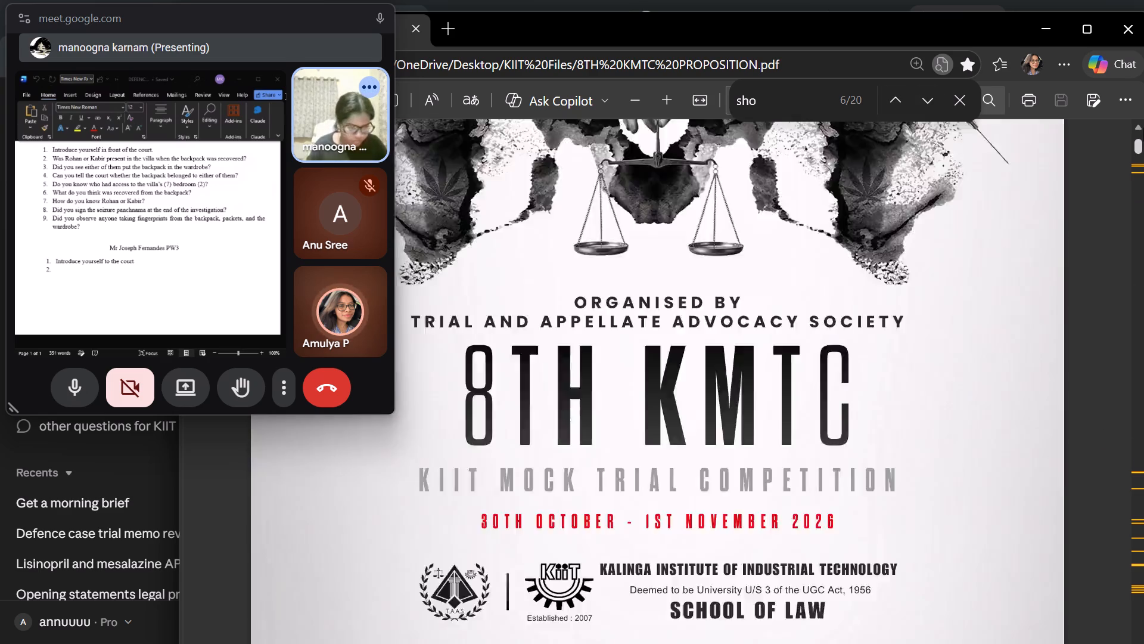
drag(1143, 128, 1143, 107)
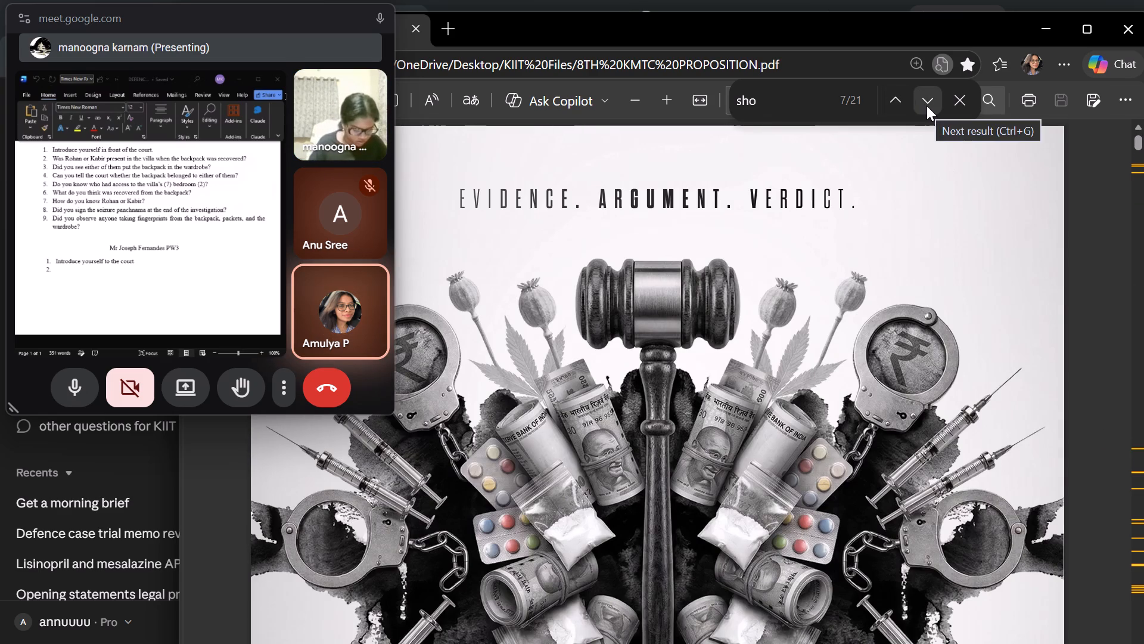
click(927, 106)
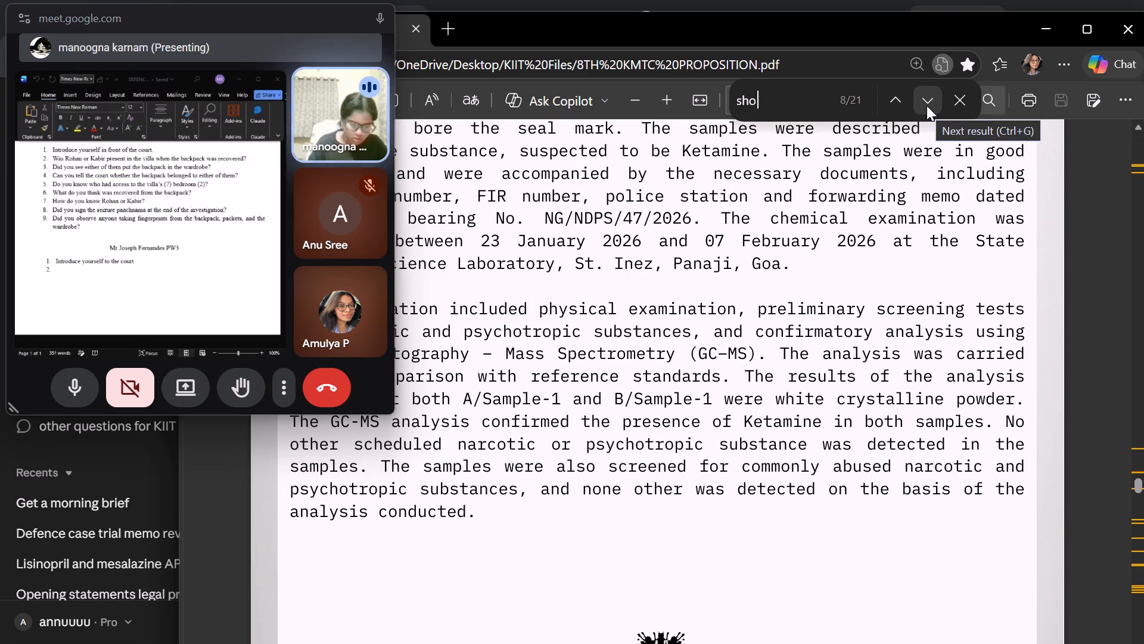
click(1140, 169)
click(1140, 169)
click(1140, 169)
drag(1140, 169, 1142, 169)
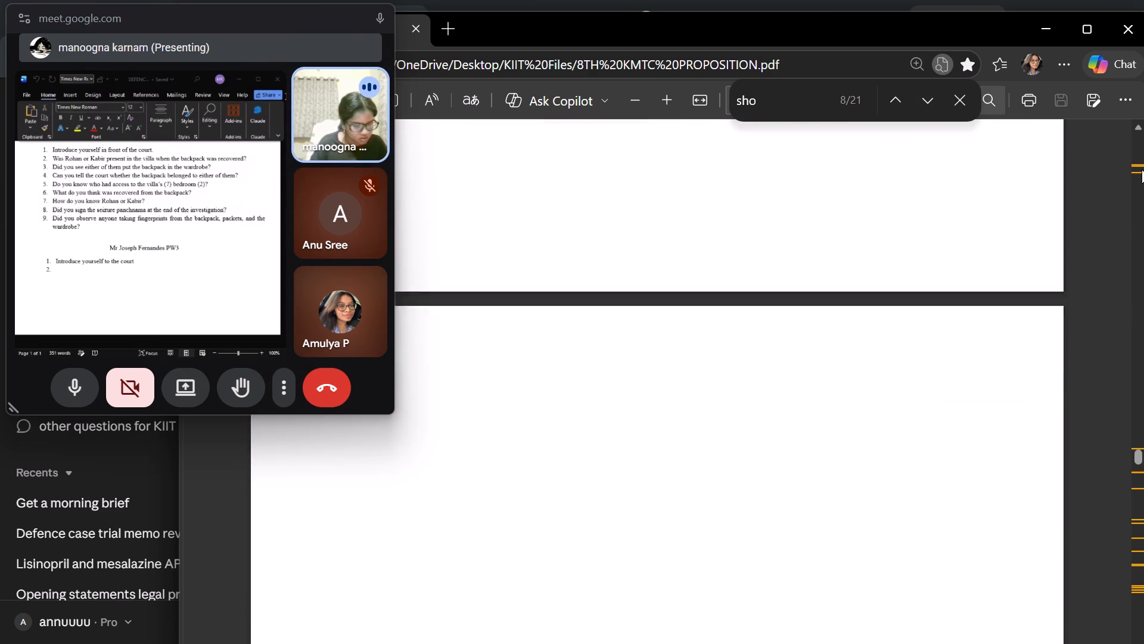
drag(1142, 169, 1142, 170)
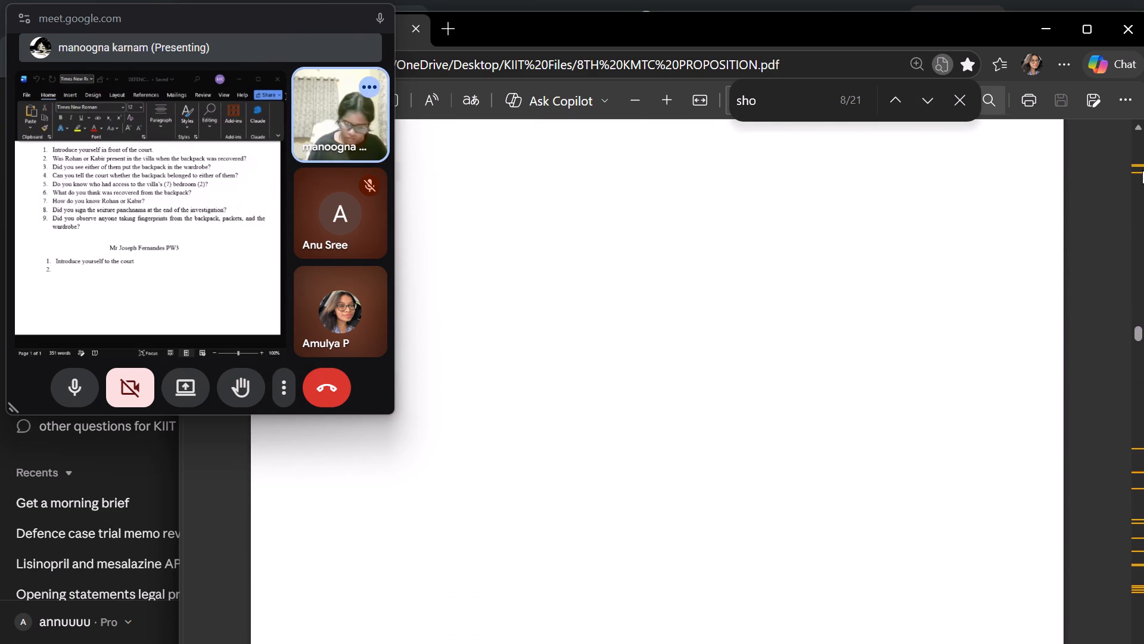
drag(1142, 170, 1142, 171)
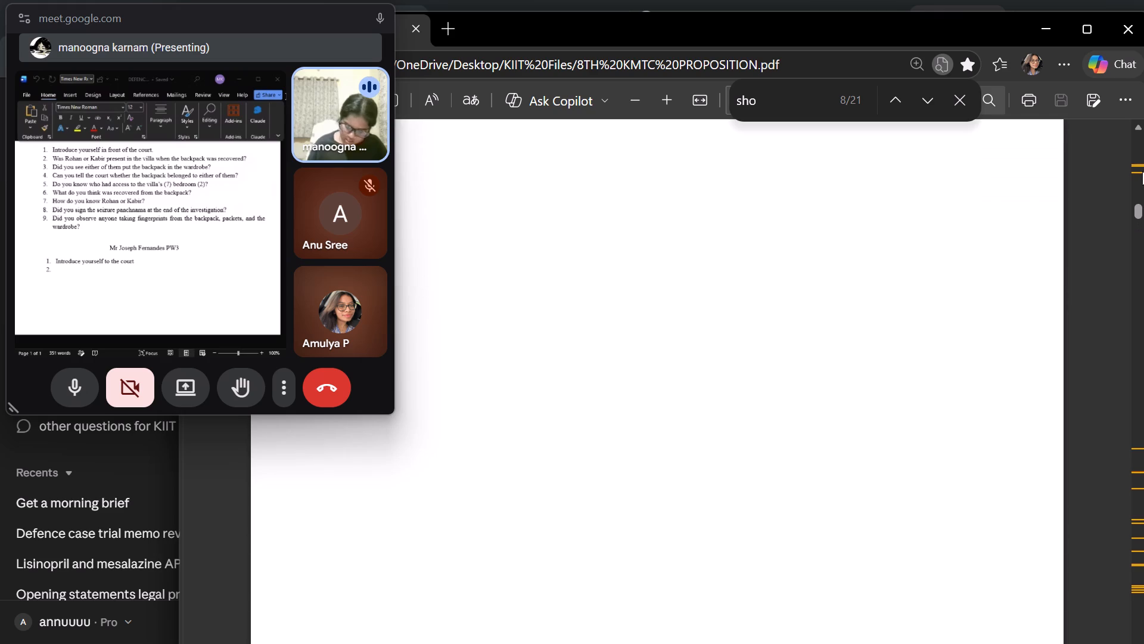
drag(1142, 171, 1133, 168)
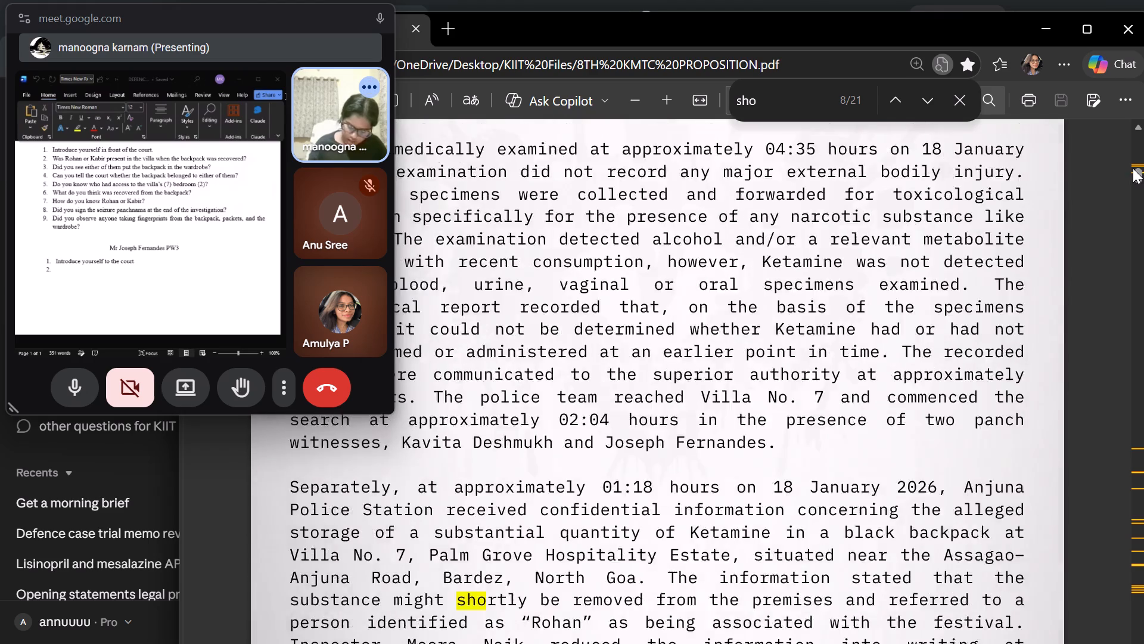
drag(1133, 168, 1136, 153)
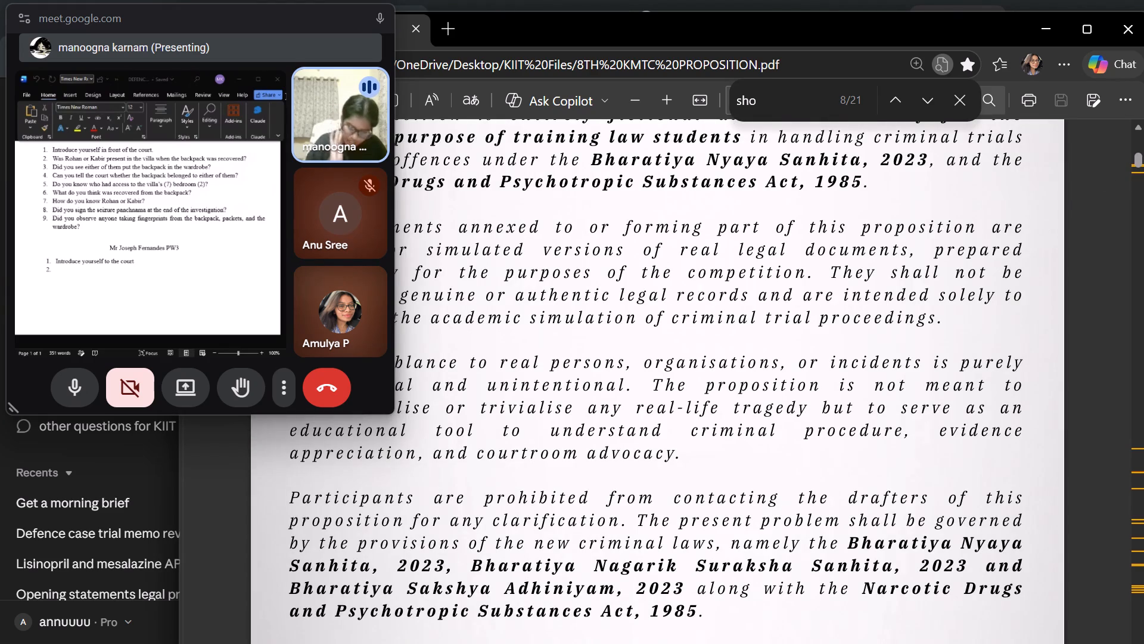
Read through the proposition's factual background, covering the CCTV timeline, the villa search, the recovered samples and the charges framed.
scroll(996, 283, left, 1)
scroll(996, 283, down, 2)
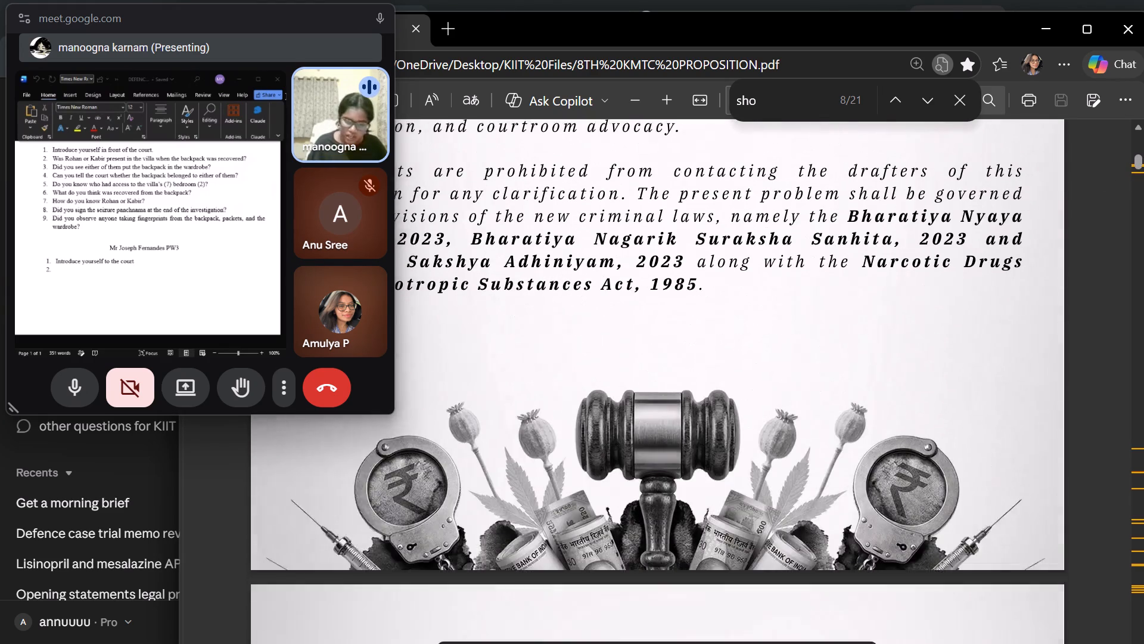
scroll(996, 283, down, 5)
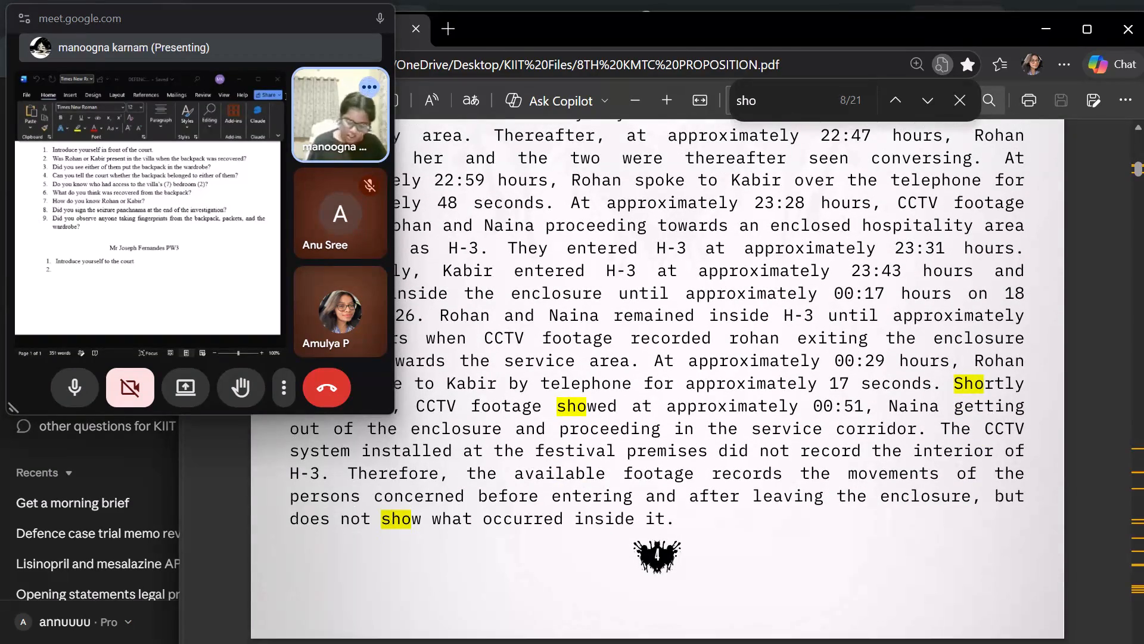
scroll(996, 283, down, 8)
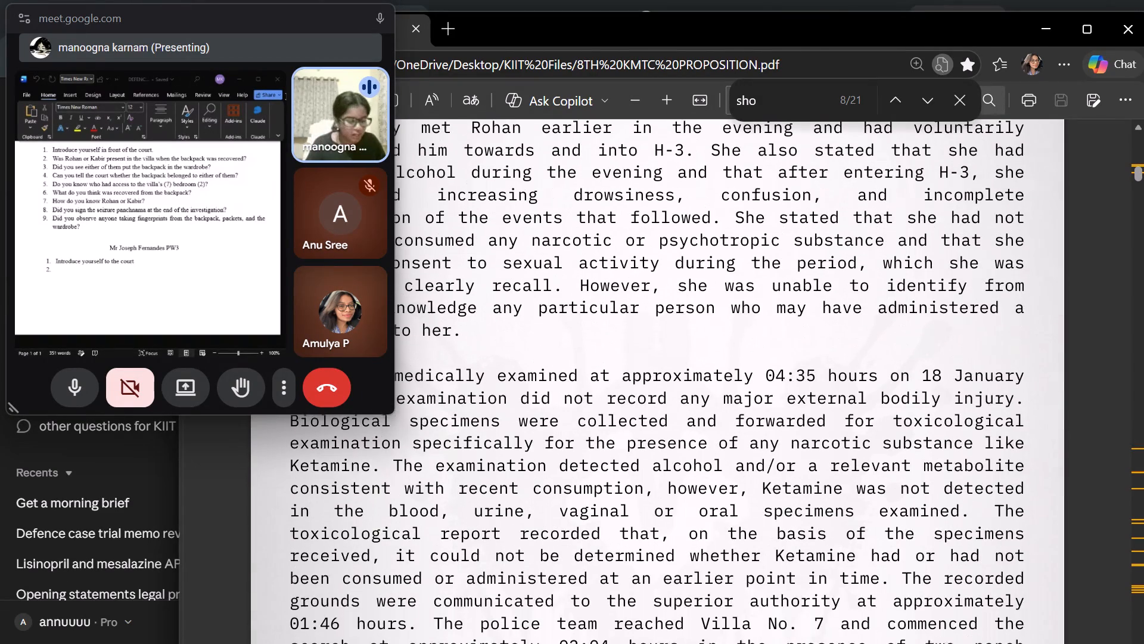
scroll(996, 283, down, 6)
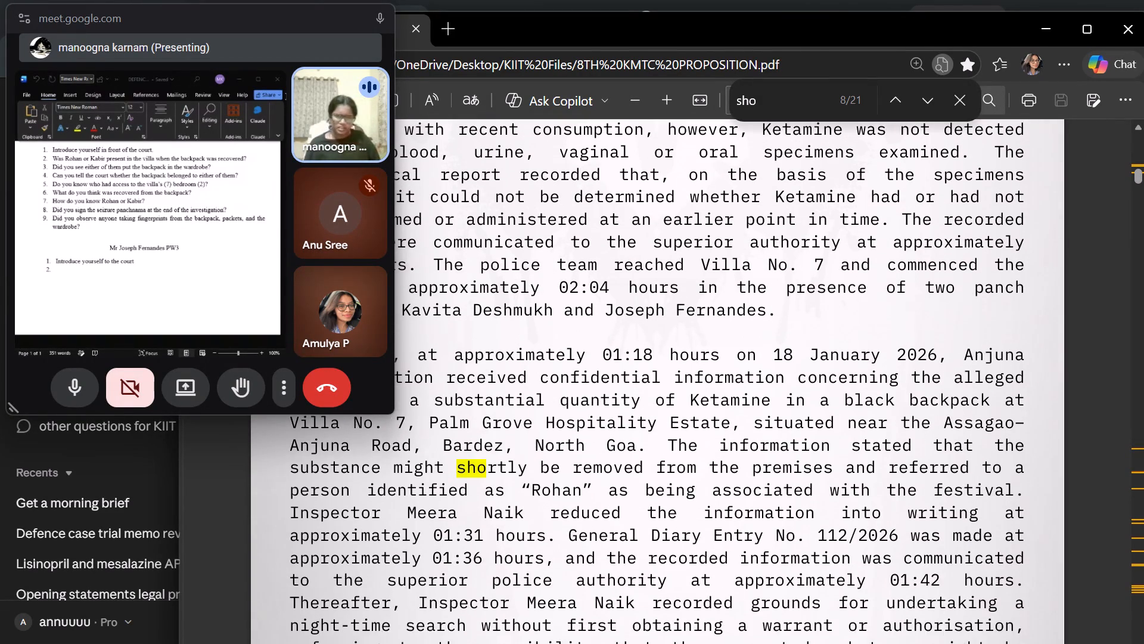
scroll(996, 283, down, 6)
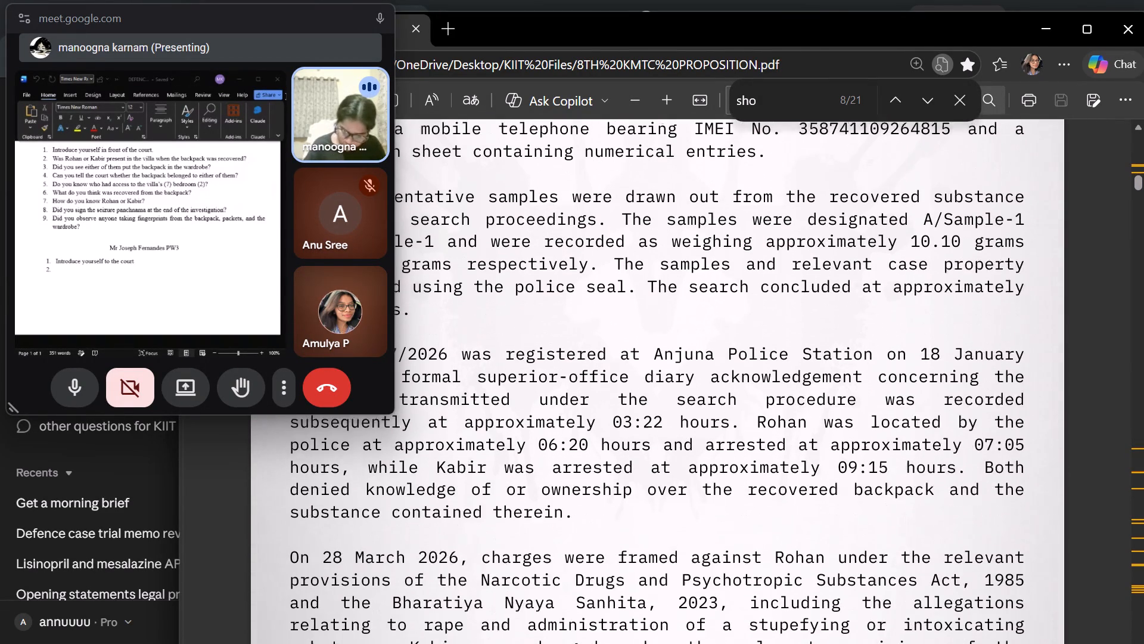
scroll(996, 283, down, 9)
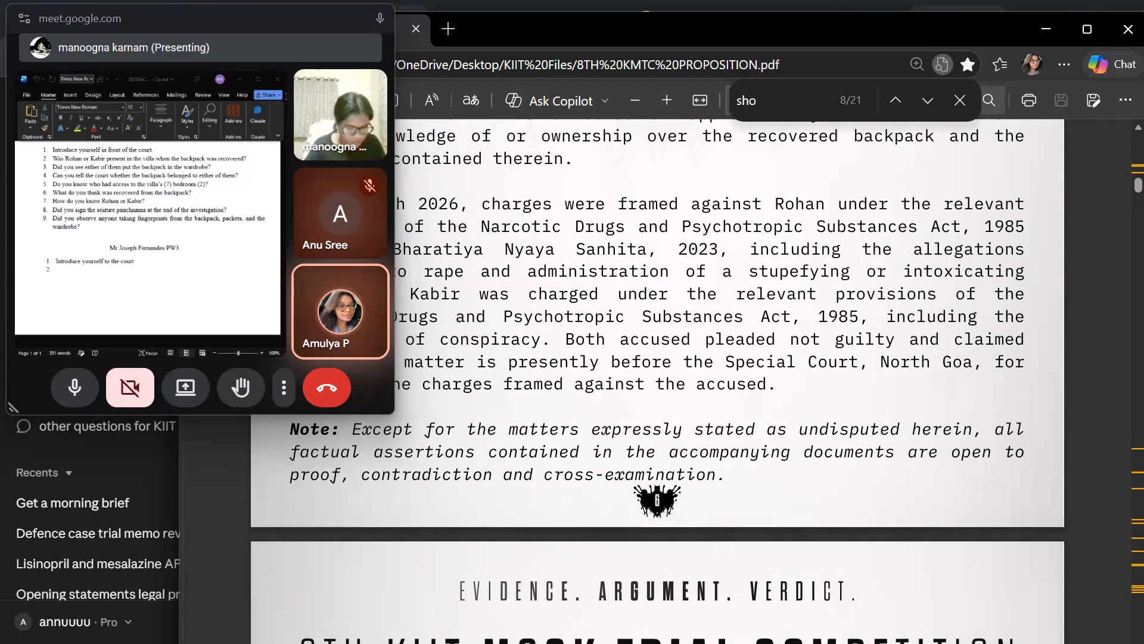
Look over the index of case documents and continue to the start of the prosecution witness statements.
scroll(996, 283, down, 9)
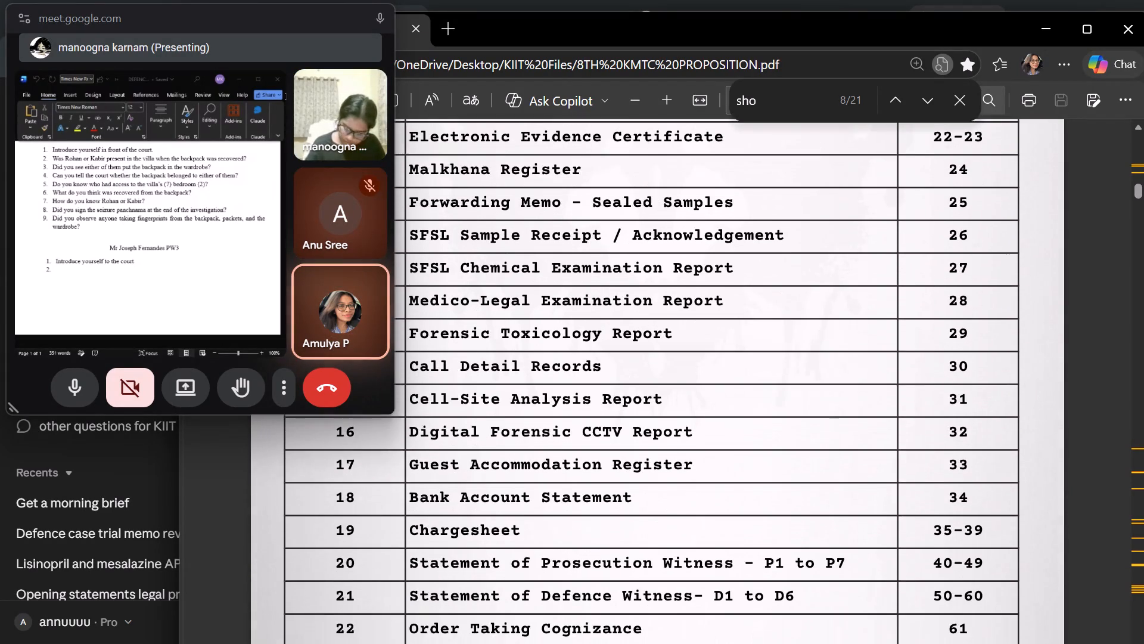
scroll(996, 283, down, 12)
scroll(996, 283, down, 13)
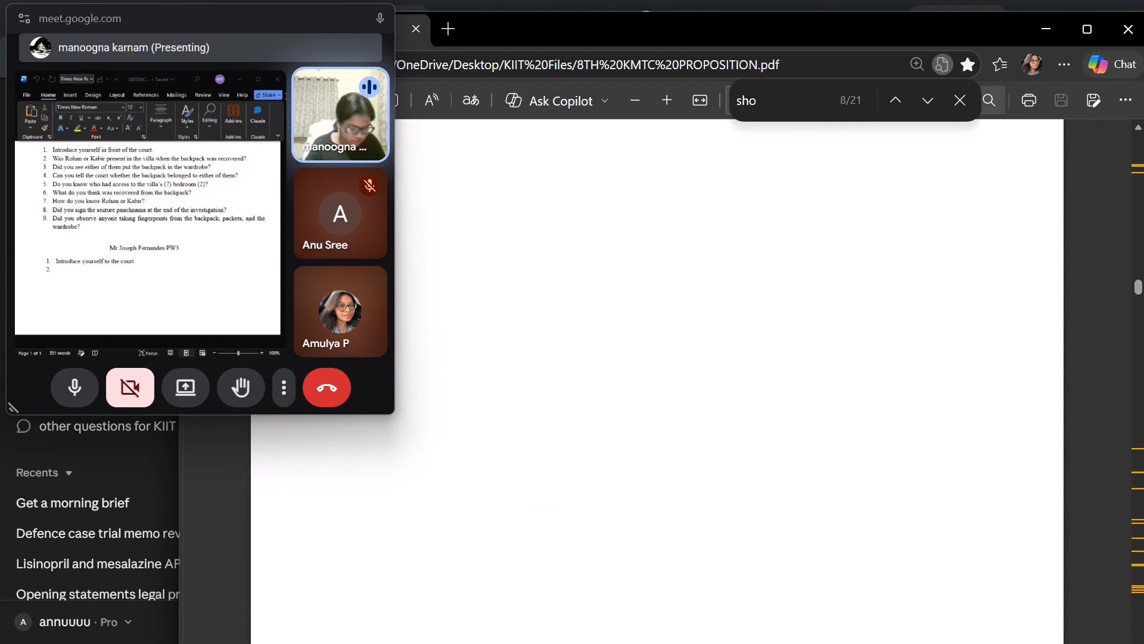
scroll(996, 283, down, 20)
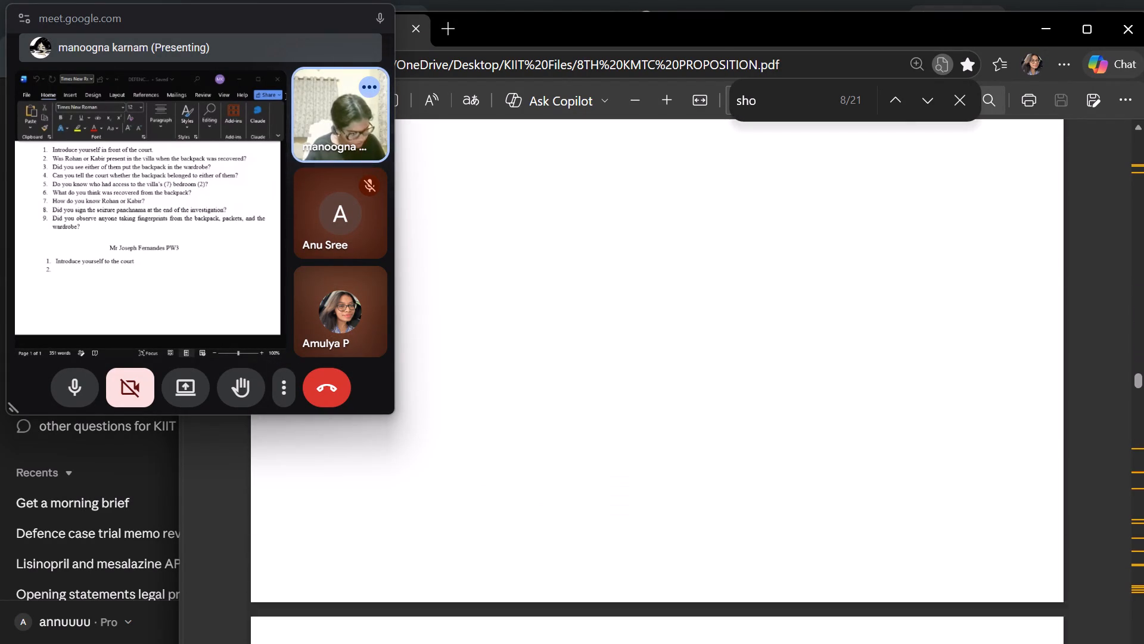
scroll(996, 283, down, 11)
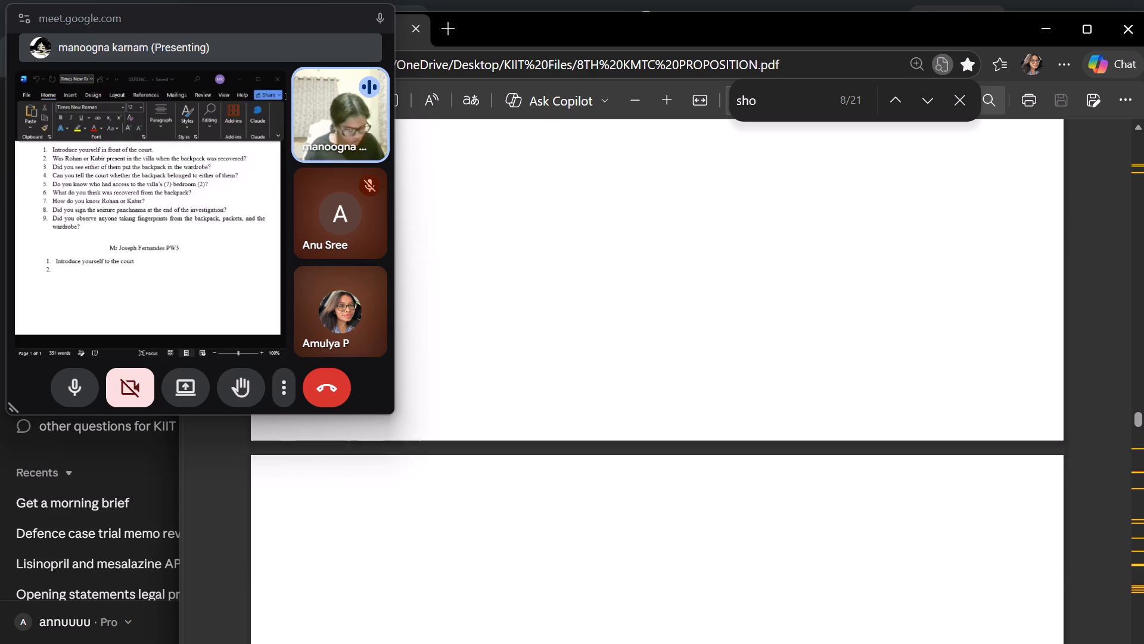
scroll(996, 283, down, 9)
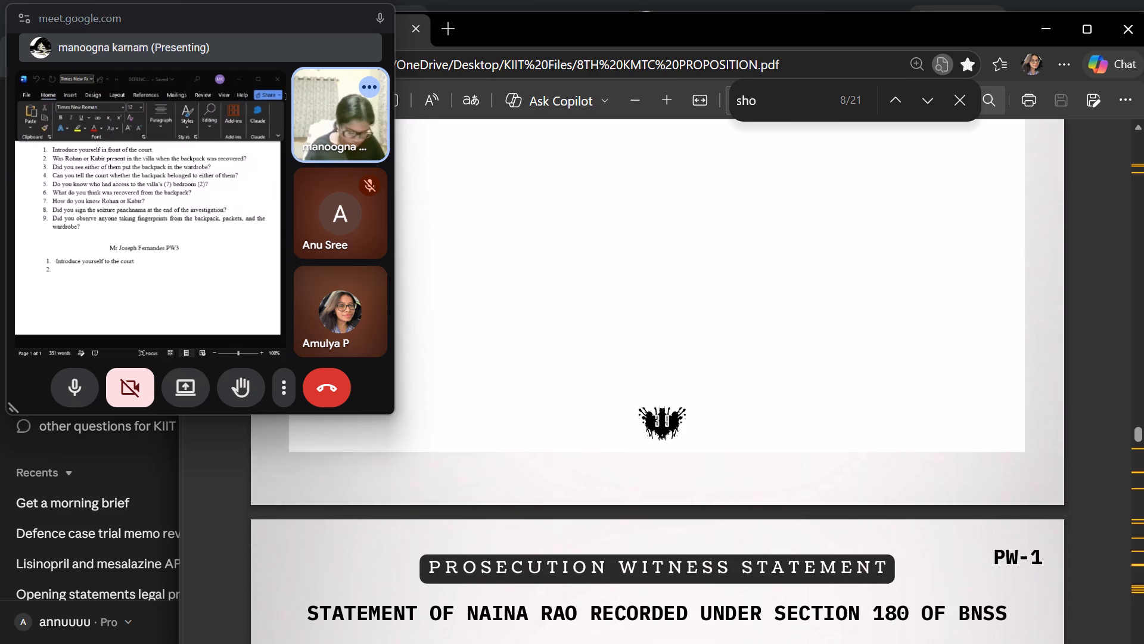
Skim the PW-1 and PW-2 statements for their accounts of the festival night and the villa search.
scroll(996, 283, down, 8)
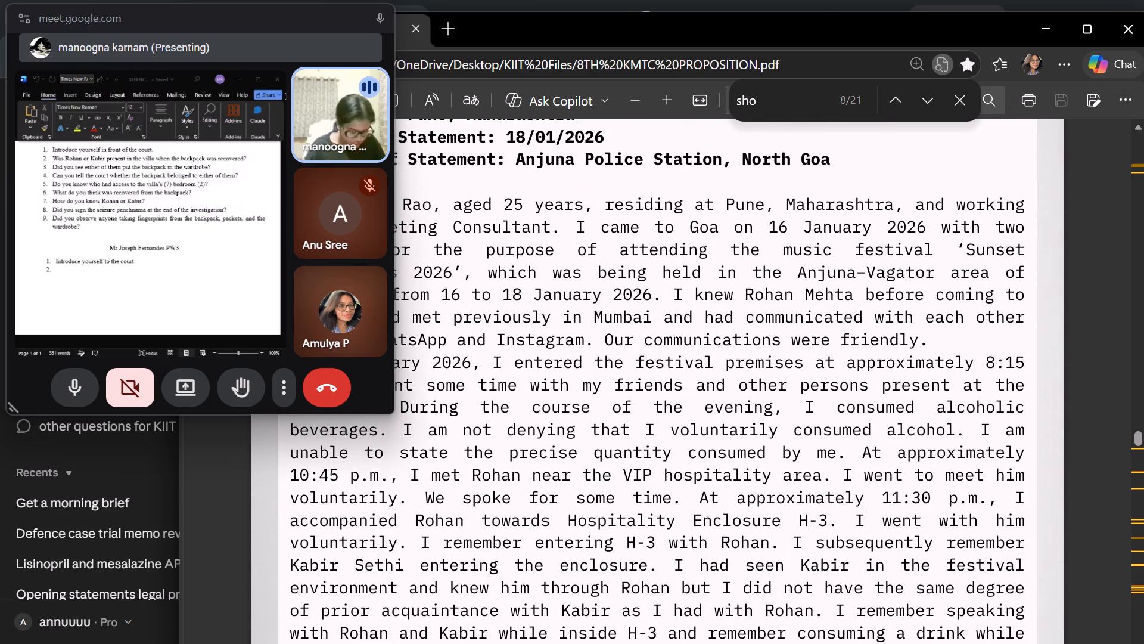
scroll(996, 283, down, 6)
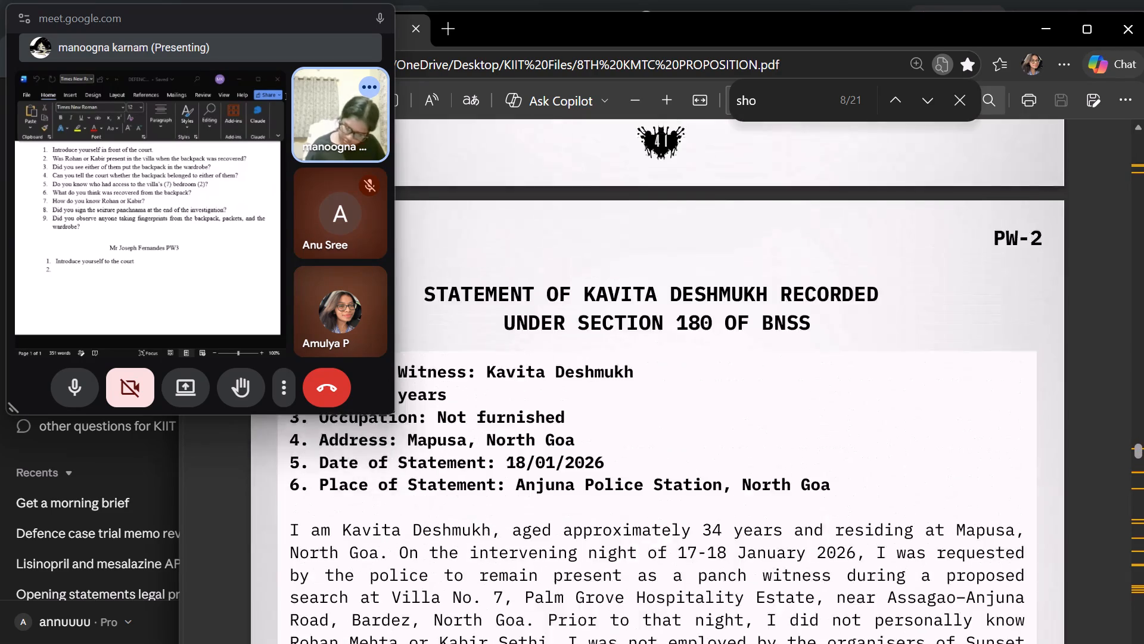
scroll(996, 283, down, 1)
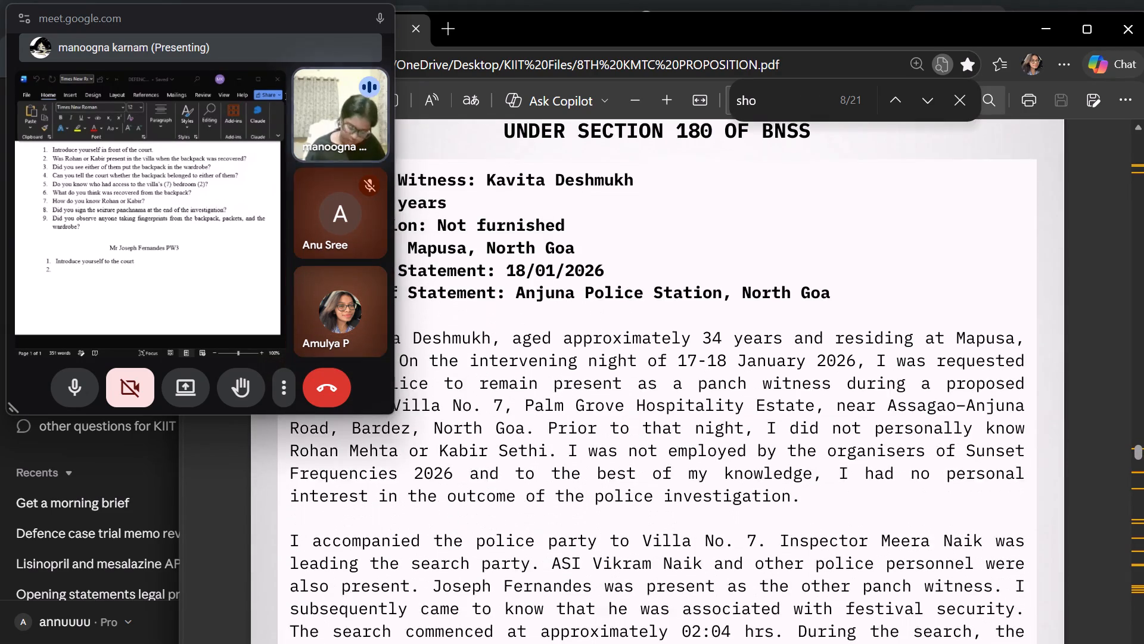
scroll(996, 283, down, 2)
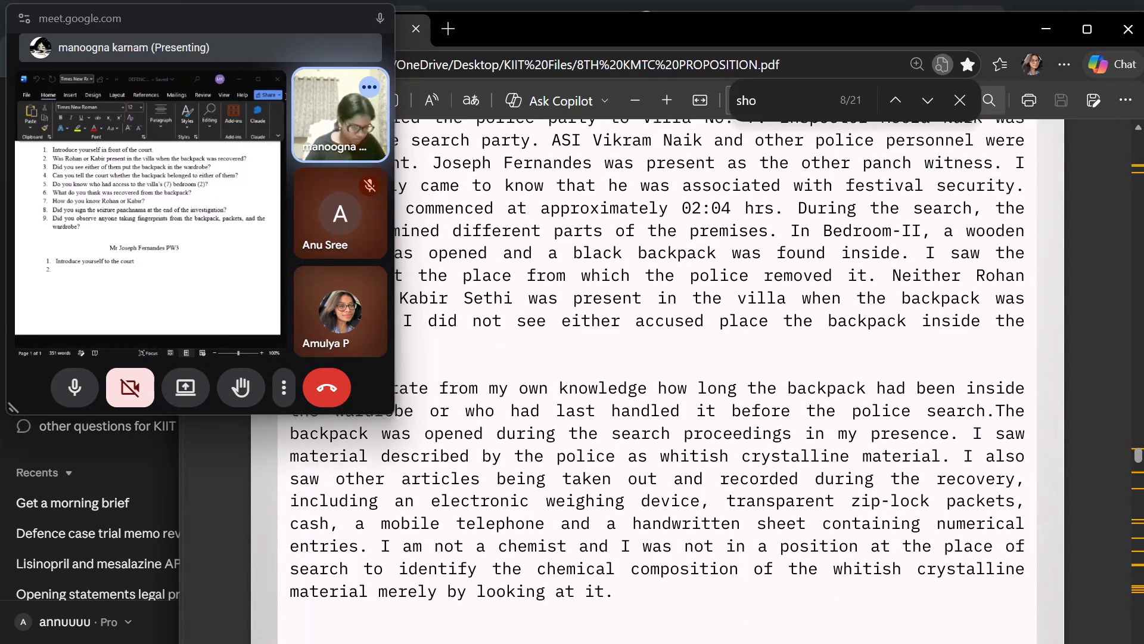
scroll(996, 283, down, 7)
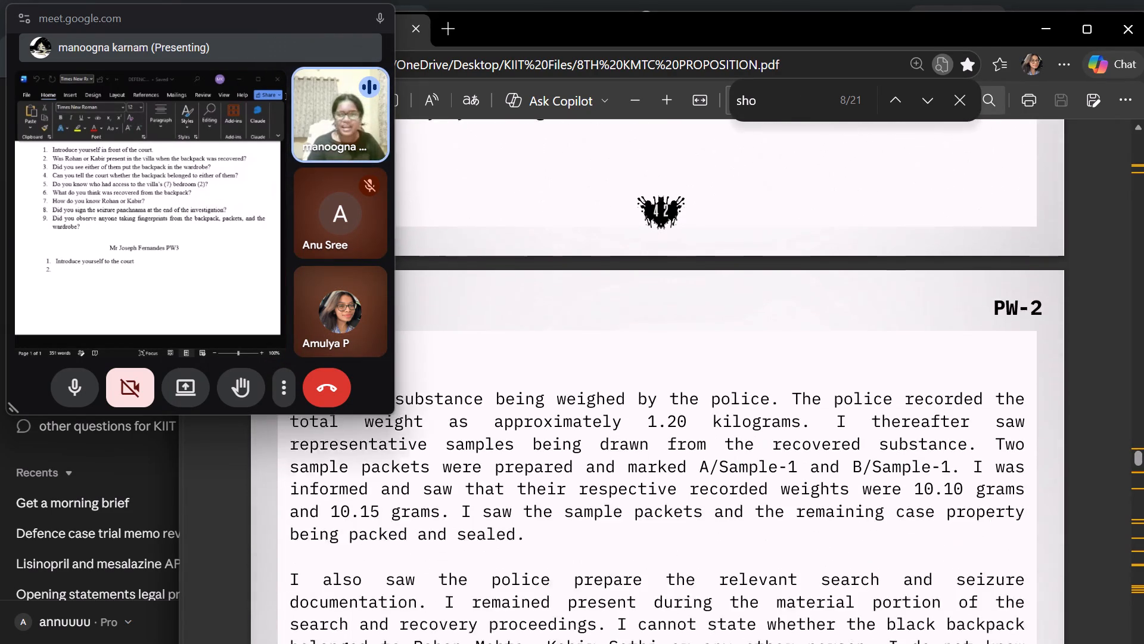
scroll(996, 283, down, 9)
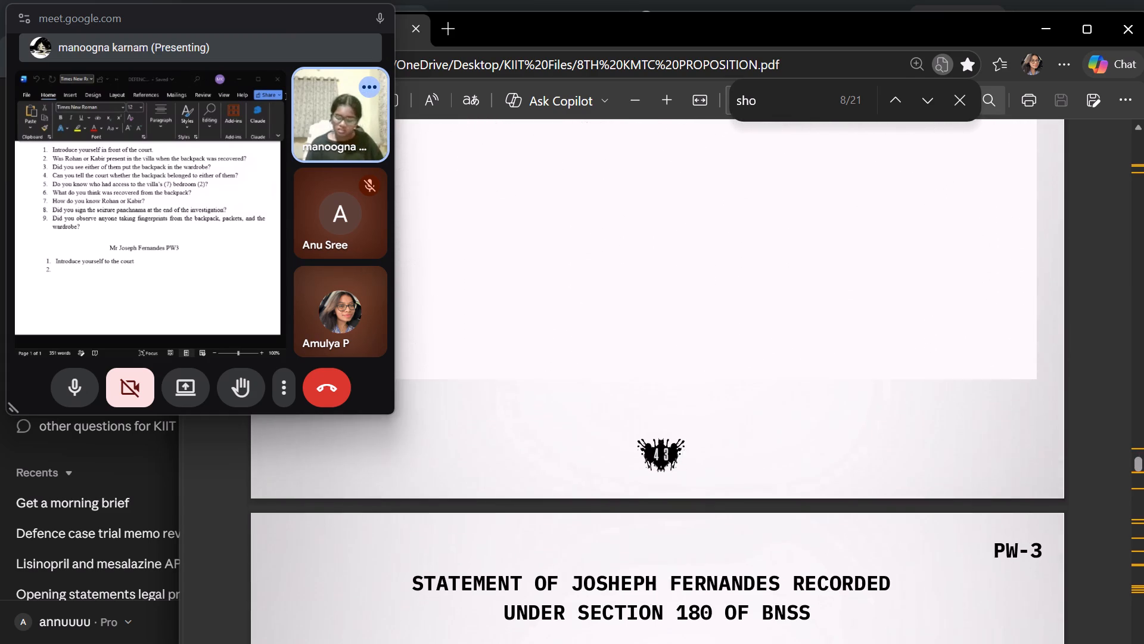
Examine PW-3's statement for his duties, the CCTV and H-3 timeline, and the Bedroom-II backpack recovery.
scroll(996, 283, down, 6)
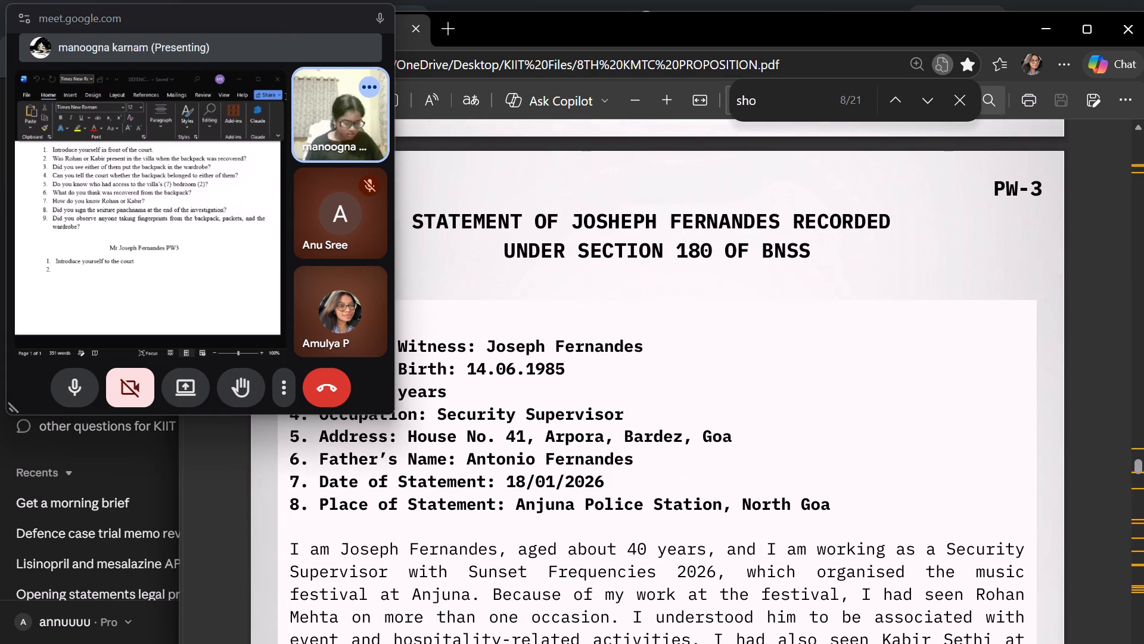
scroll(996, 283, down, 3)
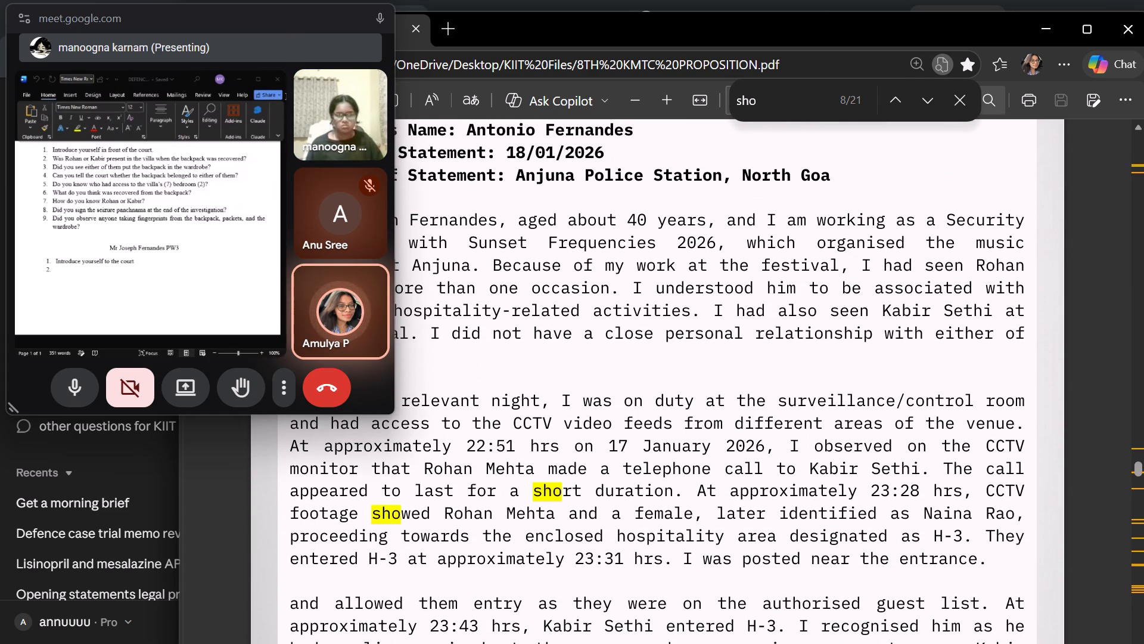
scroll(996, 283, down, 1)
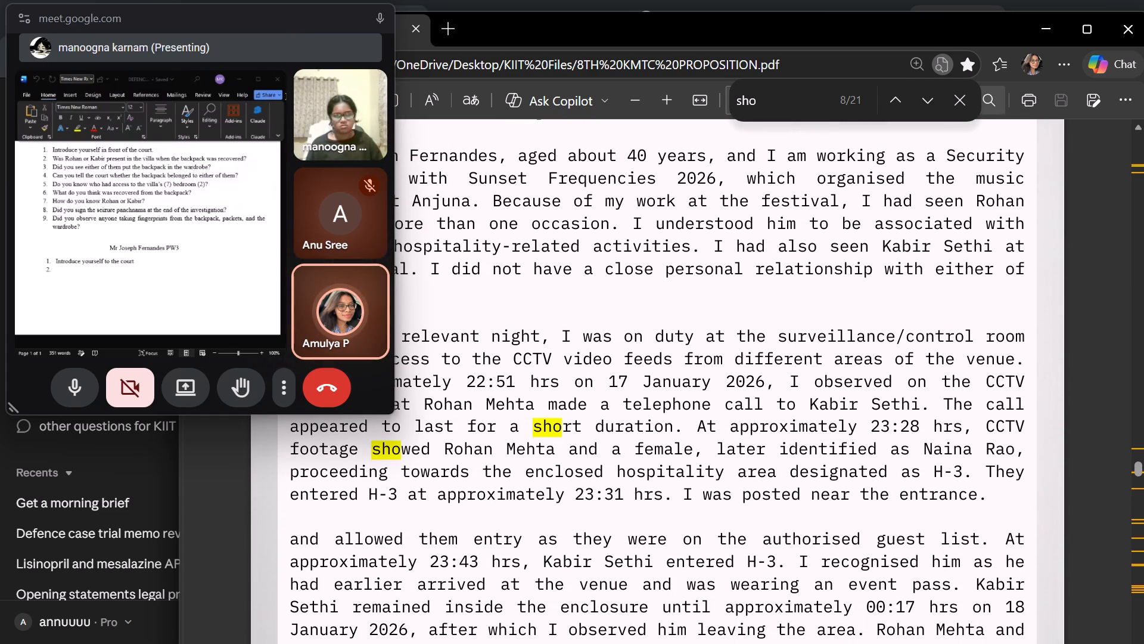
scroll(996, 283, down, 1)
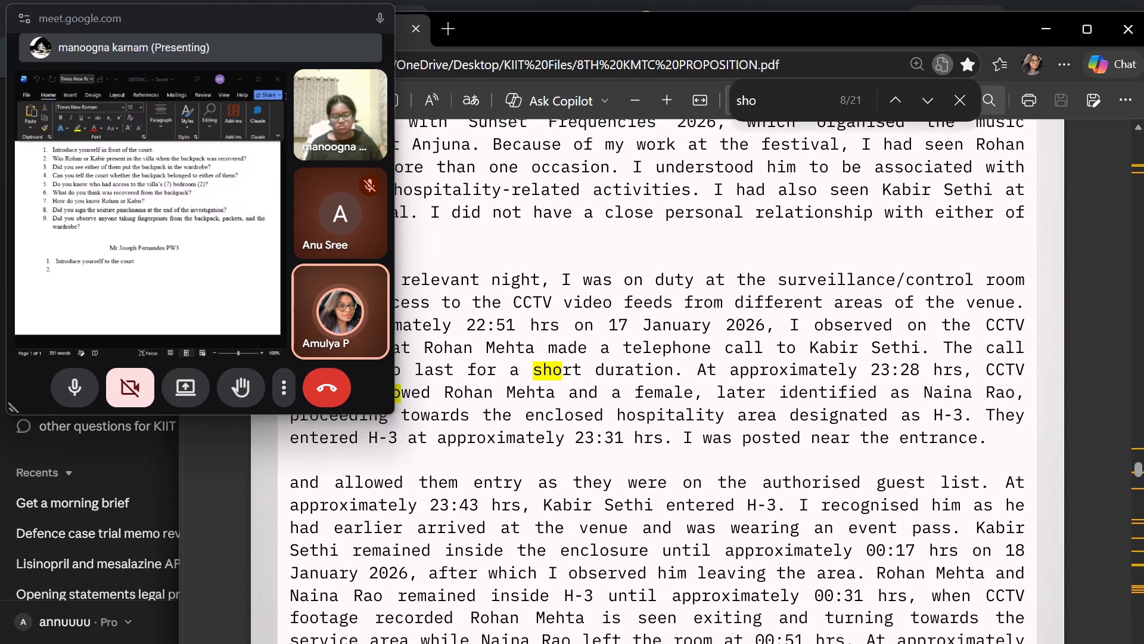
scroll(996, 283, down, 5)
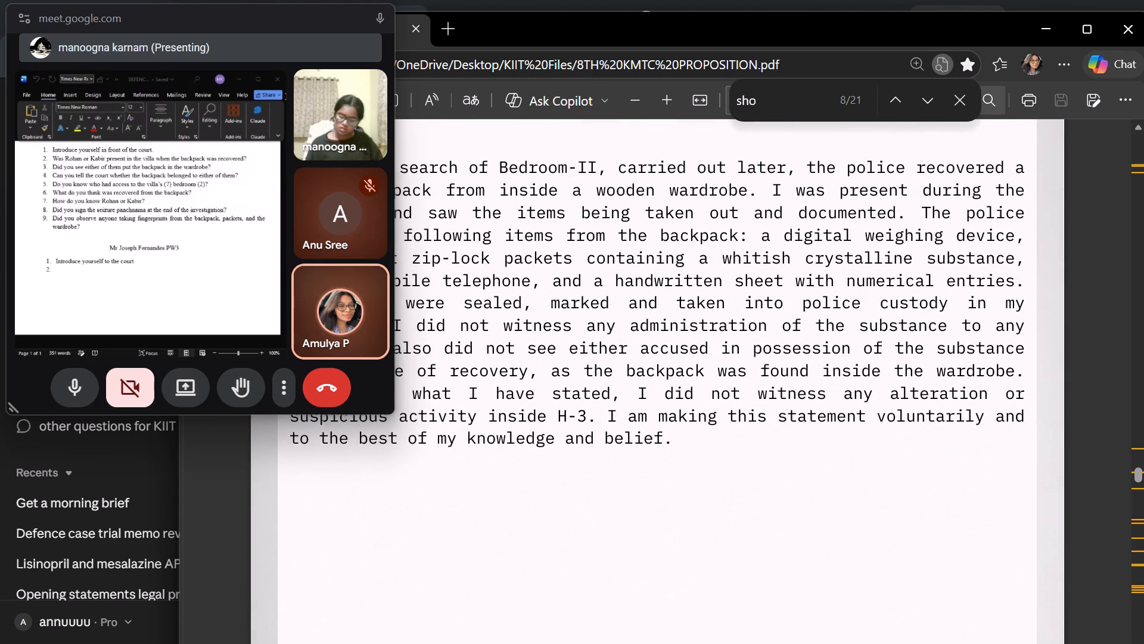
Continue to PW-4's statement and view the witness particulars and opening paragraph about the received samples.
scroll(996, 283, down, 6)
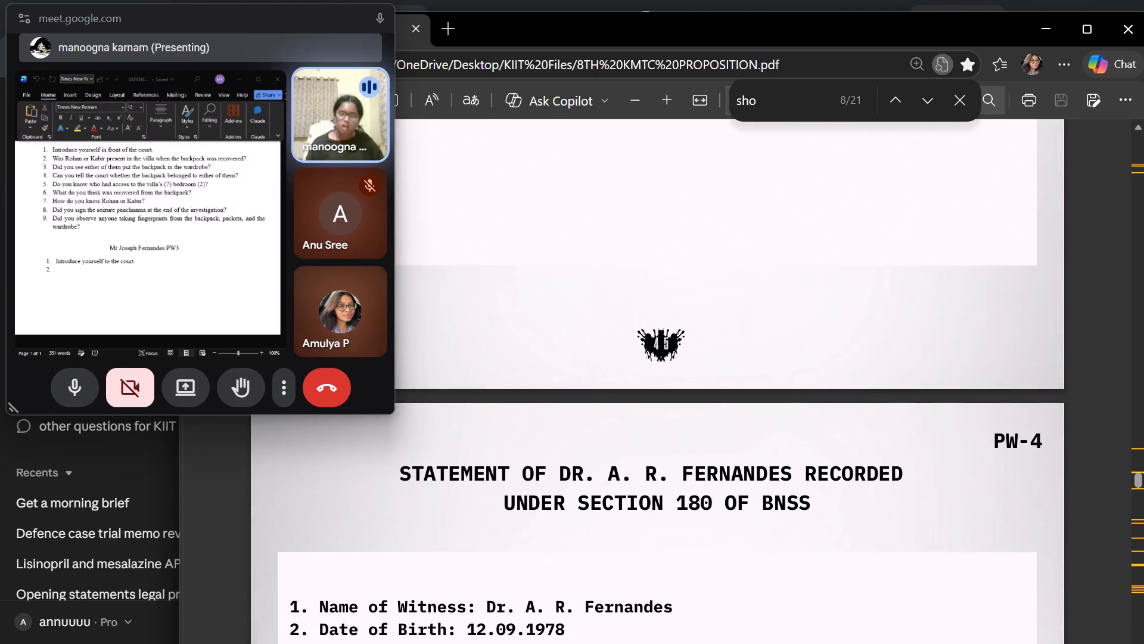
scroll(996, 283, down, 2)
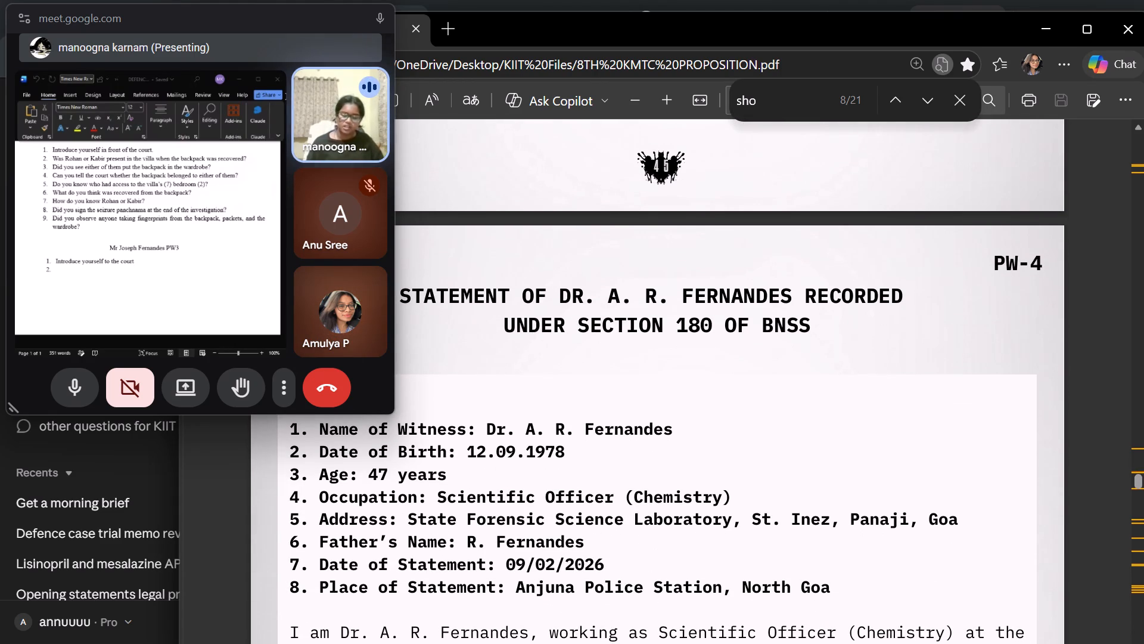
scroll(996, 283, down, 1)
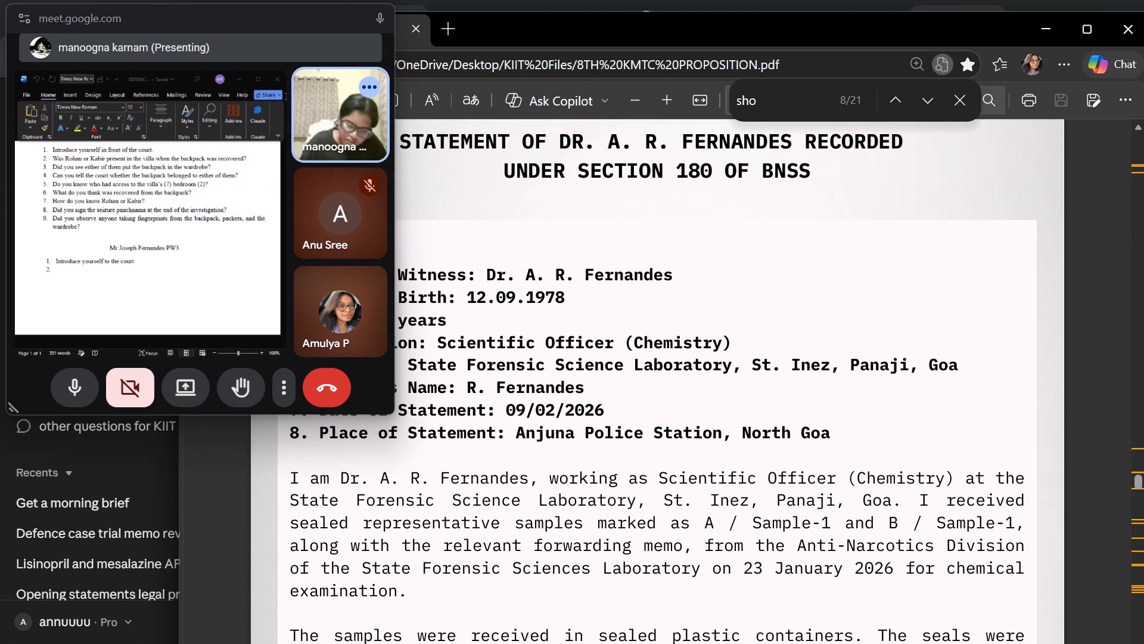
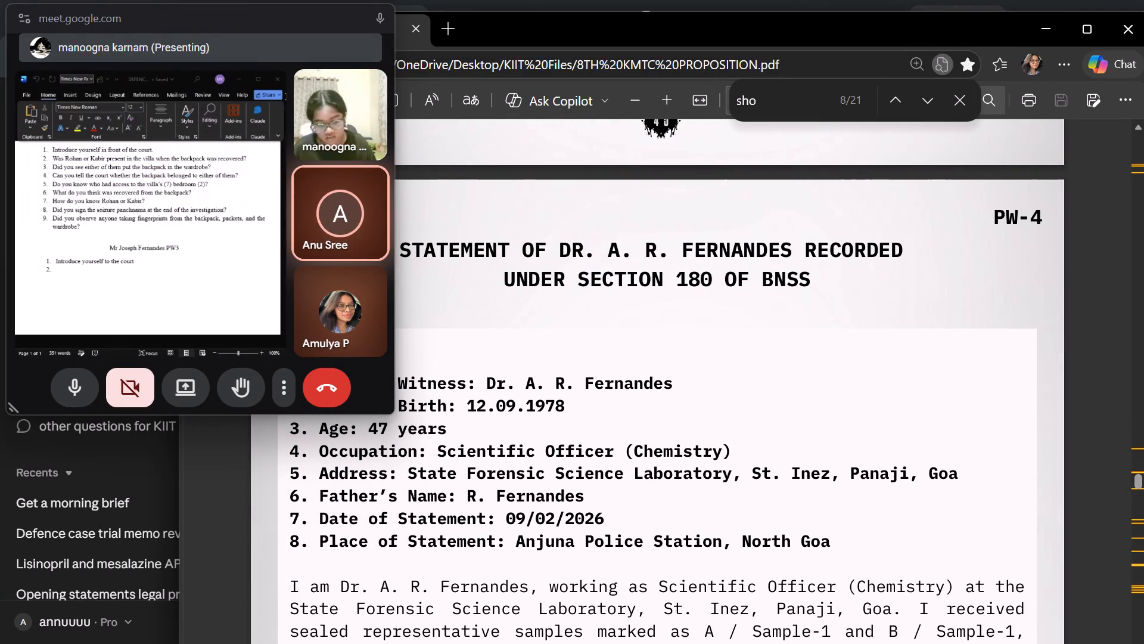
Leave the text search, go to page 23 of the proposition and look over the Section 63 certificate, Part B, down to its enclosures.
click(960, 94)
click(753, 104)
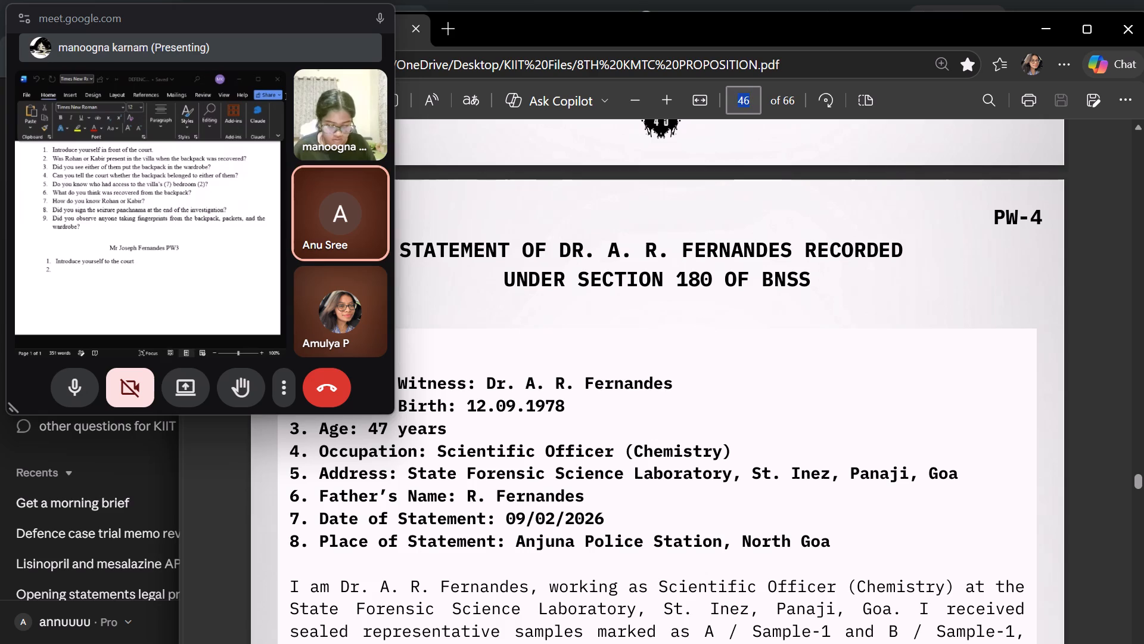
key(BackSpace)
key(BackSpace)
text(23)
key(Return)
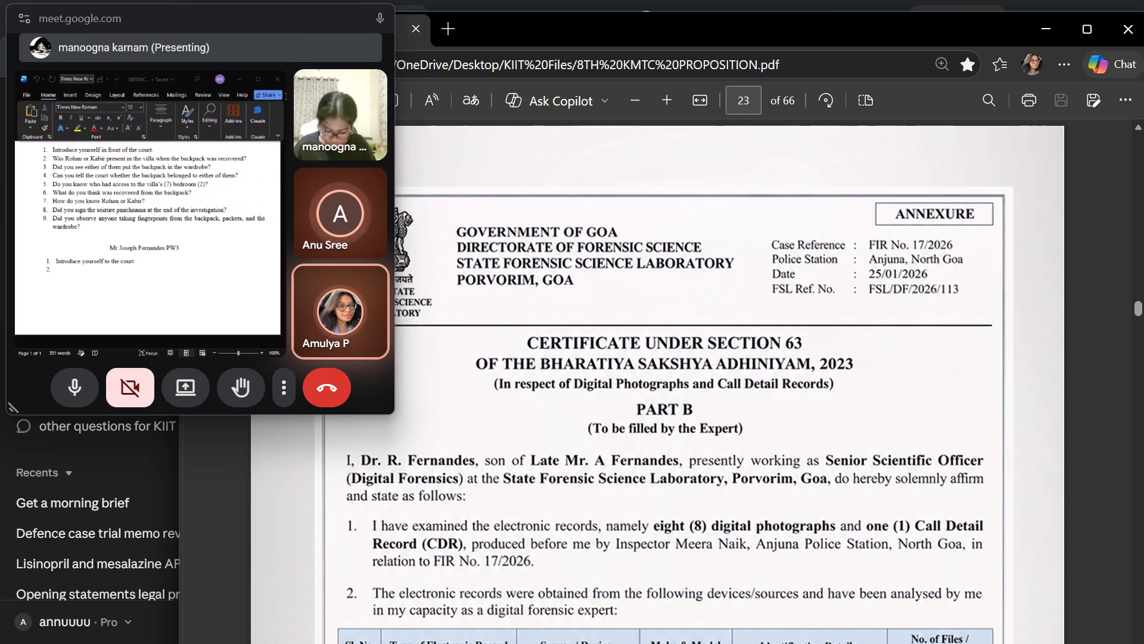
scroll(753, 104, down, 1)
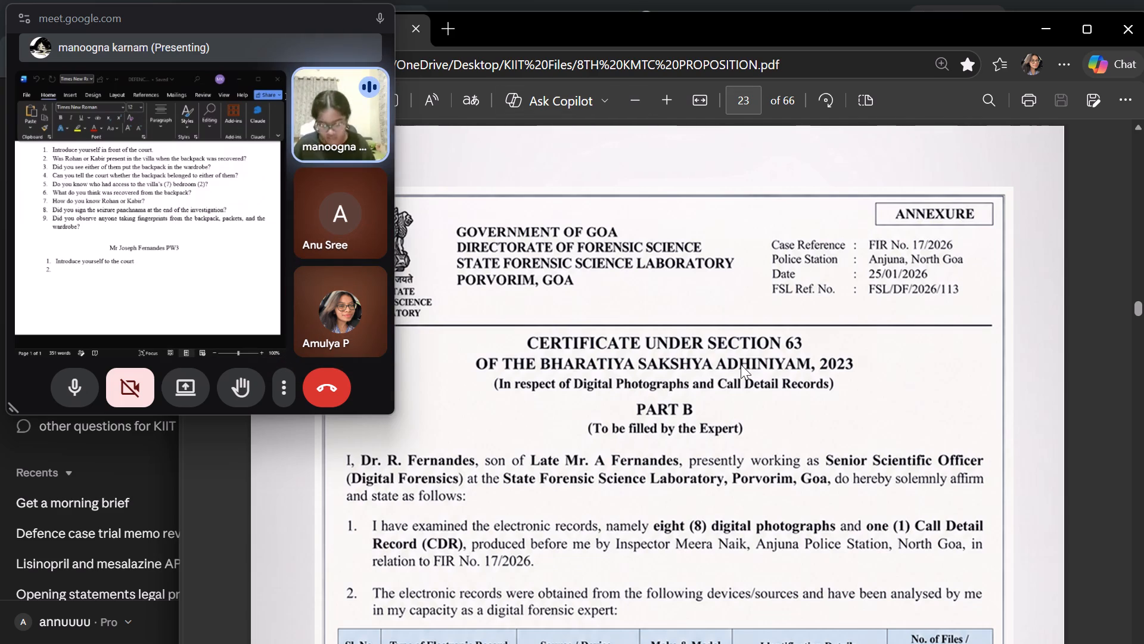
scroll(746, 346, down, 8)
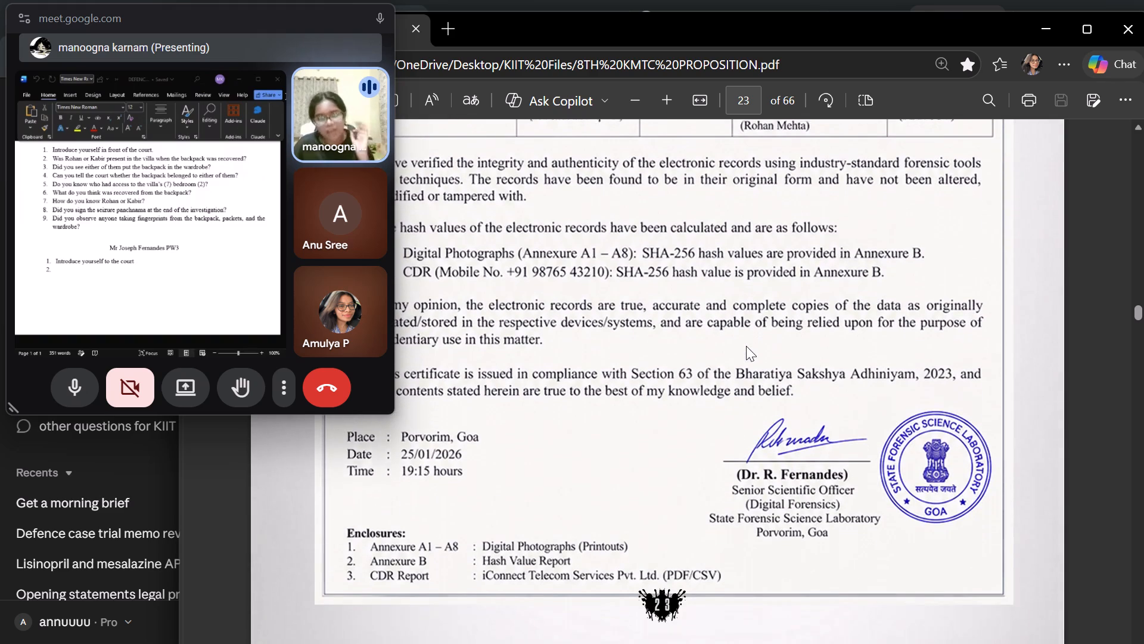
Recheck the Section 63 certificate on page 23 and examine the seized-property entries in the Malkhana Register on page 24.
scroll(746, 346, down, 1)
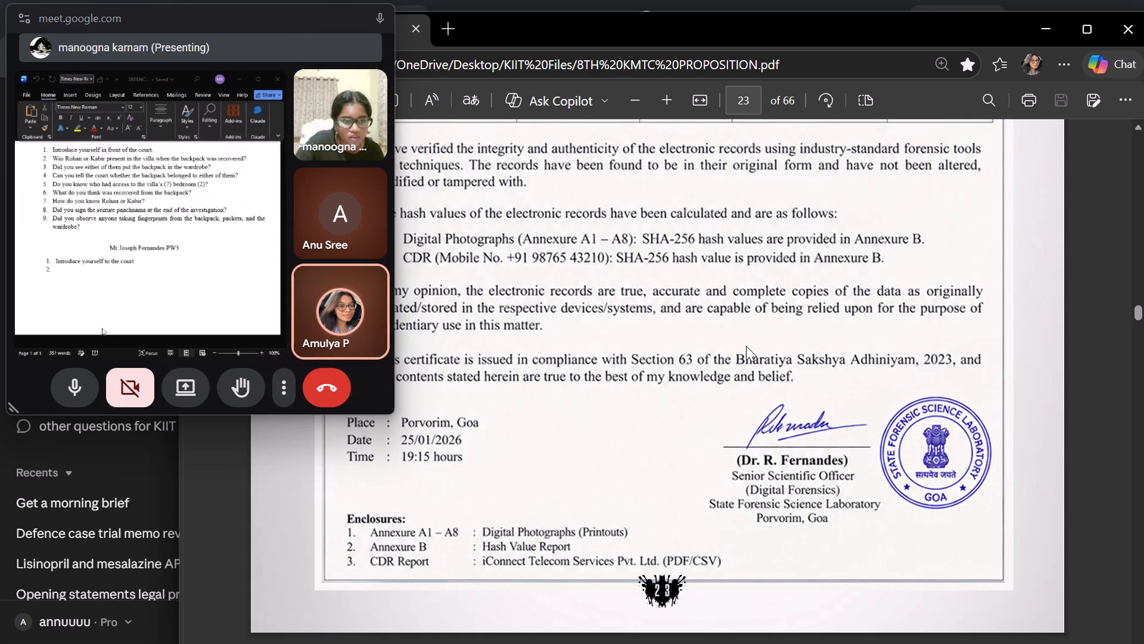
scroll(746, 346, up, 4)
scroll(746, 346, down, 2)
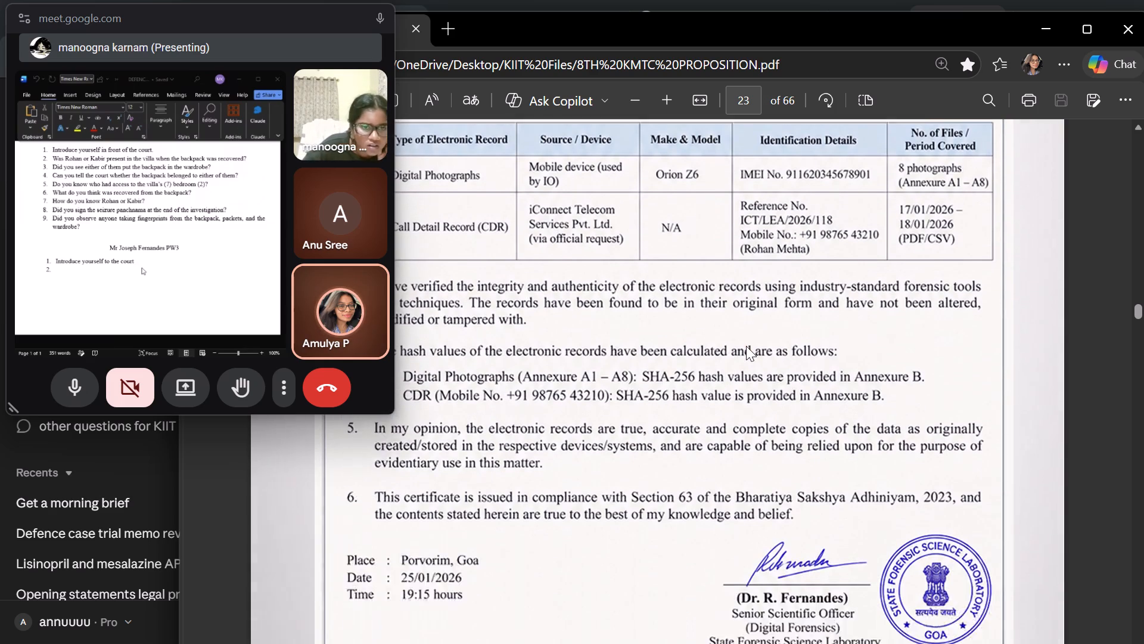
scroll(746, 346, down, 3)
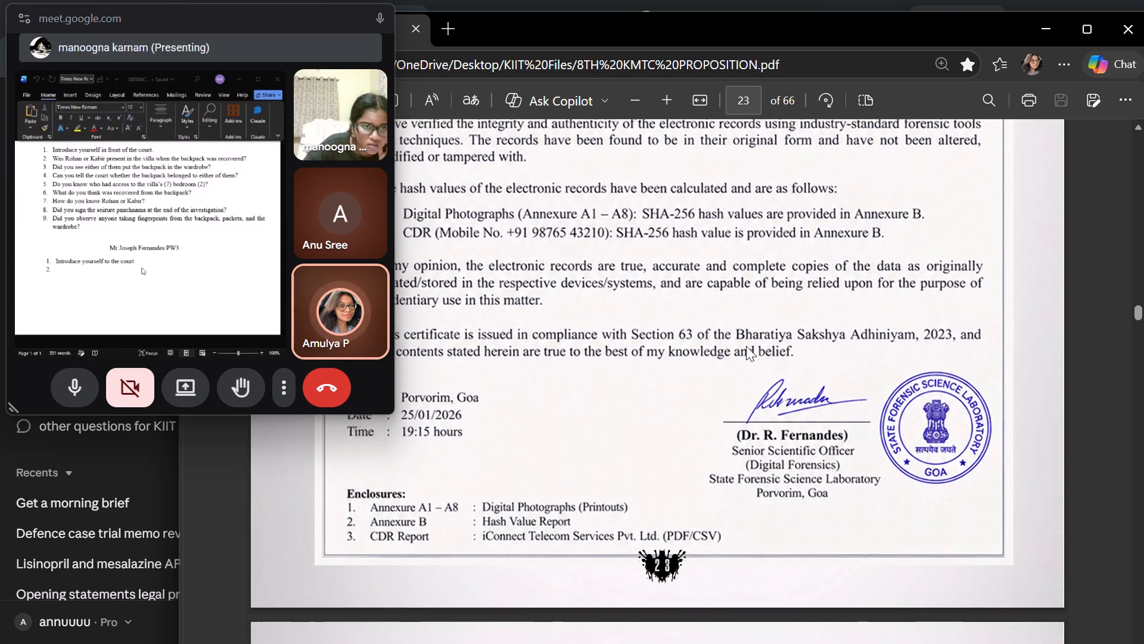
scroll(746, 346, down, 1)
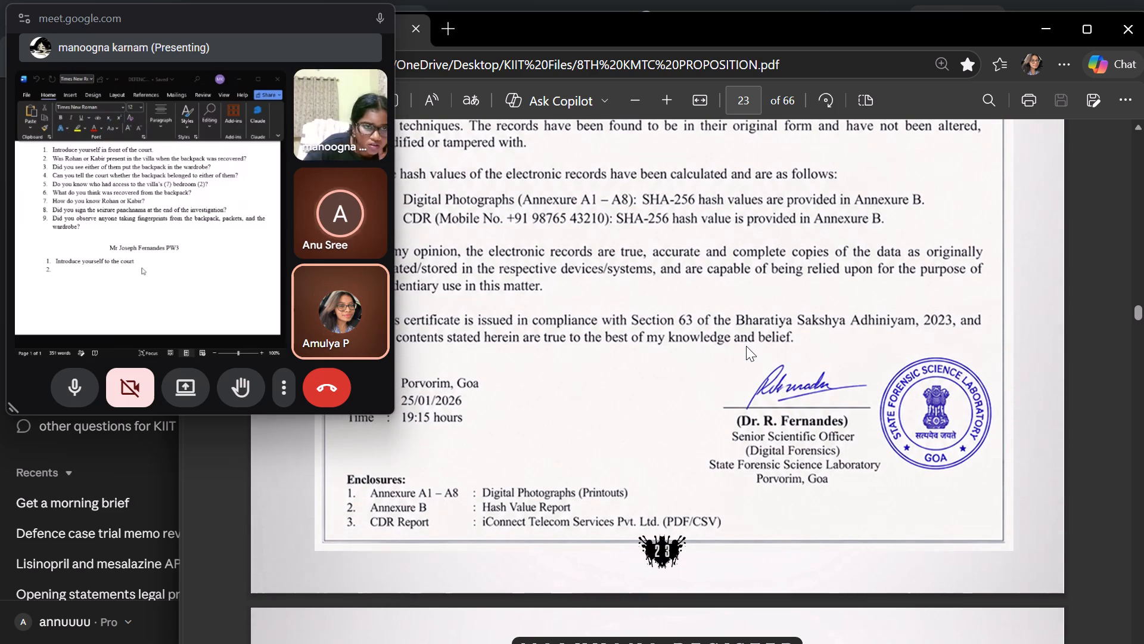
scroll(746, 346, down, 2)
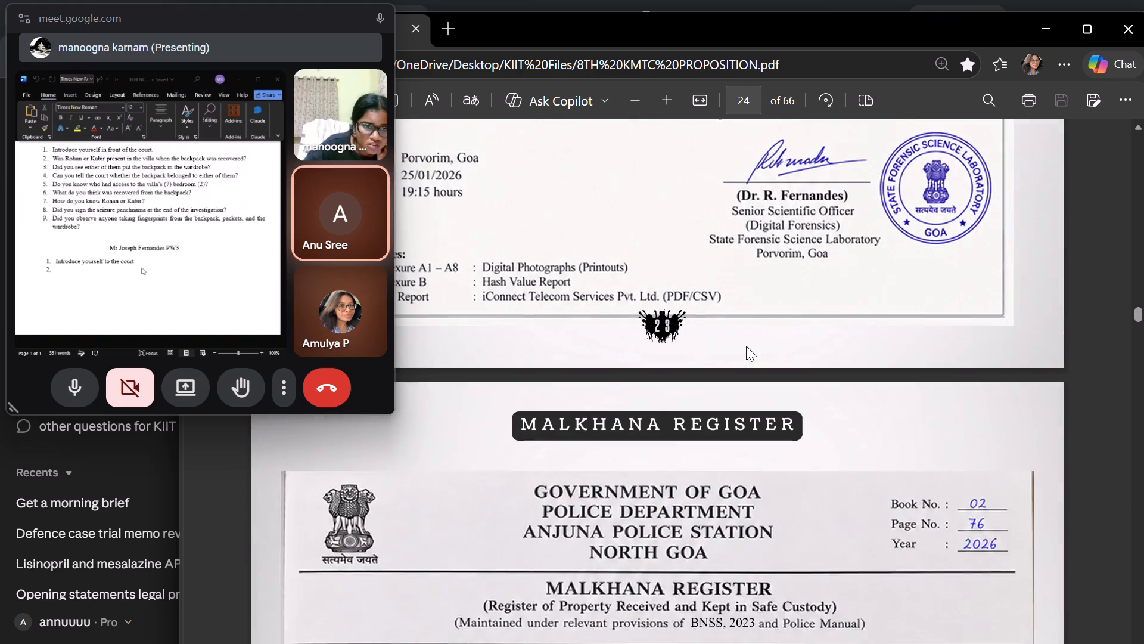
scroll(746, 346, down, 4)
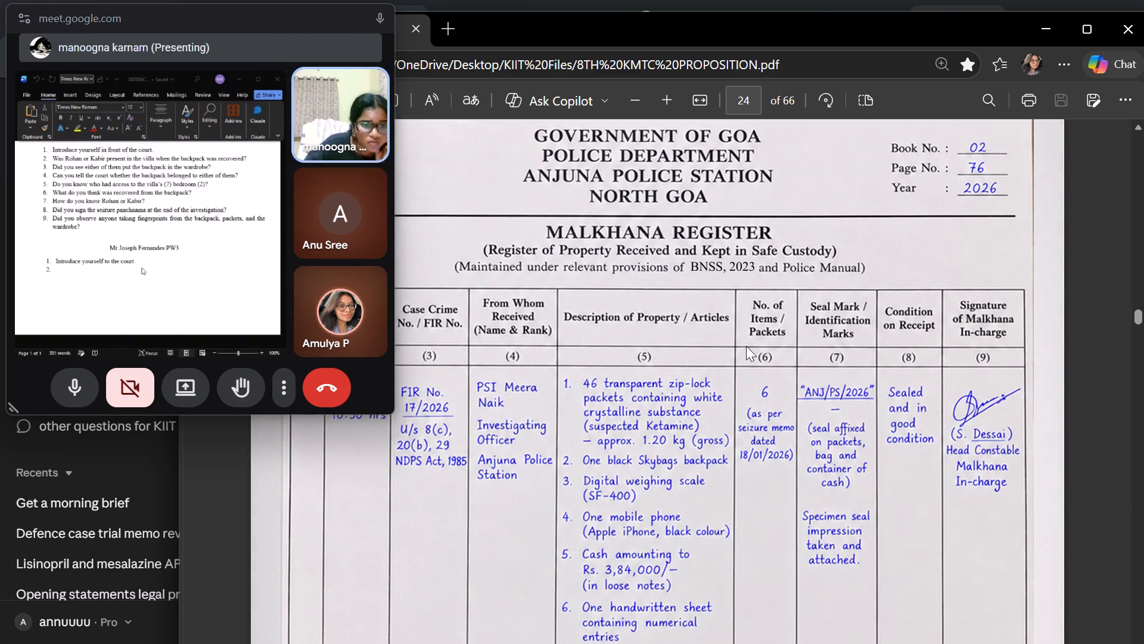
scroll(746, 346, down, 2)
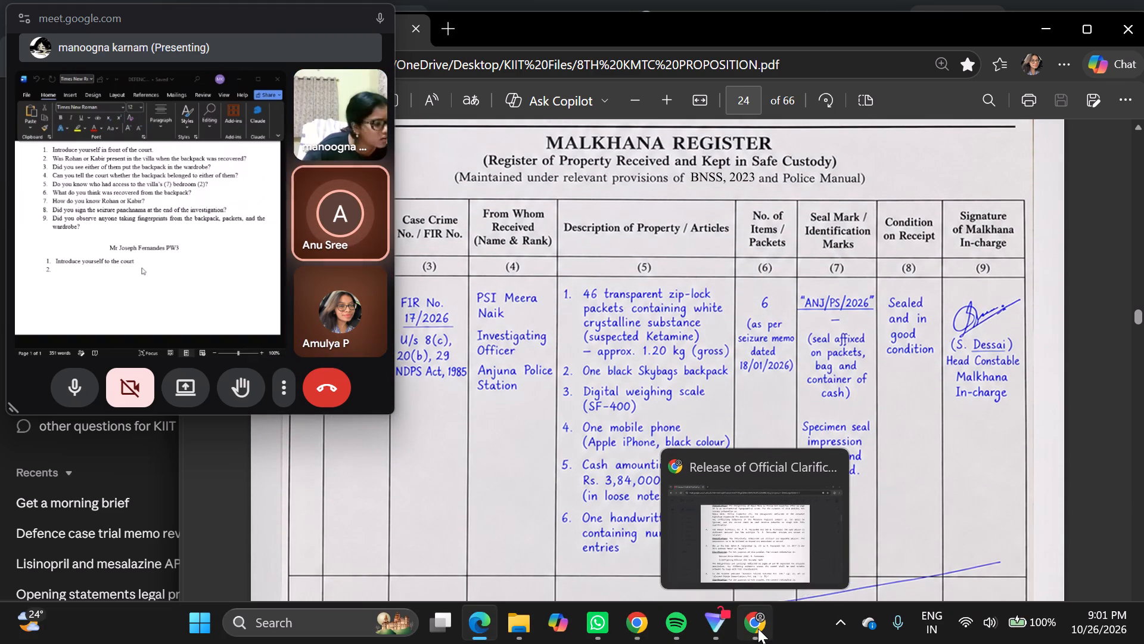
Switch to the official clarifications in Chrome, read items 3 to 5 on the officers' ranks and identities, and put the window away.
click(752, 520)
scroll(752, 520, up, 1)
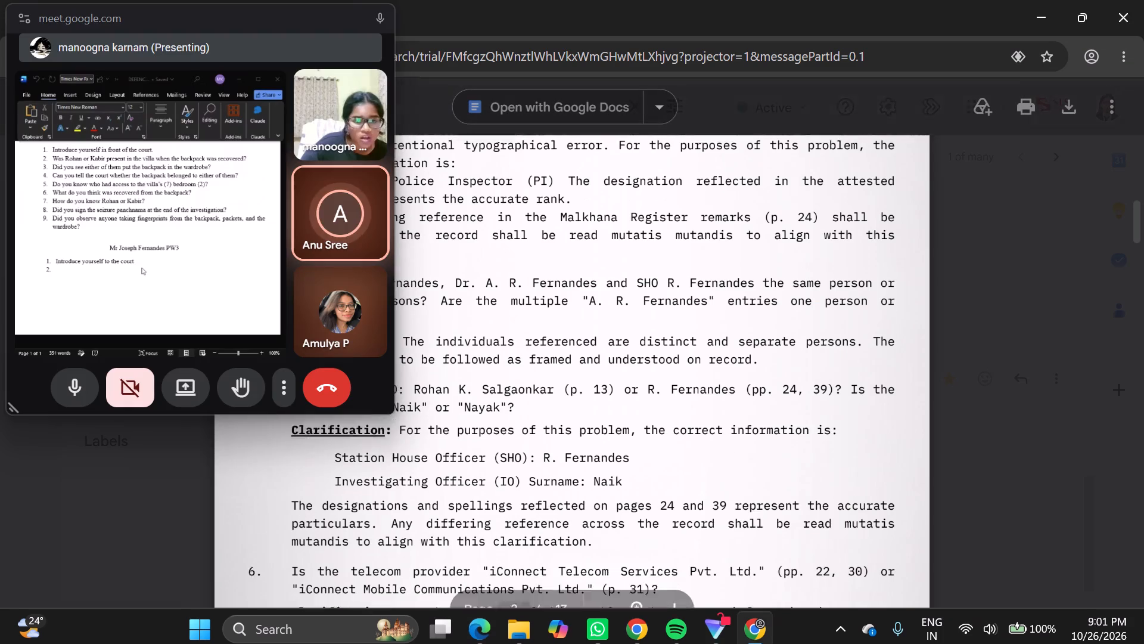
scroll(752, 520, up, 1)
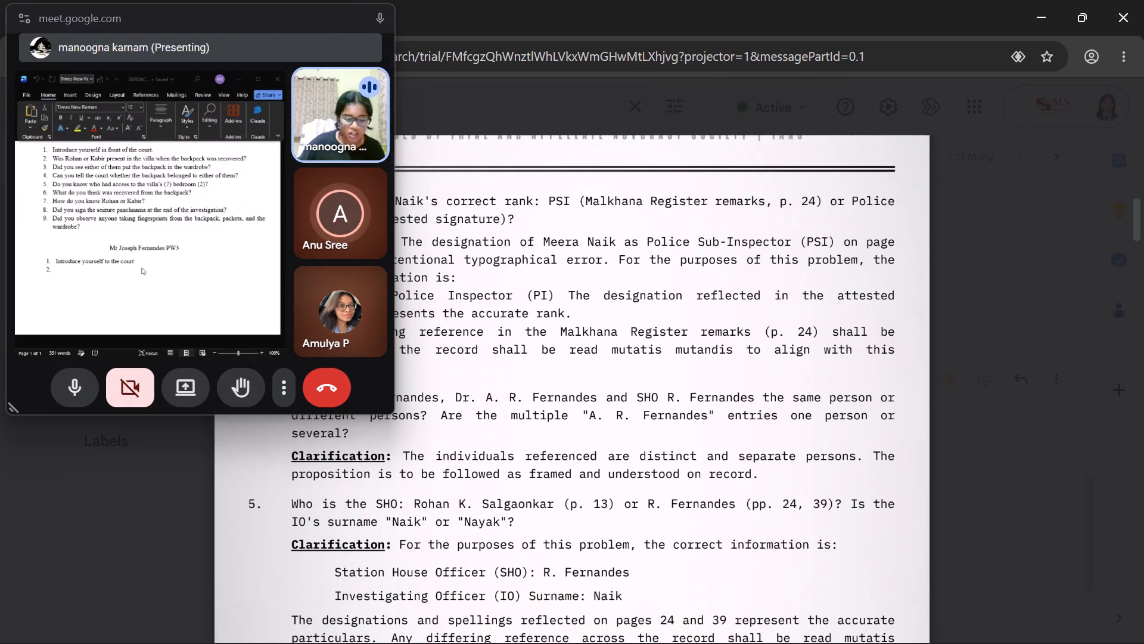
click(1043, 18)
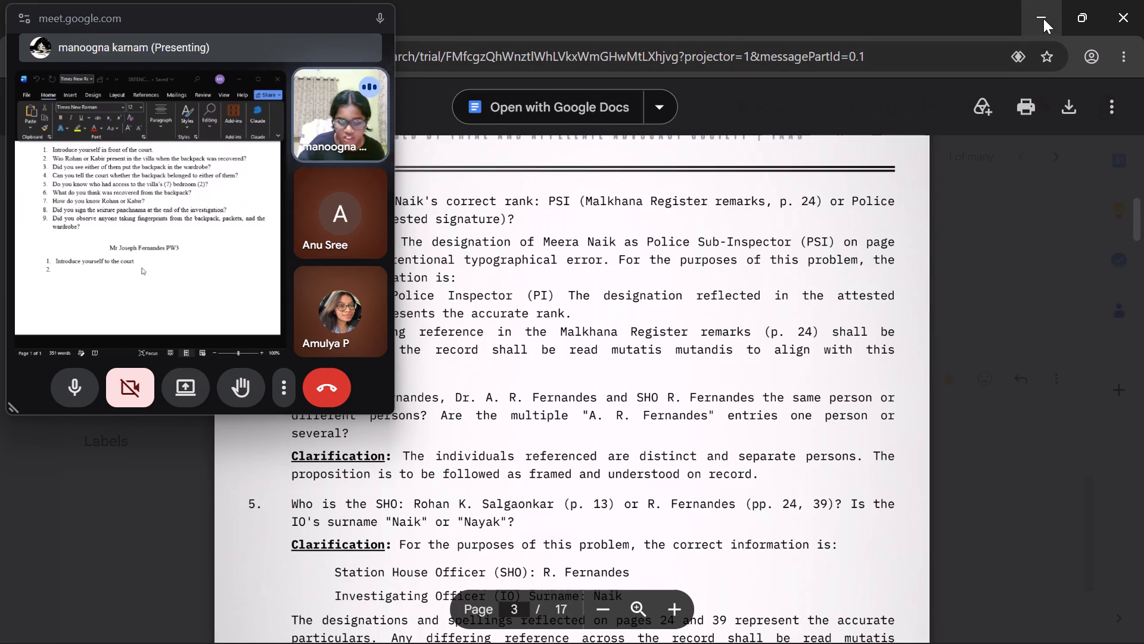
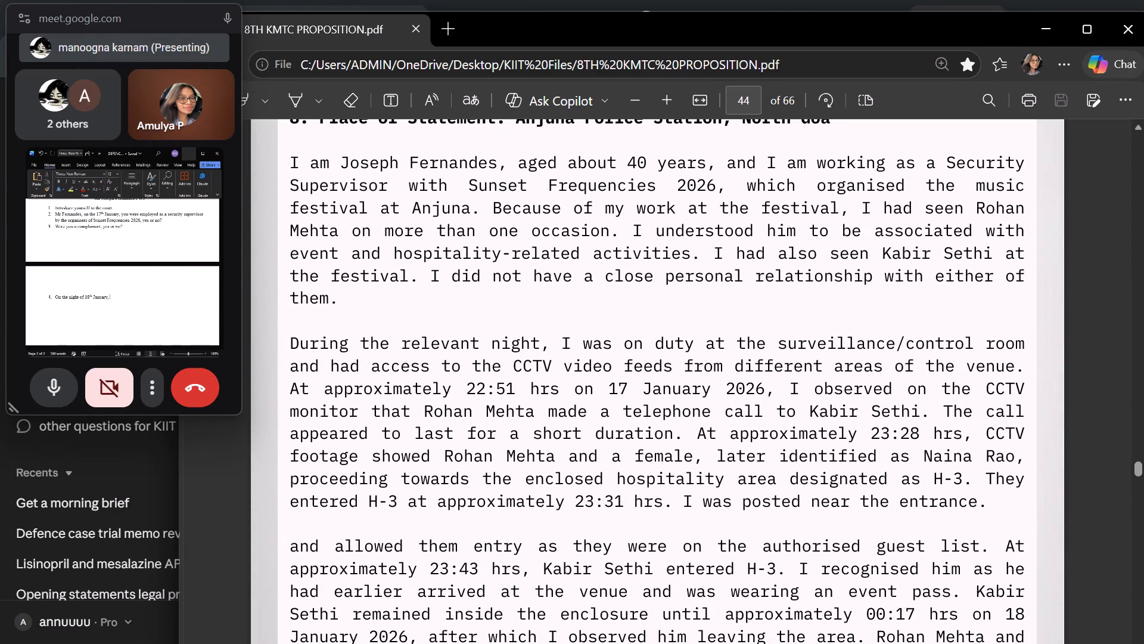
Read PW-3's account of his background, control-room duty, CCTV observations and who entered H-3.
scroll(658, 463, down, 3)
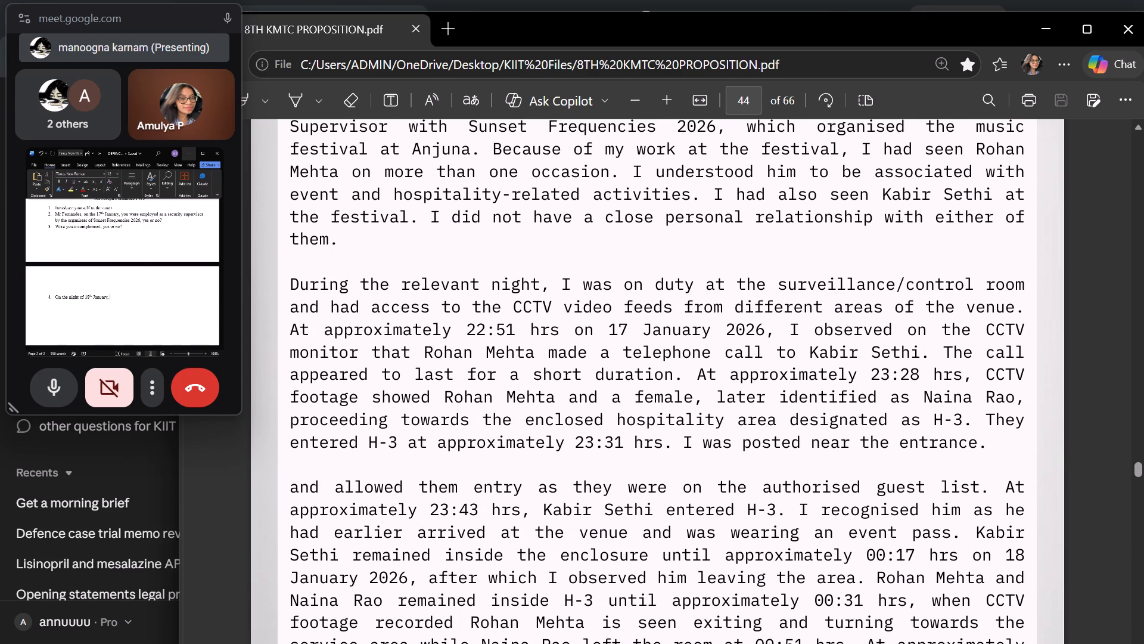
scroll(658, 463, down, 2)
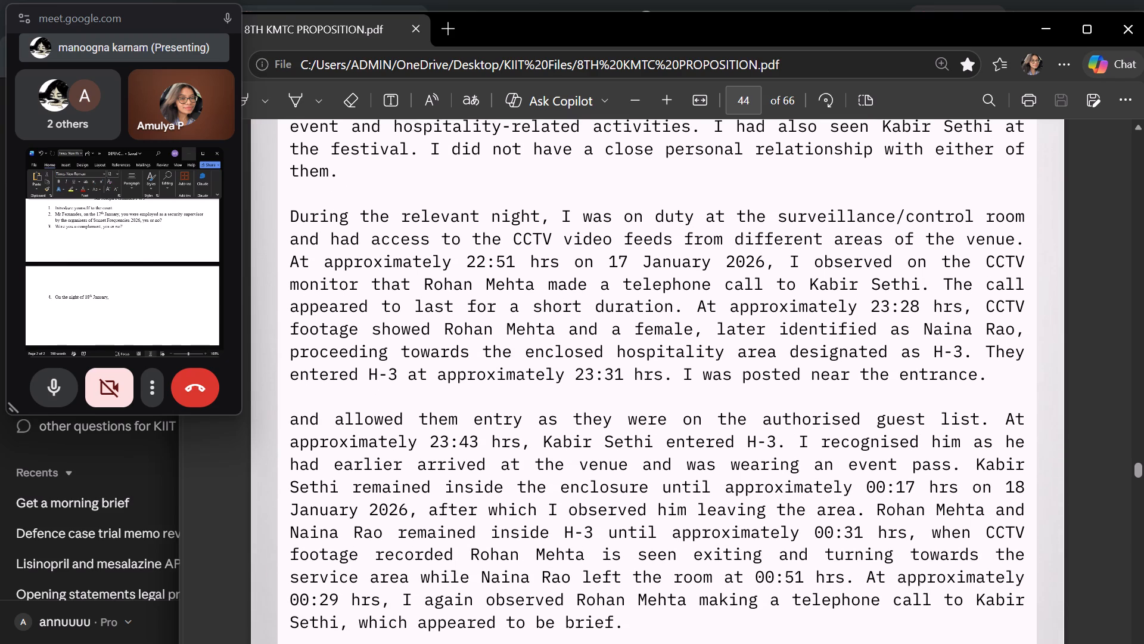
scroll(658, 463, down, 2)
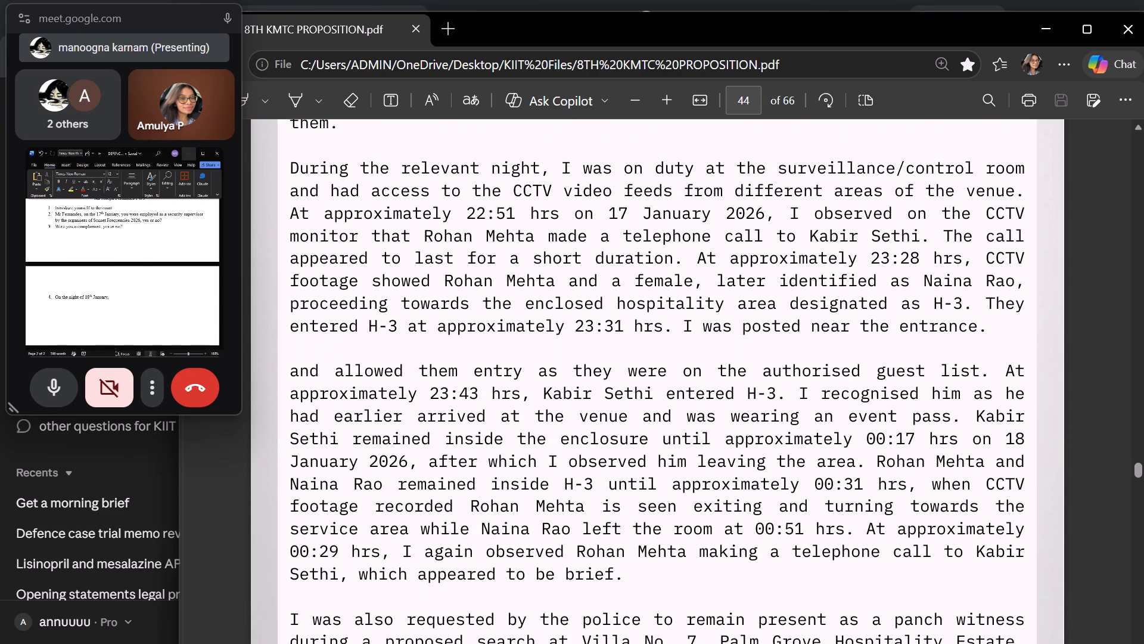
scroll(658, 463, down, 2)
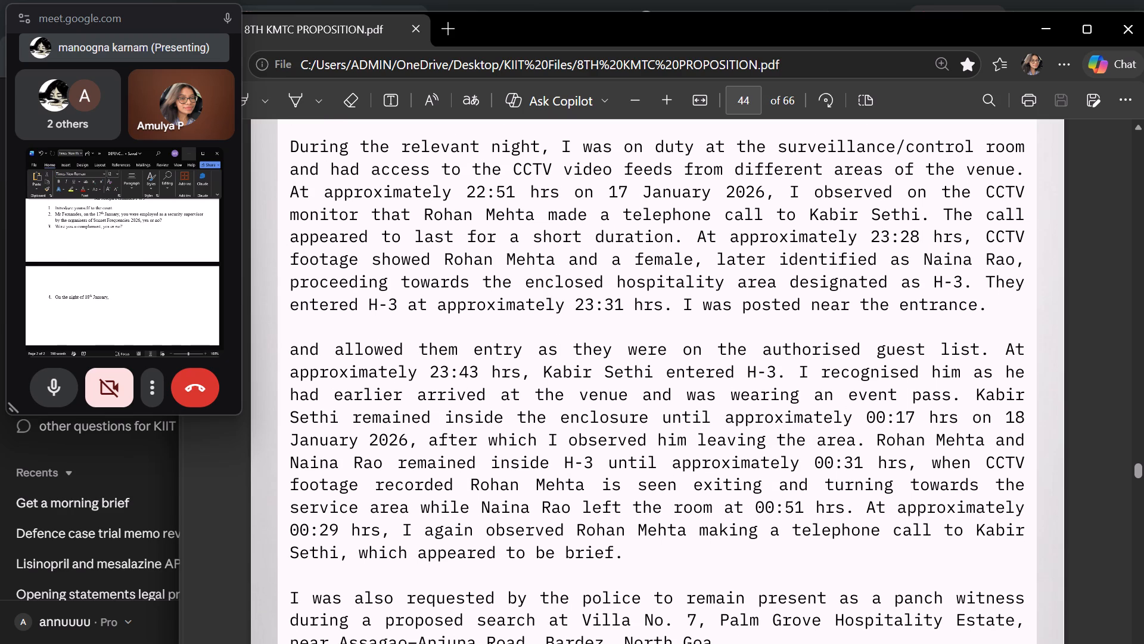
scroll(658, 463, down, 2)
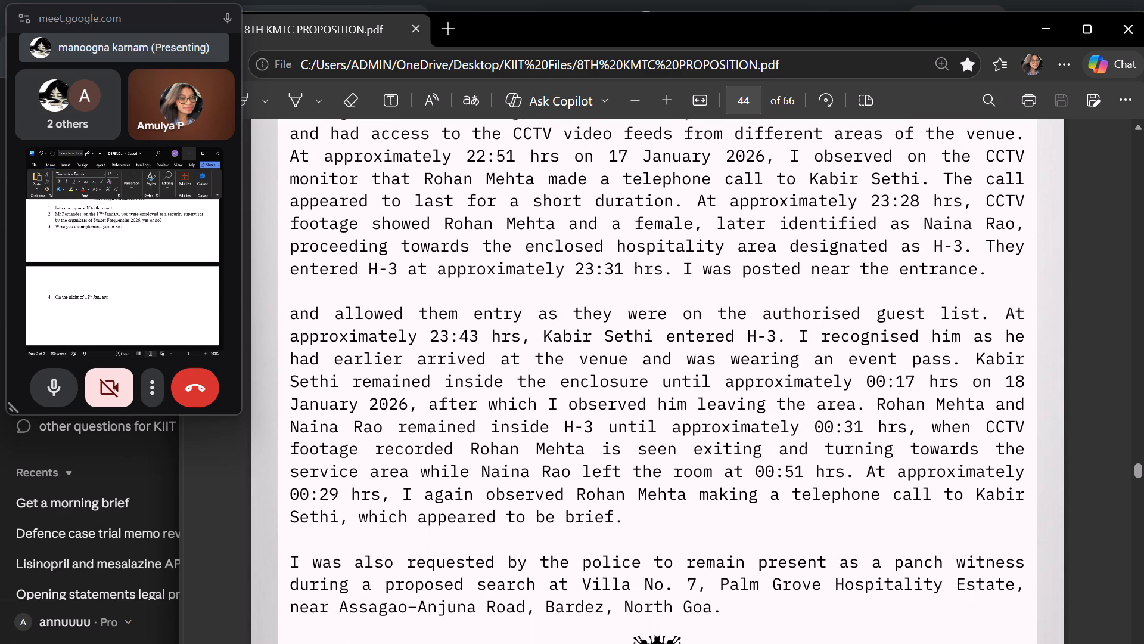
scroll(658, 463, down, 2)
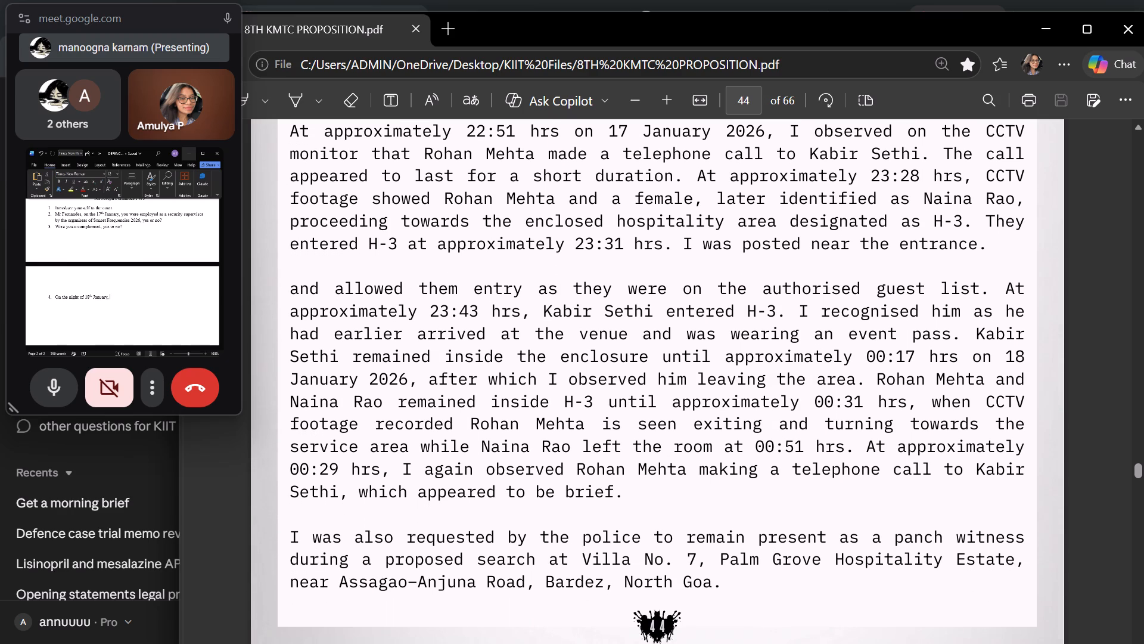
Read the rest of page 44 on the H-3 entry and exit times, the second phone call and the panch witness request.
scroll(658, 463, down, 1)
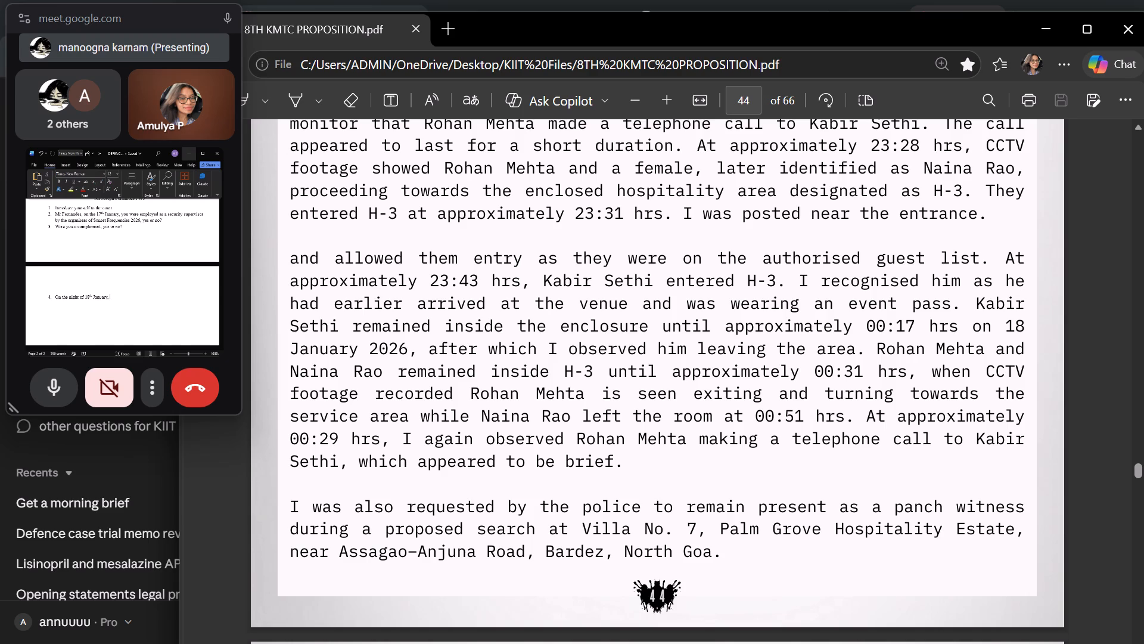
scroll(658, 463, down, 1)
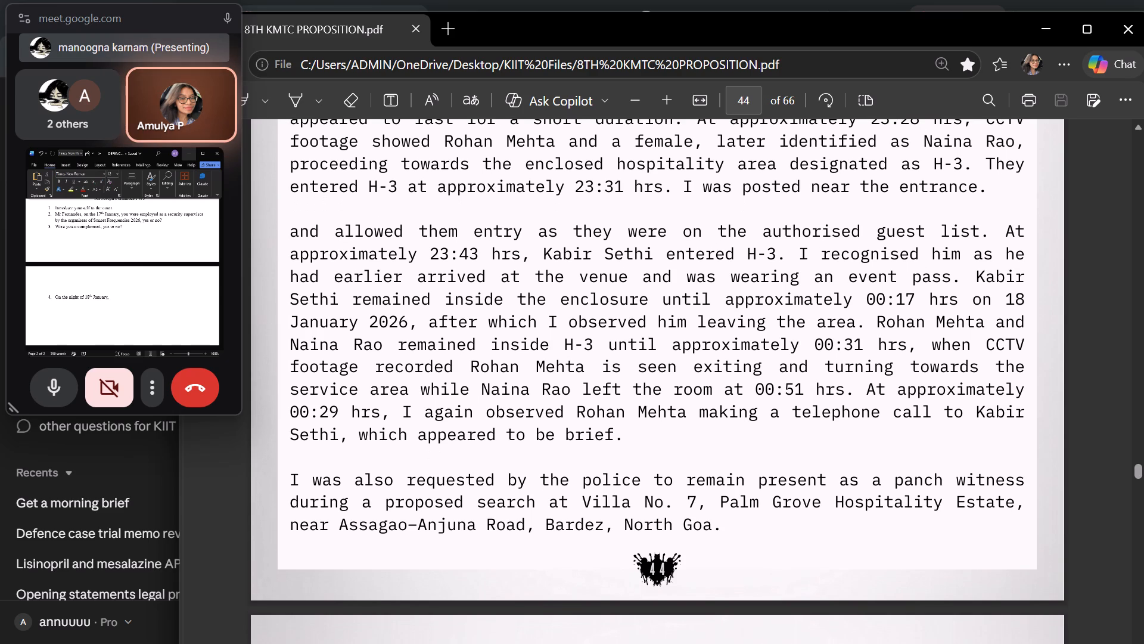
scroll(658, 463, down, 2)
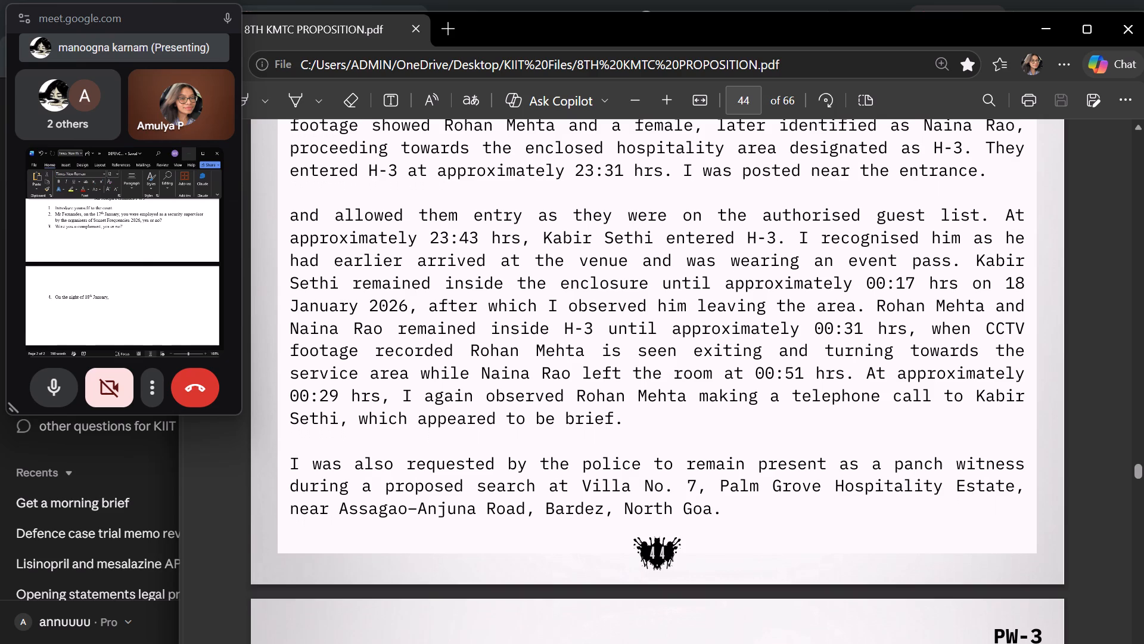
scroll(658, 463, down, 1)
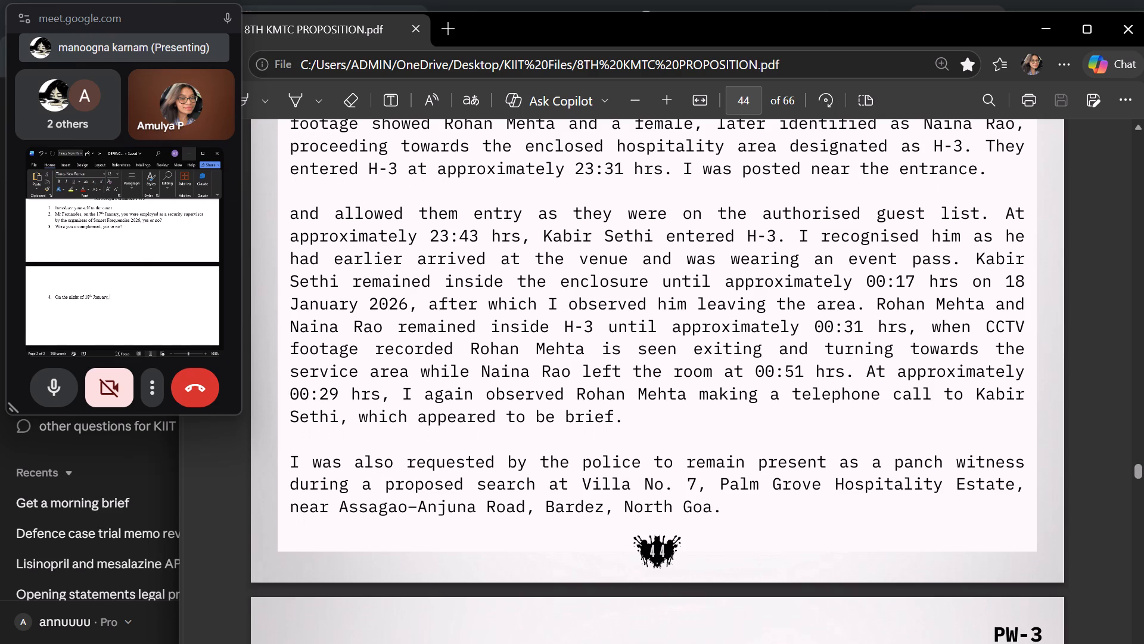
scroll(658, 463, down, 1)
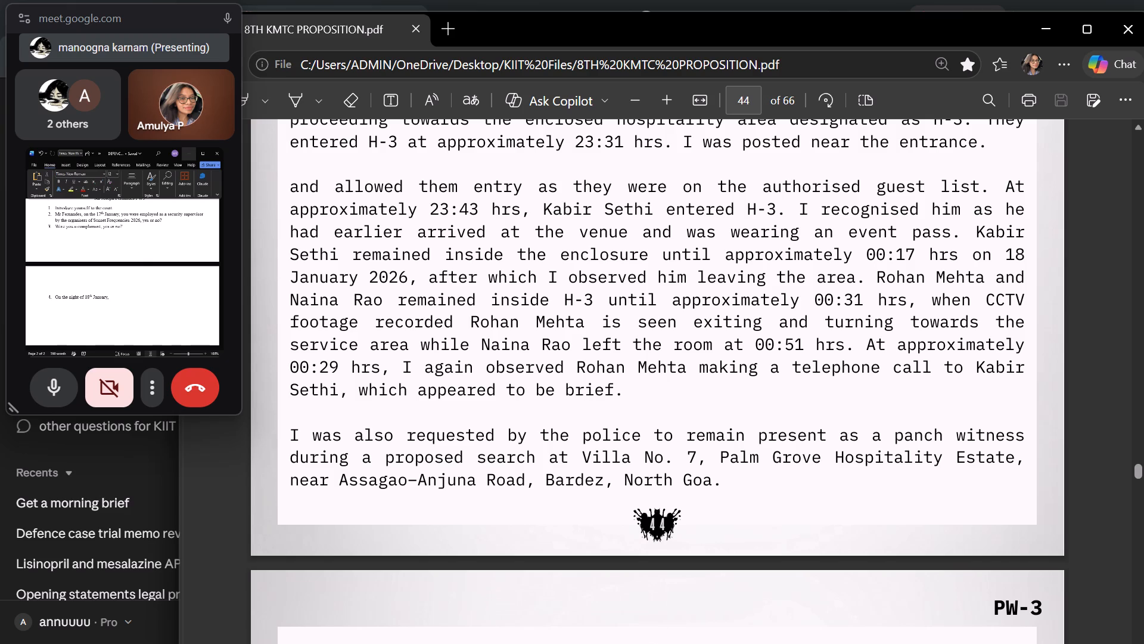
scroll(658, 463, down, 1)
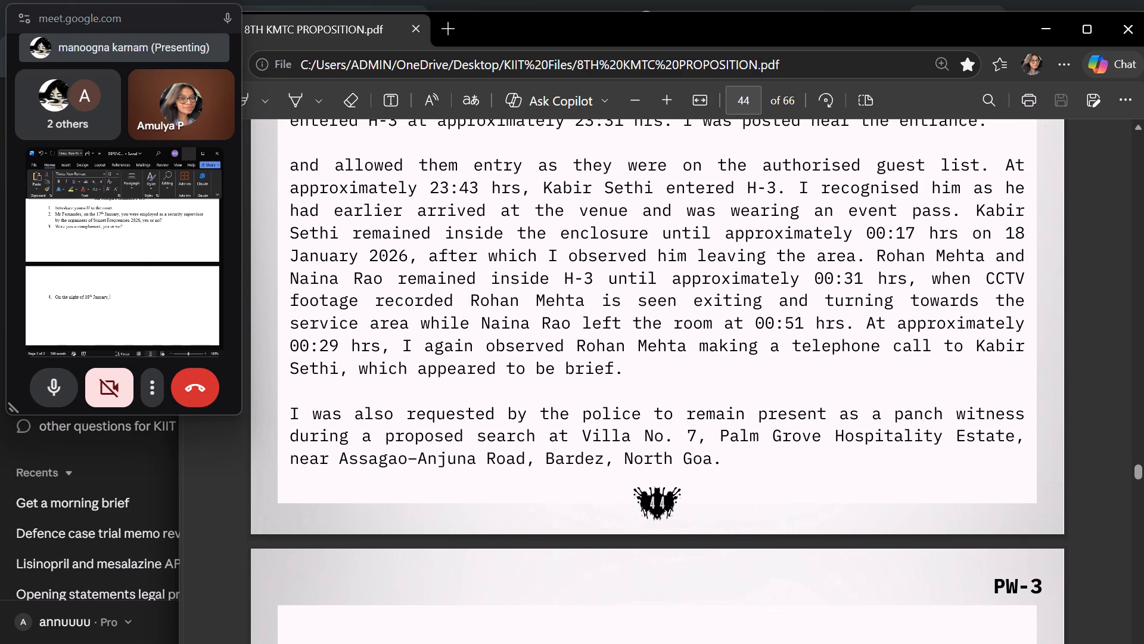
scroll(658, 463, down, 1)
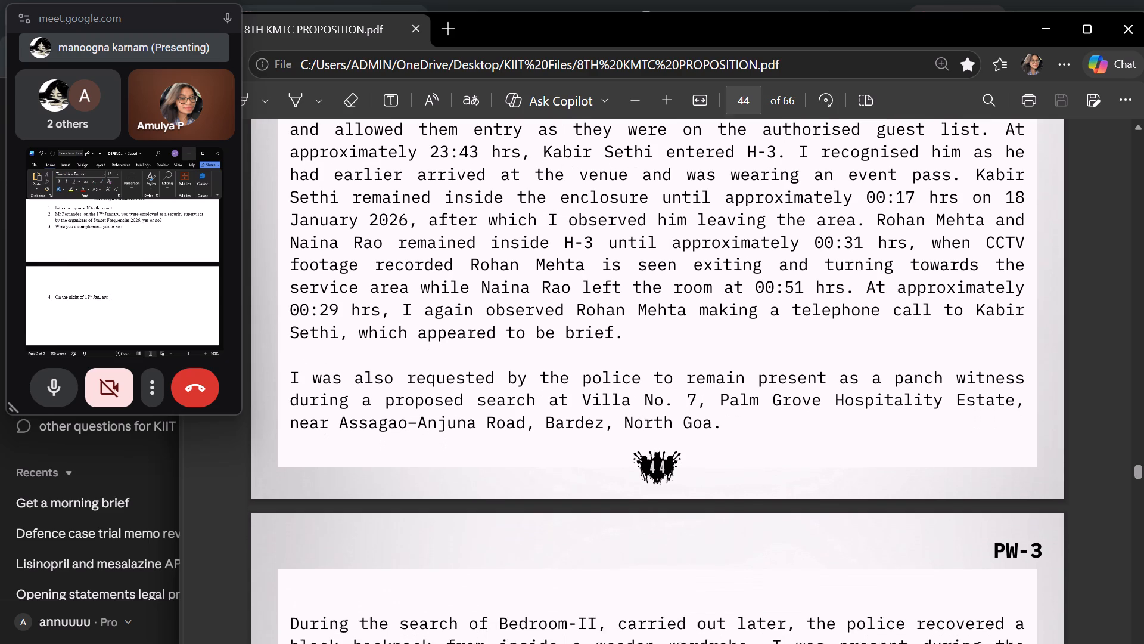
scroll(658, 463, down, 3)
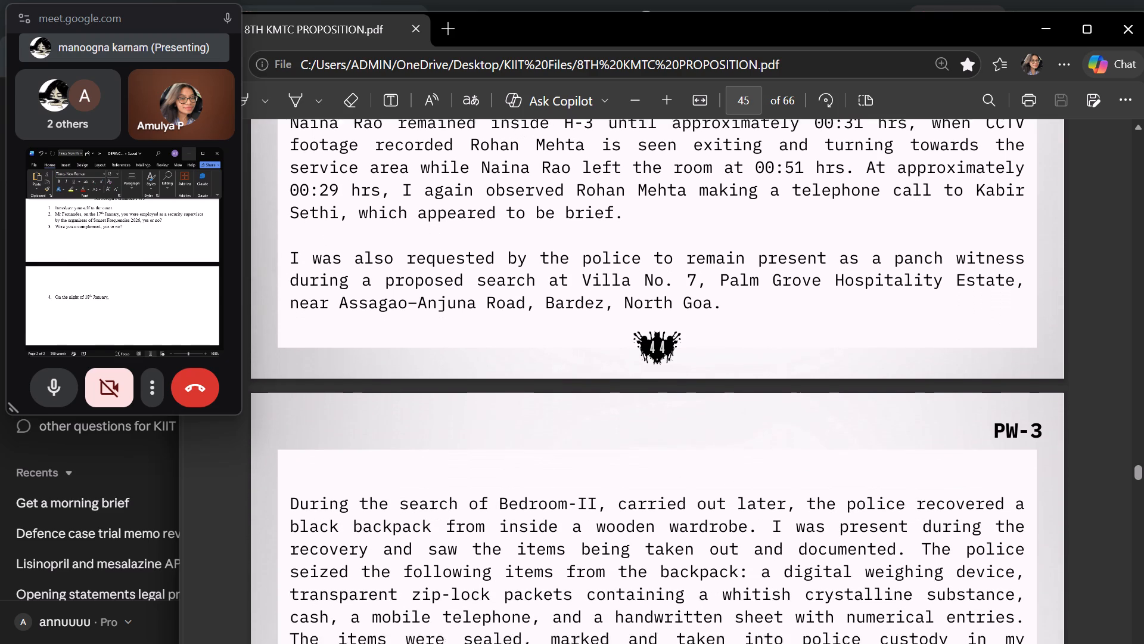
Read page 45 of PW-3's statement on the Bedroom-II search, the backpack recovery and his closing remarks.
scroll(658, 463, down, 3)
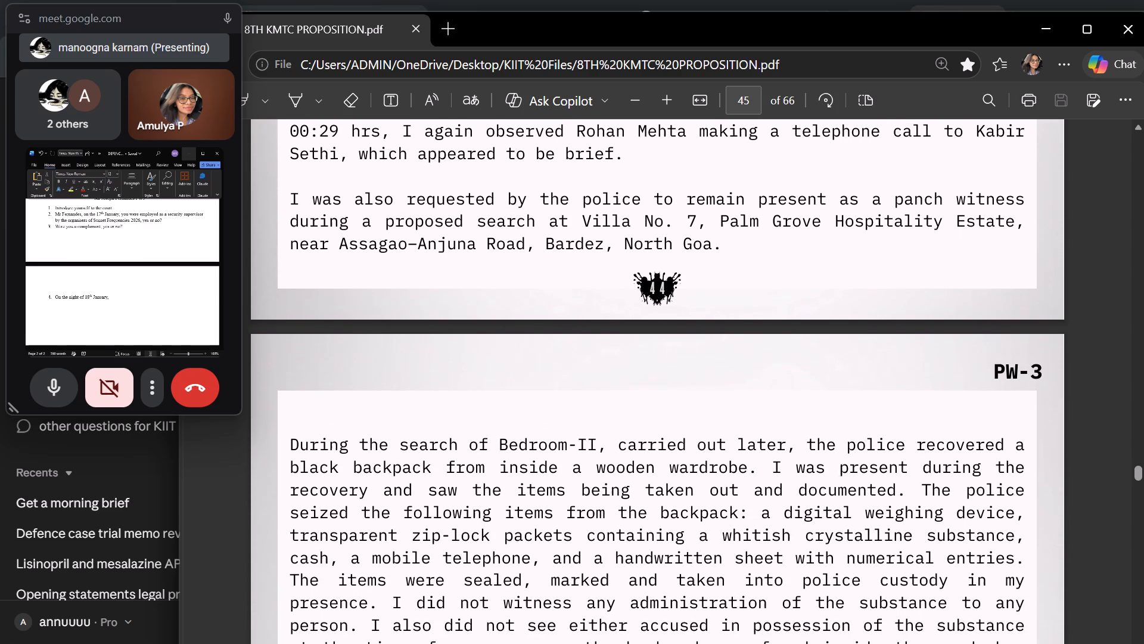
scroll(658, 463, down, 3)
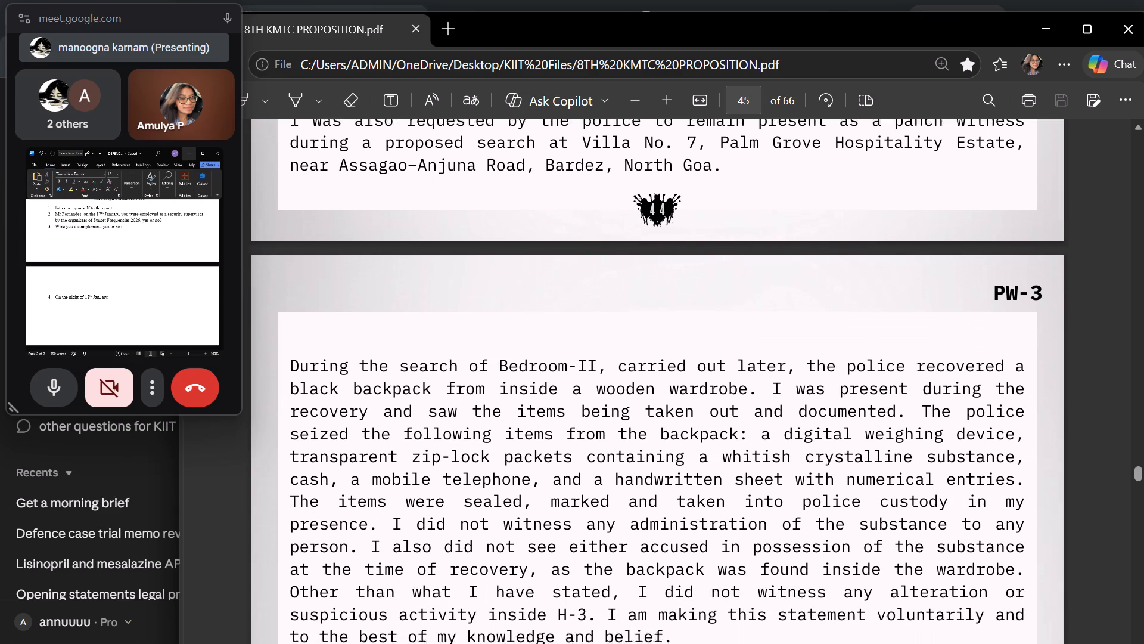
scroll(658, 463, down, 2)
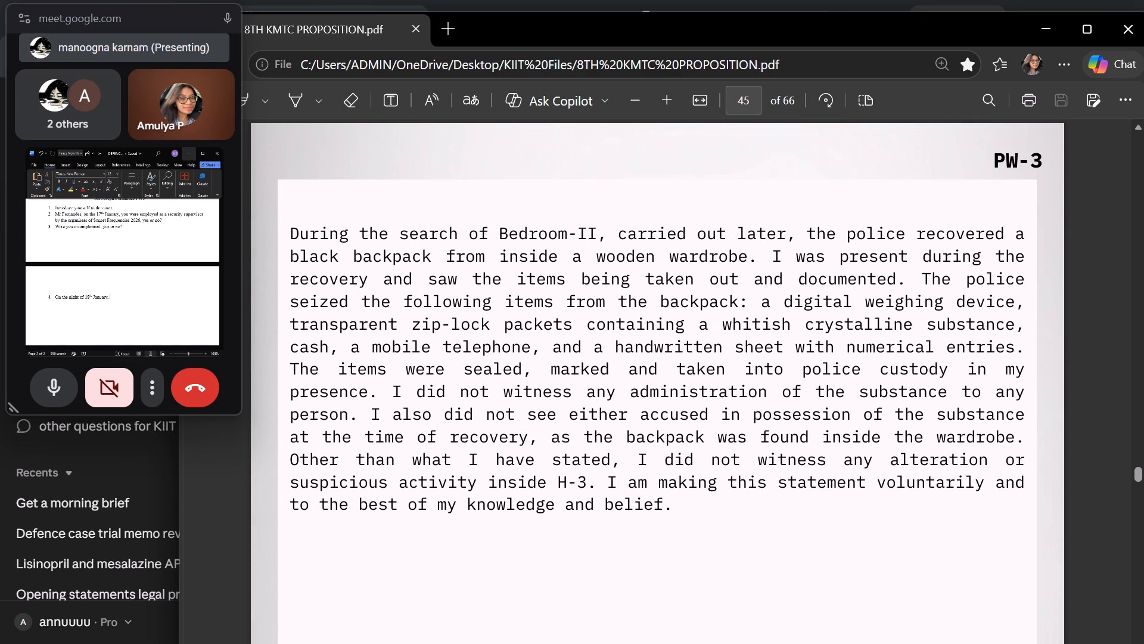
scroll(658, 463, down, 1)
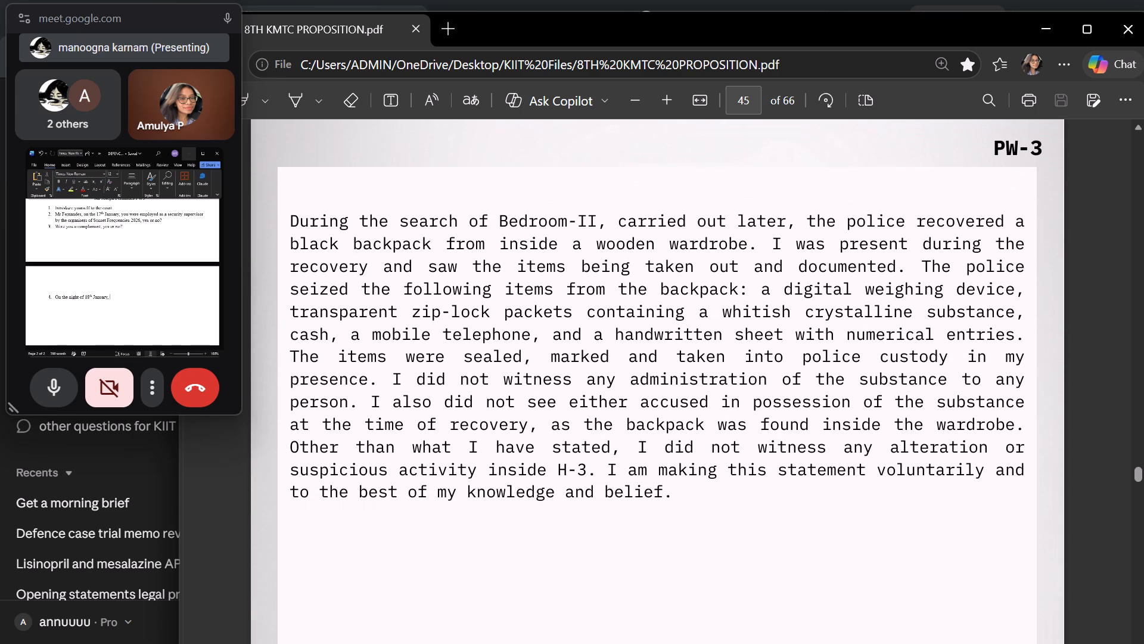
scroll(658, 463, down, 2)
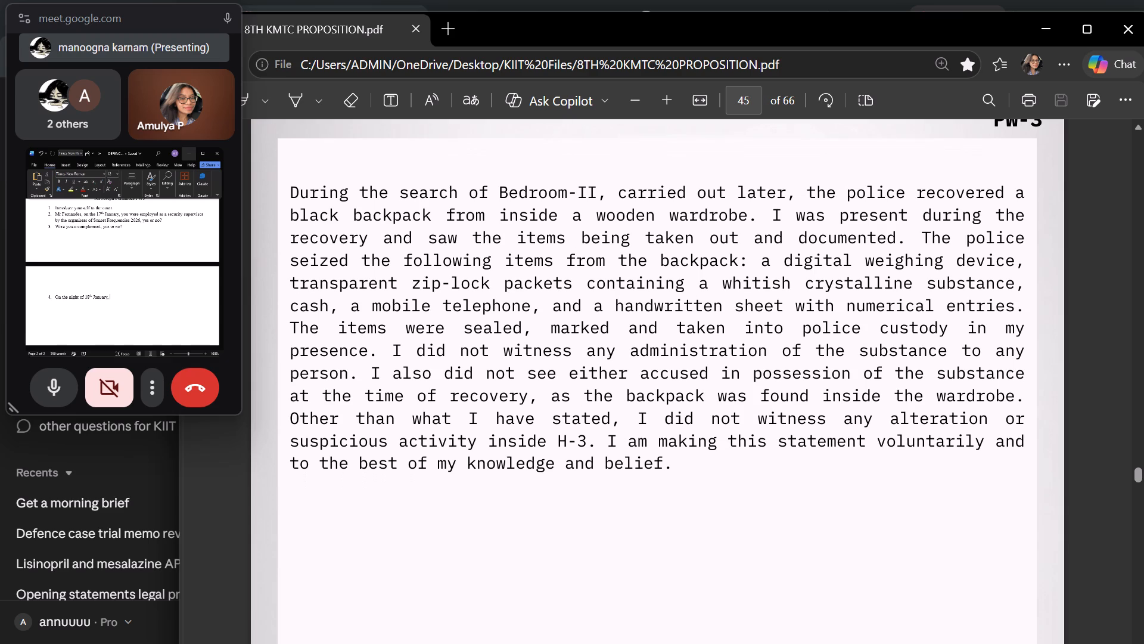
scroll(658, 463, down, 2)
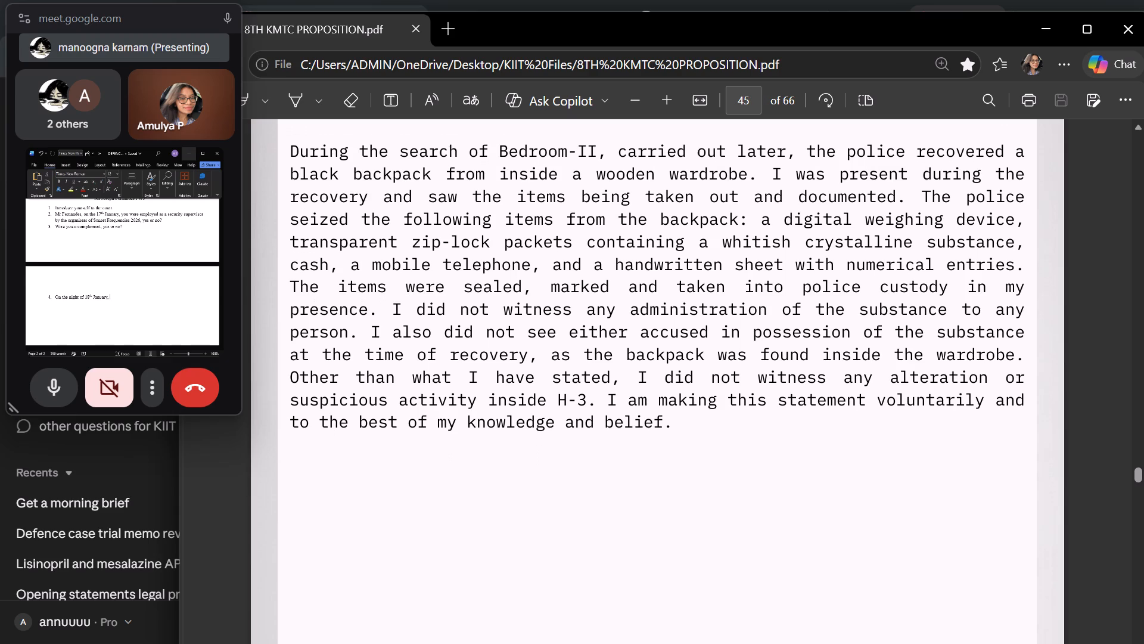
scroll(658, 463, down, 1)
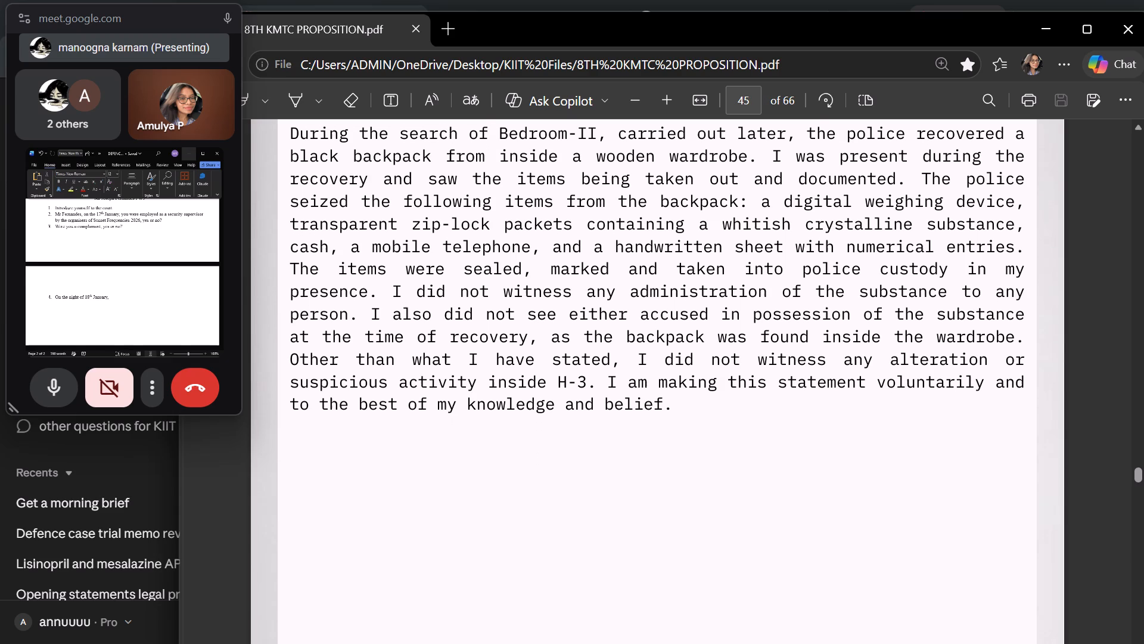
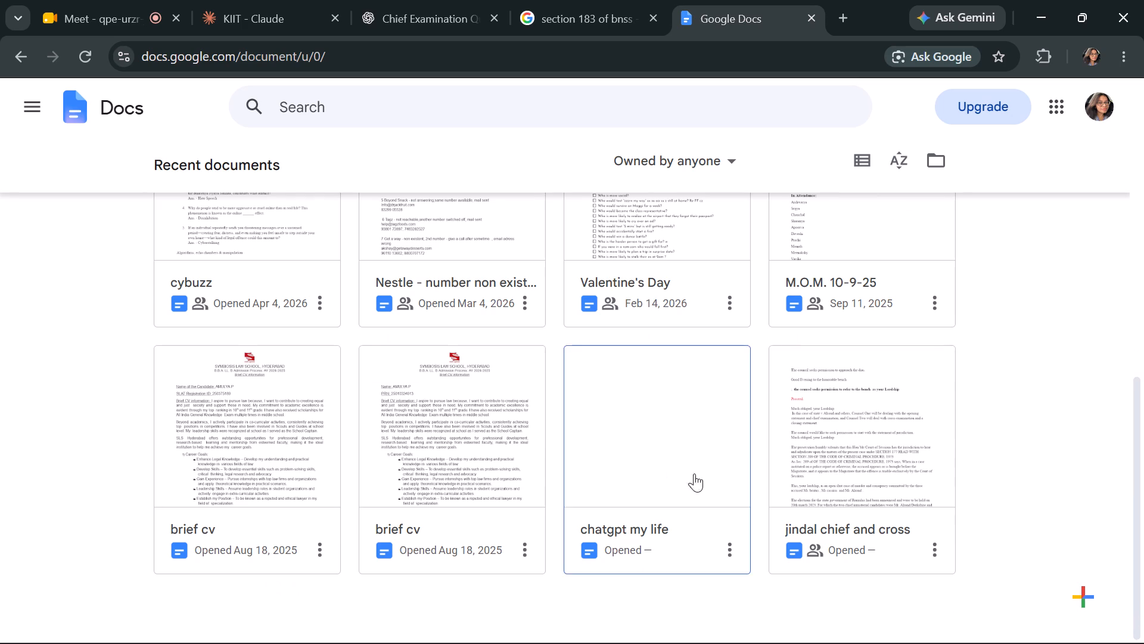
Open the "jindal chief and cross" document and review its opening statement, chief examination questions and cross questions for Brutus and Alrond.
click(839, 459)
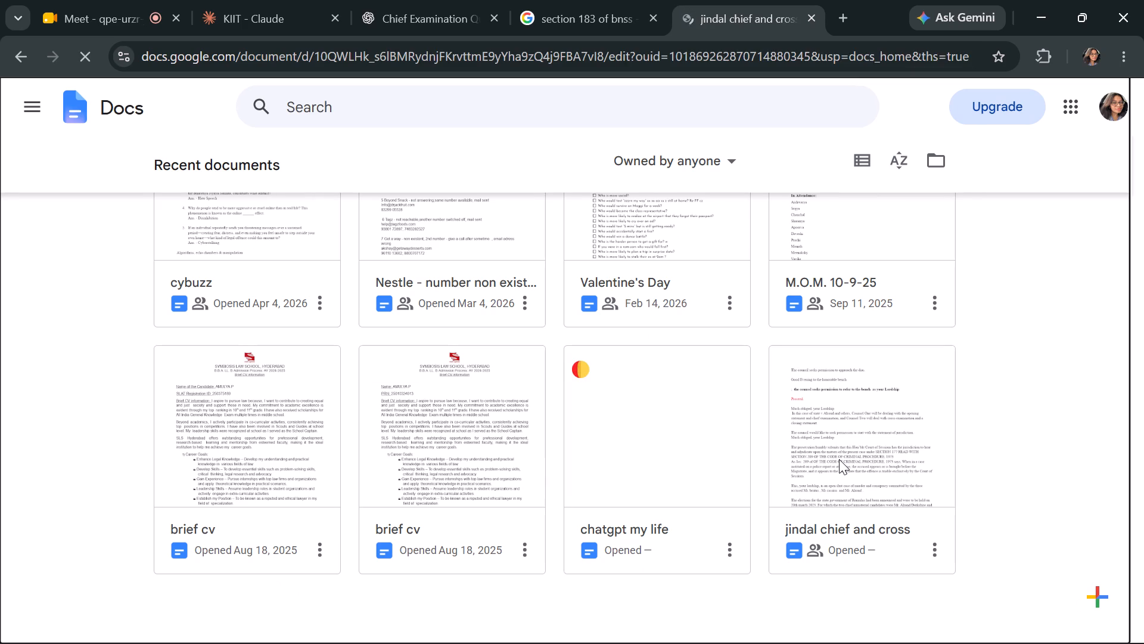
scroll(745, 442, down, 1)
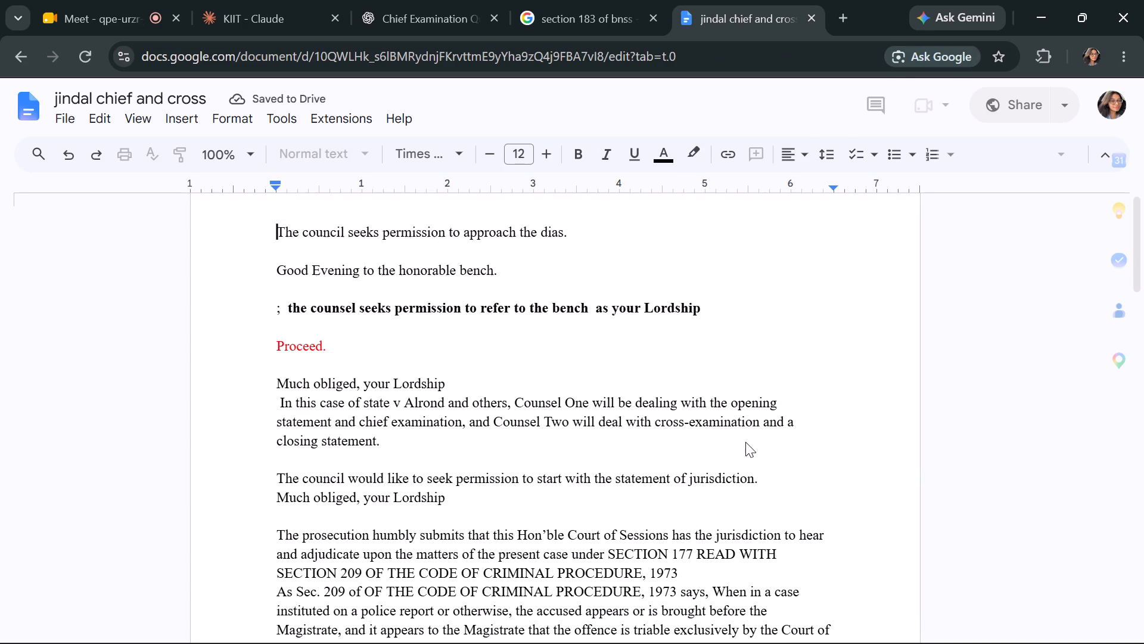
scroll(745, 442, down, 3)
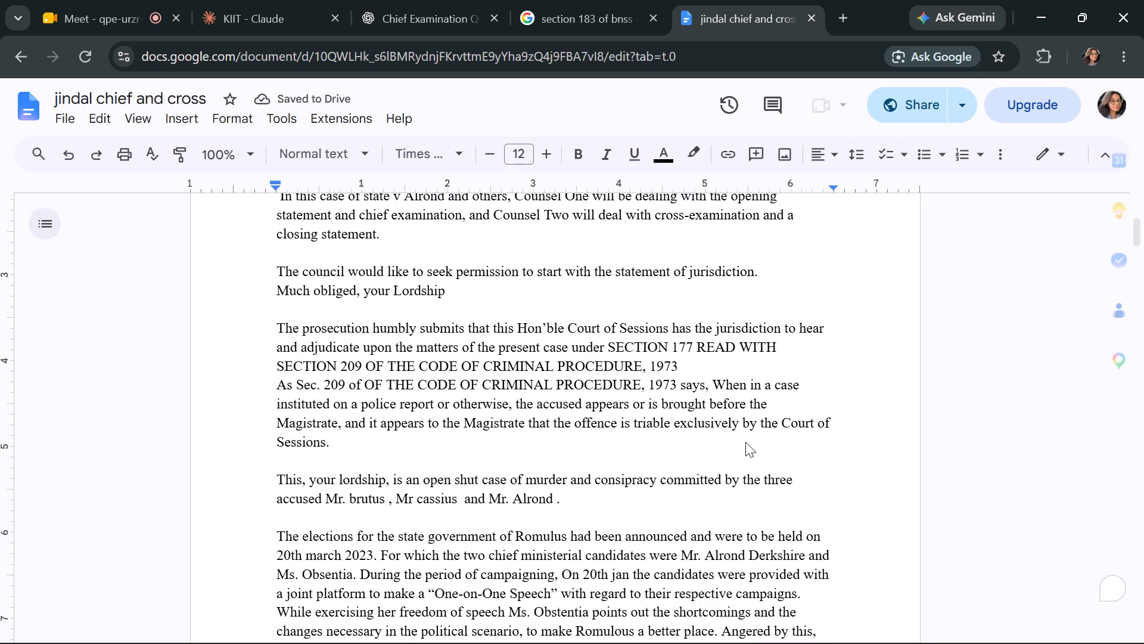
scroll(745, 442, down, 2)
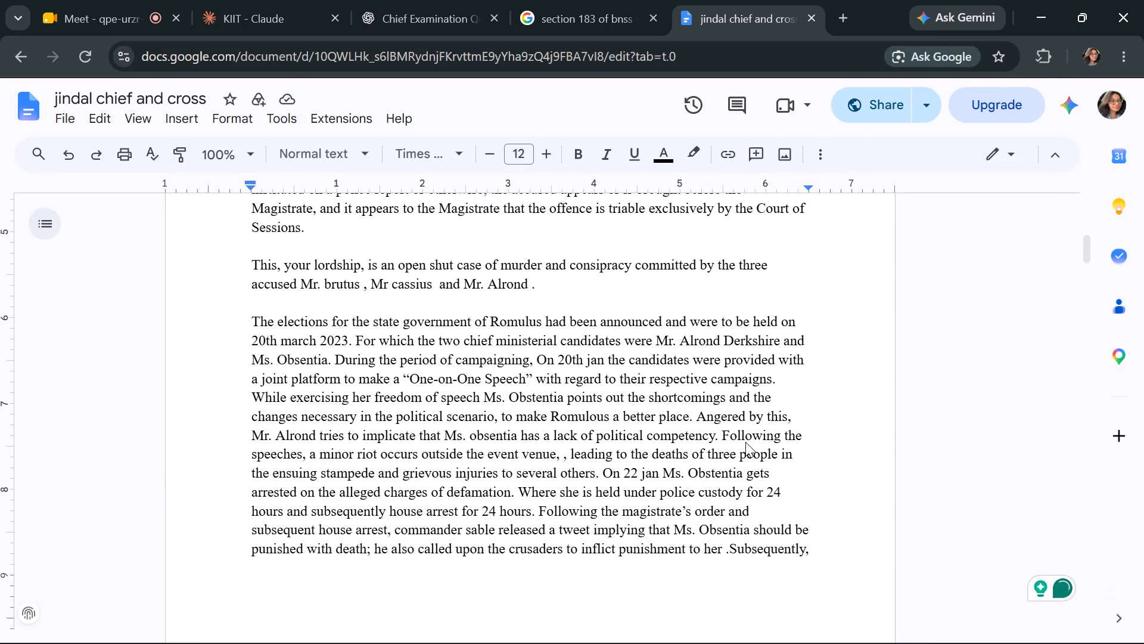
scroll(745, 442, down, 3)
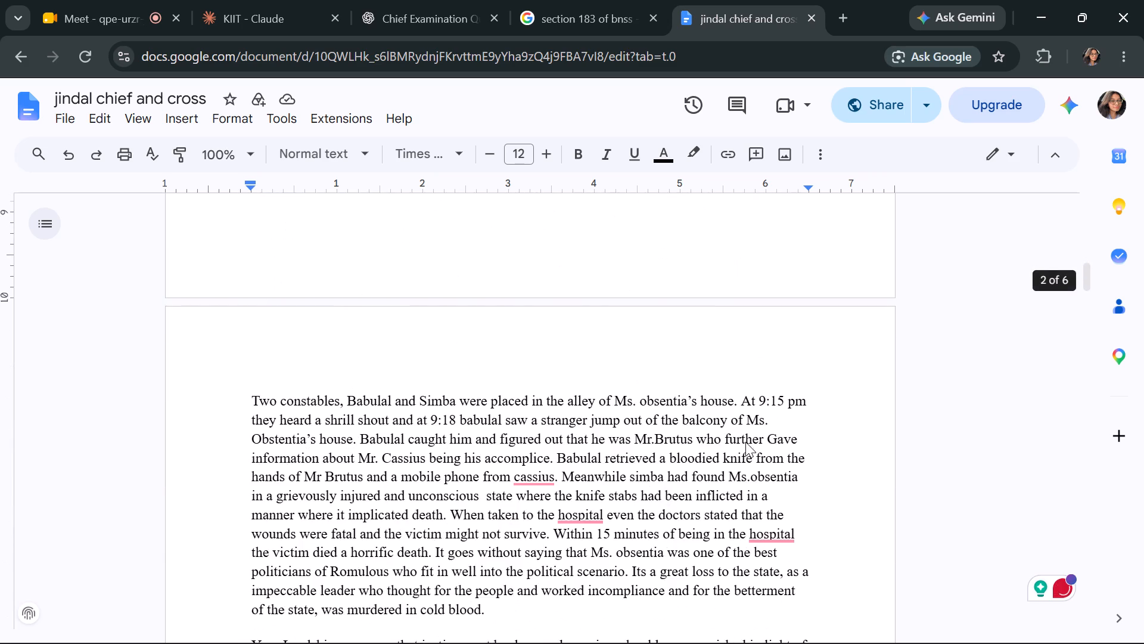
scroll(745, 442, down, 6)
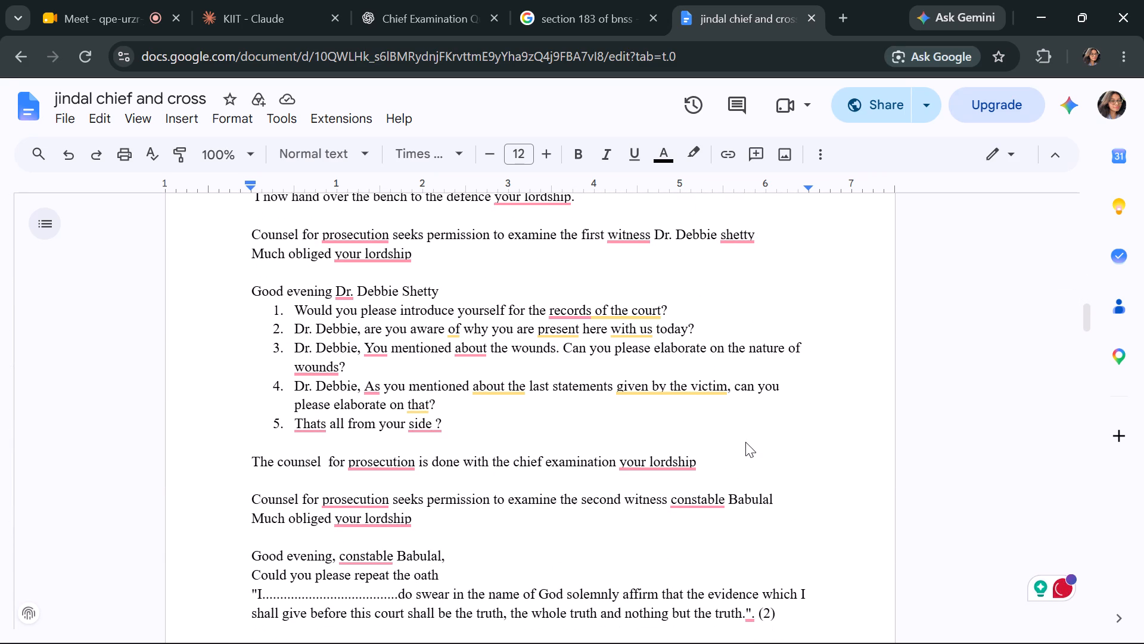
scroll(745, 442, down, 2)
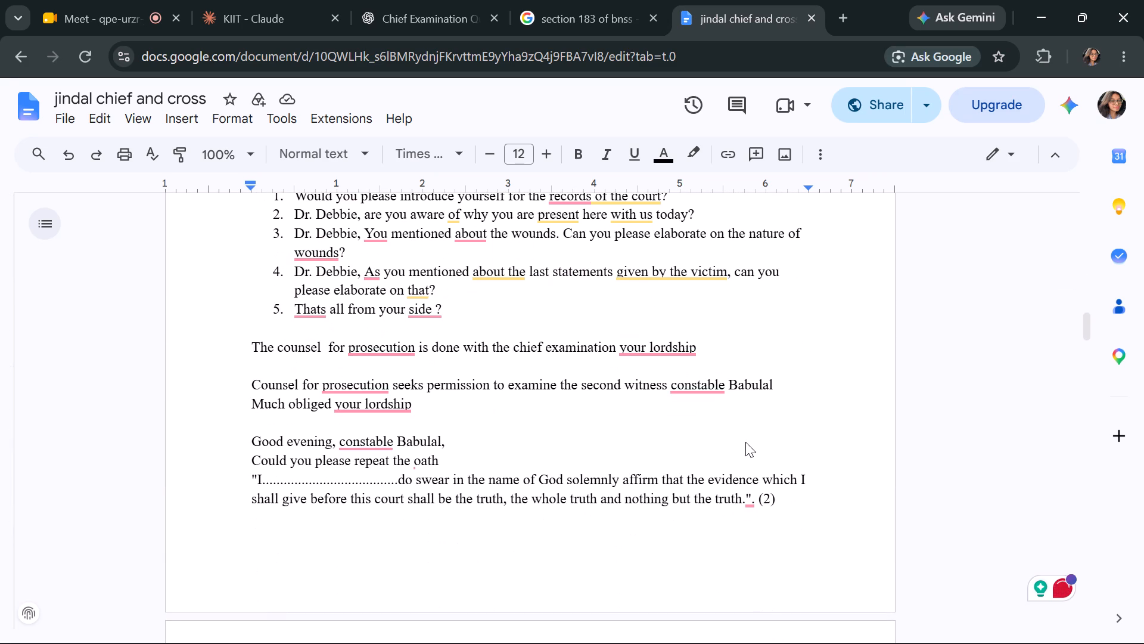
scroll(745, 442, down, 4)
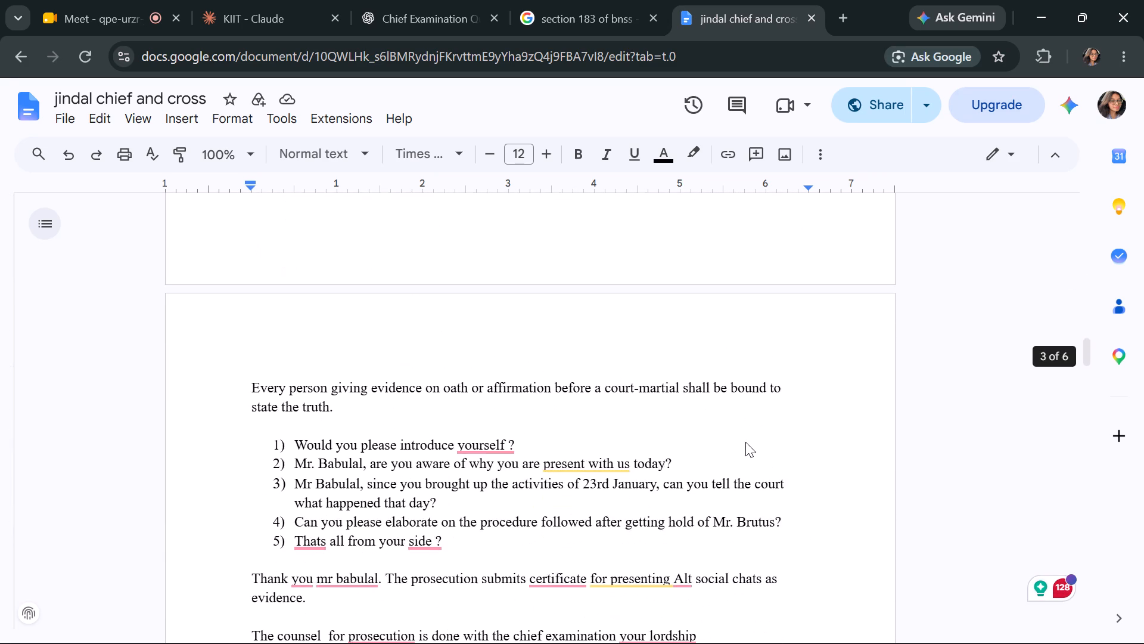
scroll(745, 442, down, 6)
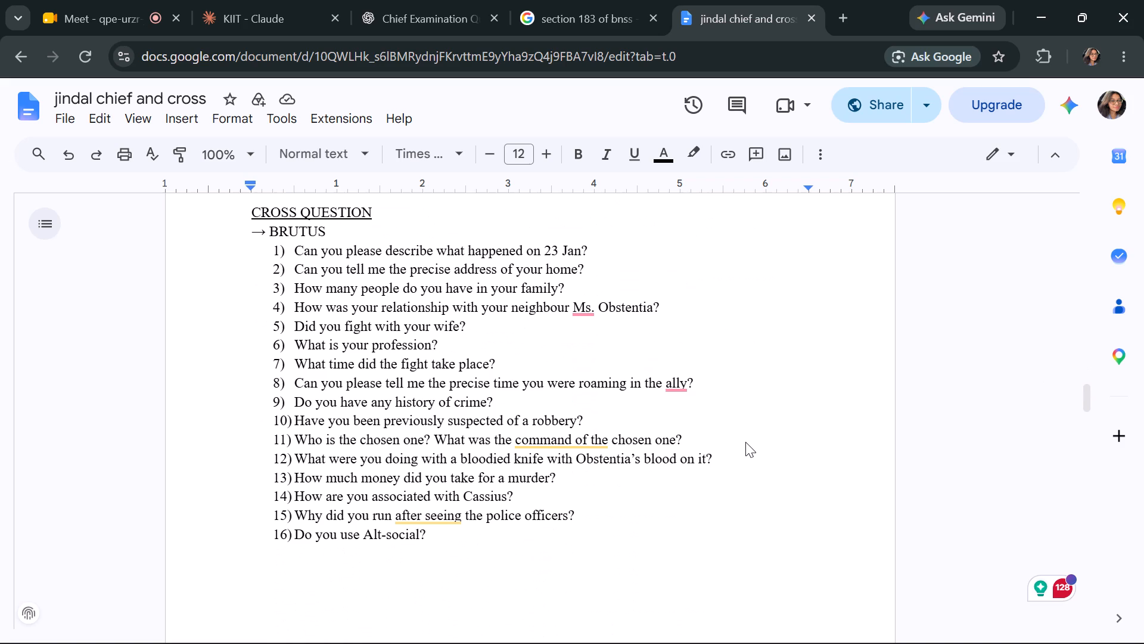
scroll(745, 442, down, 3)
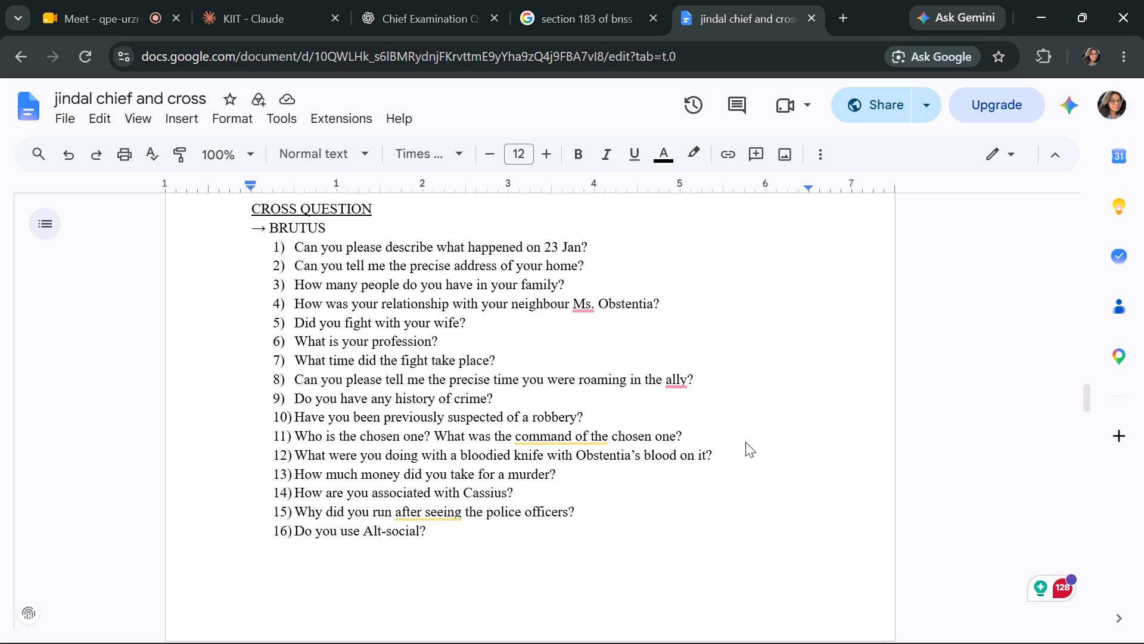
scroll(745, 442, down, 3)
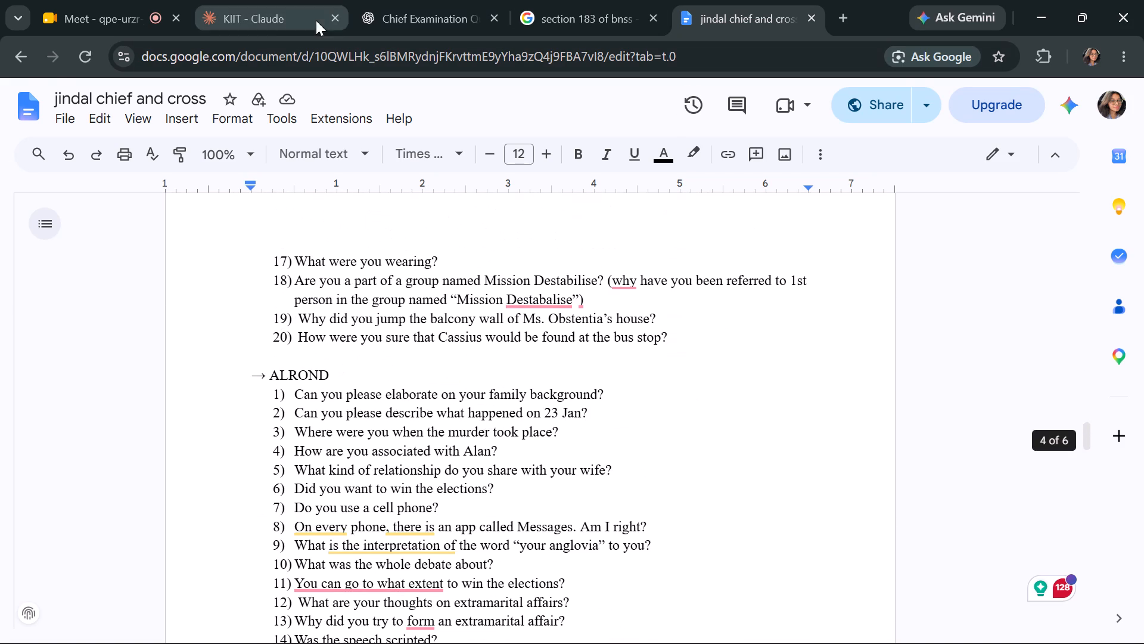
Return to the Google Docs home page and create a new blank document.
click(20, 66)
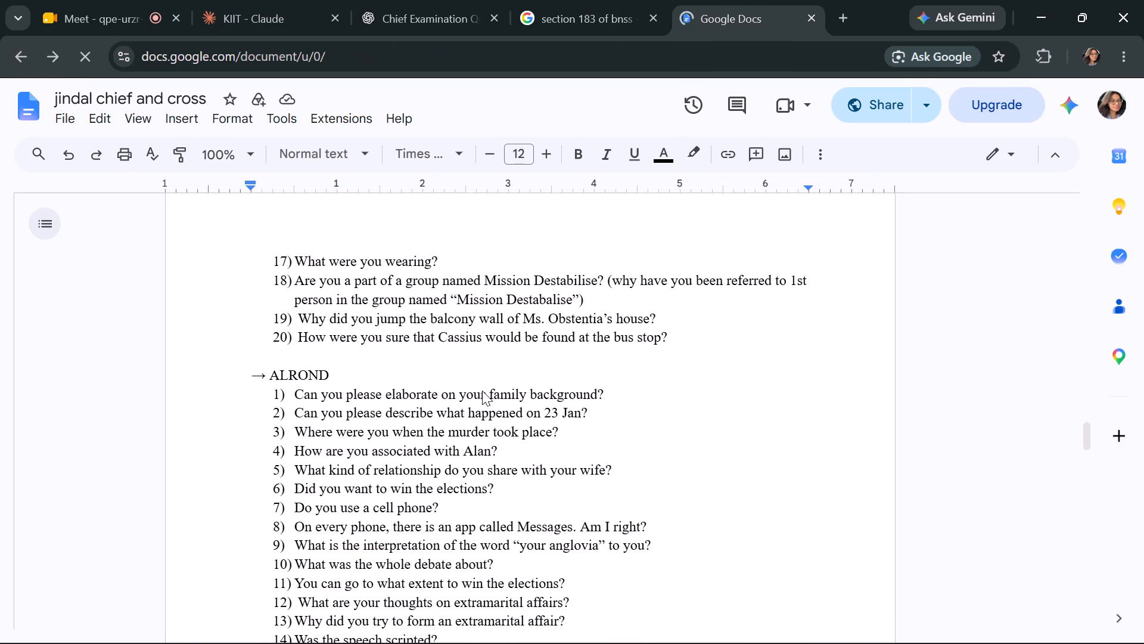
scroll(547, 394, down, 1)
scroll(547, 394, up, 5)
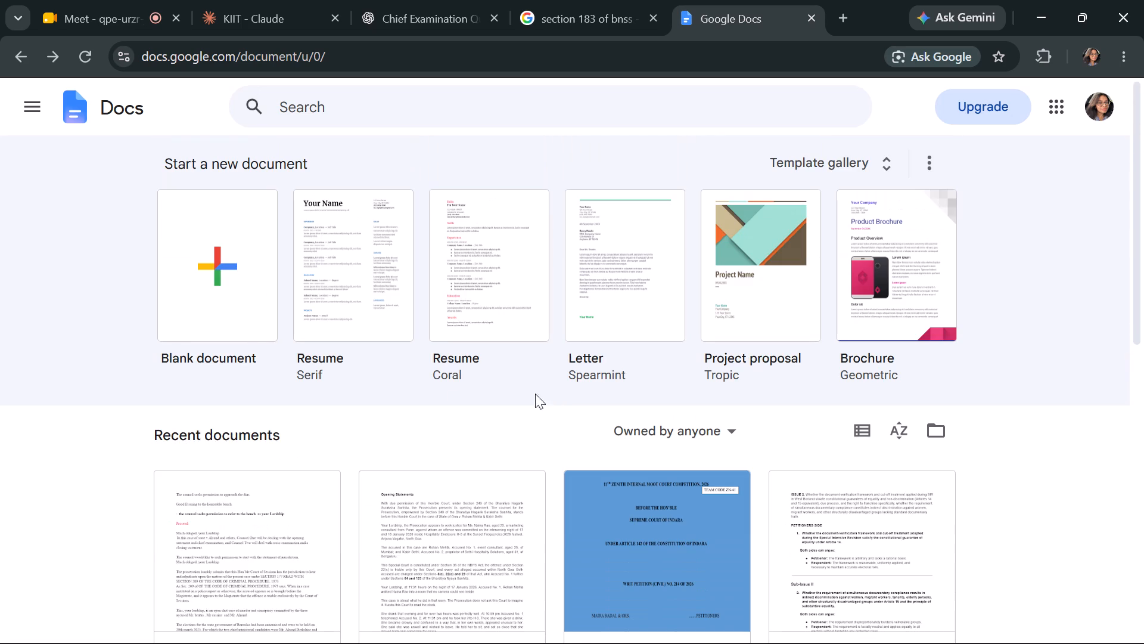
click(223, 250)
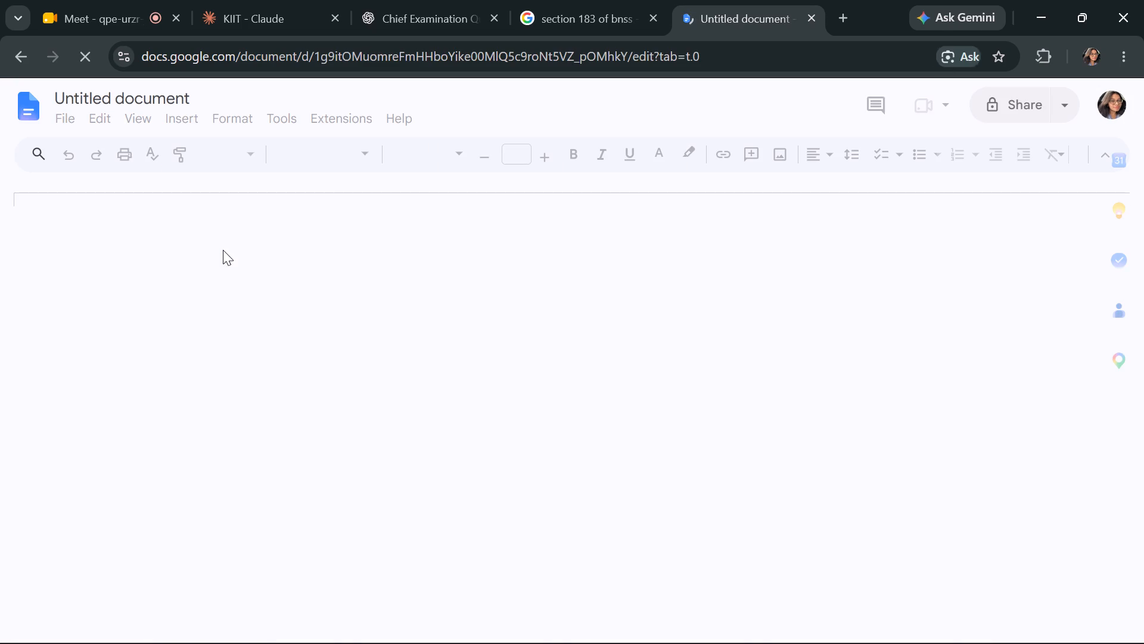
scroll(550, 332, down, 1)
scroll(550, 332, up, 3)
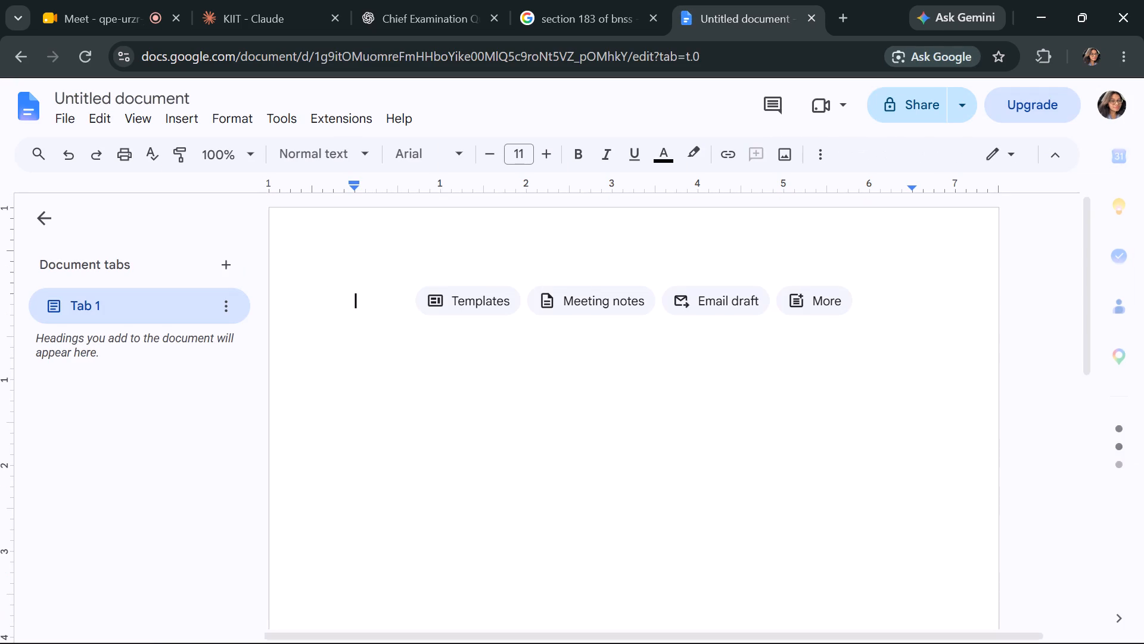
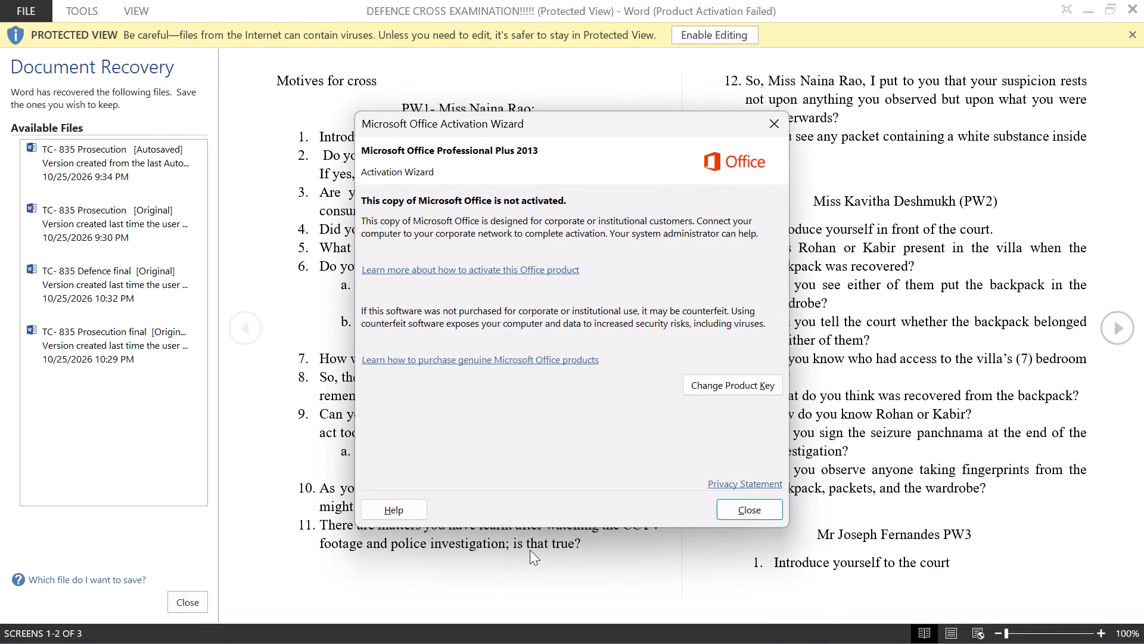
Dismiss the activation wizard, enable editing of the "DEFENCE CROSS EXAMINATION!!!!!" document in Word and select its entire text.
click(773, 125)
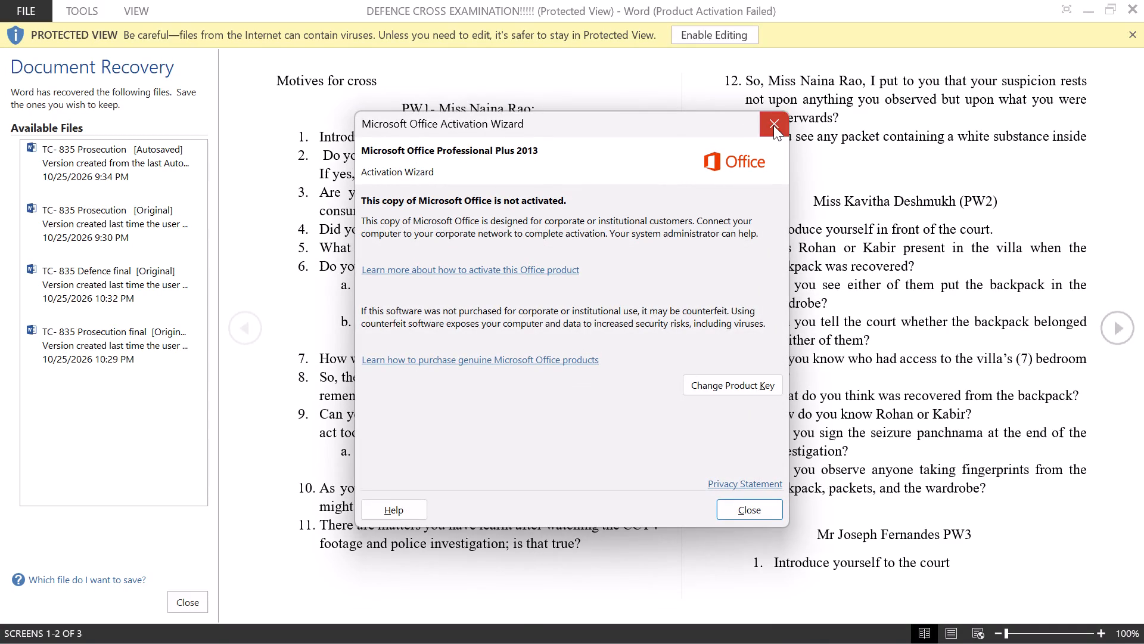
click(719, 33)
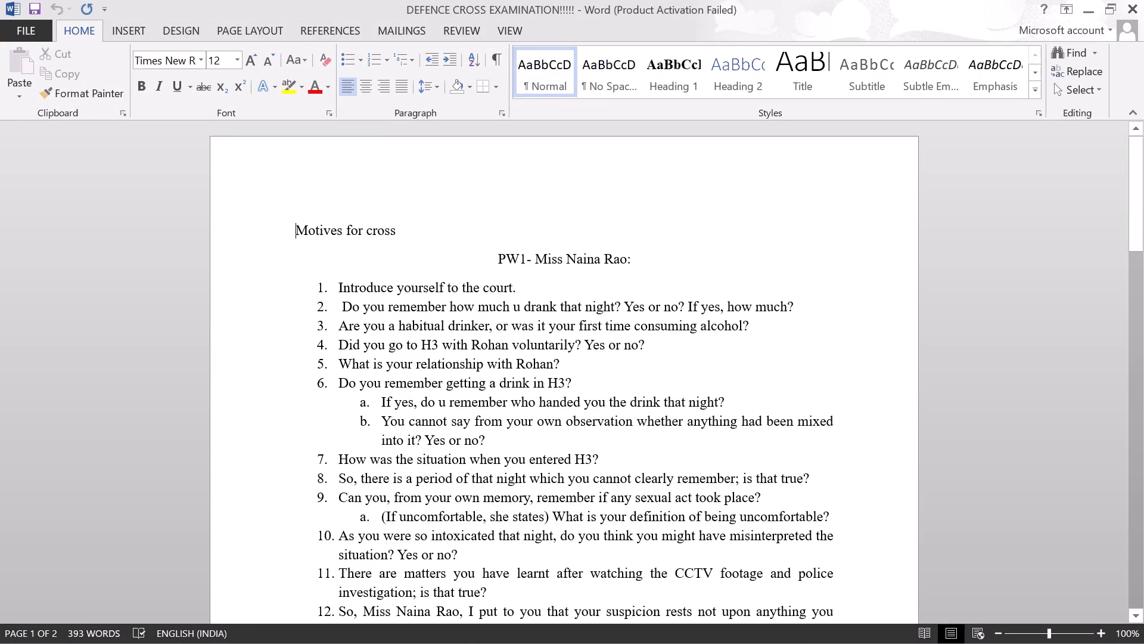
key(ctrl+a)
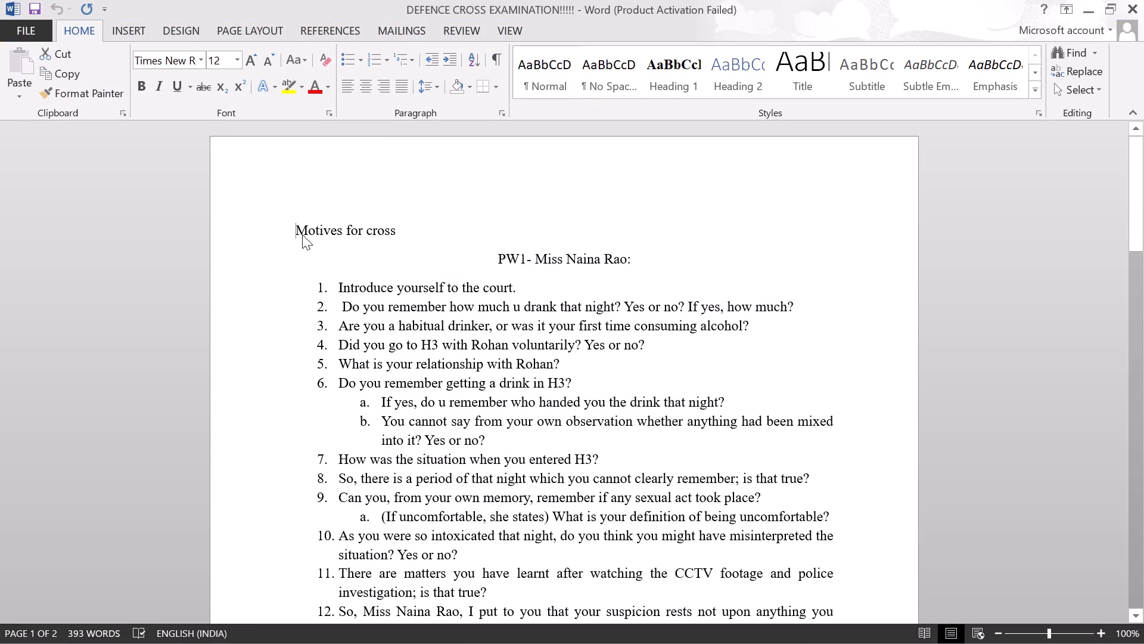
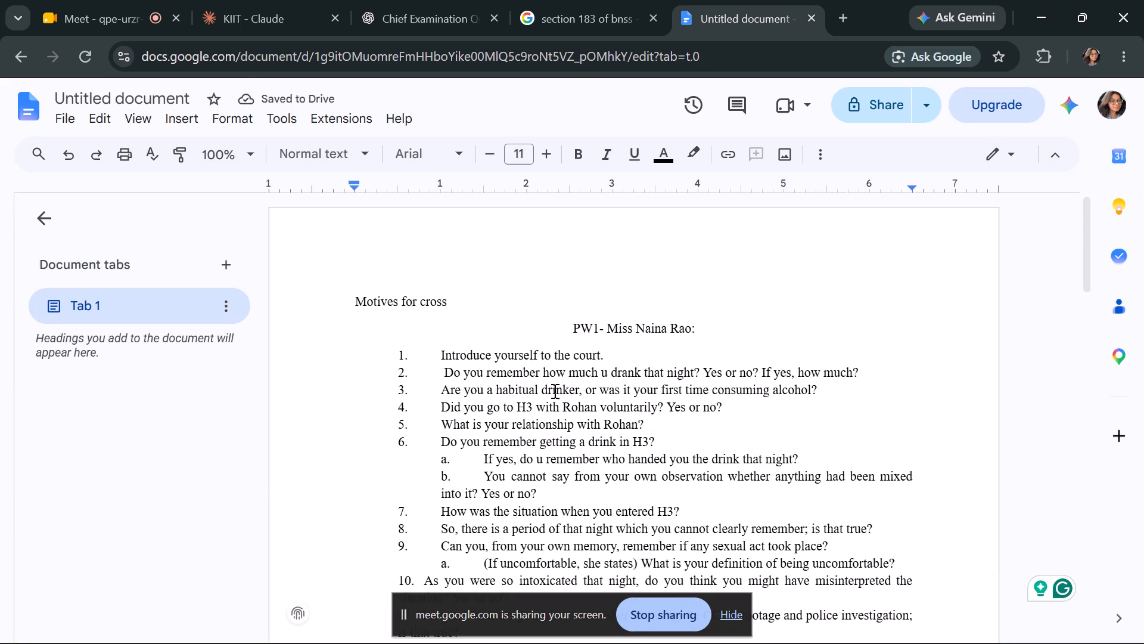
Hide the screen-sharing notice and look through the cross-examination questions in the untitled Google Doc, from PW1 to the end.
scroll(575, 327, down, 1)
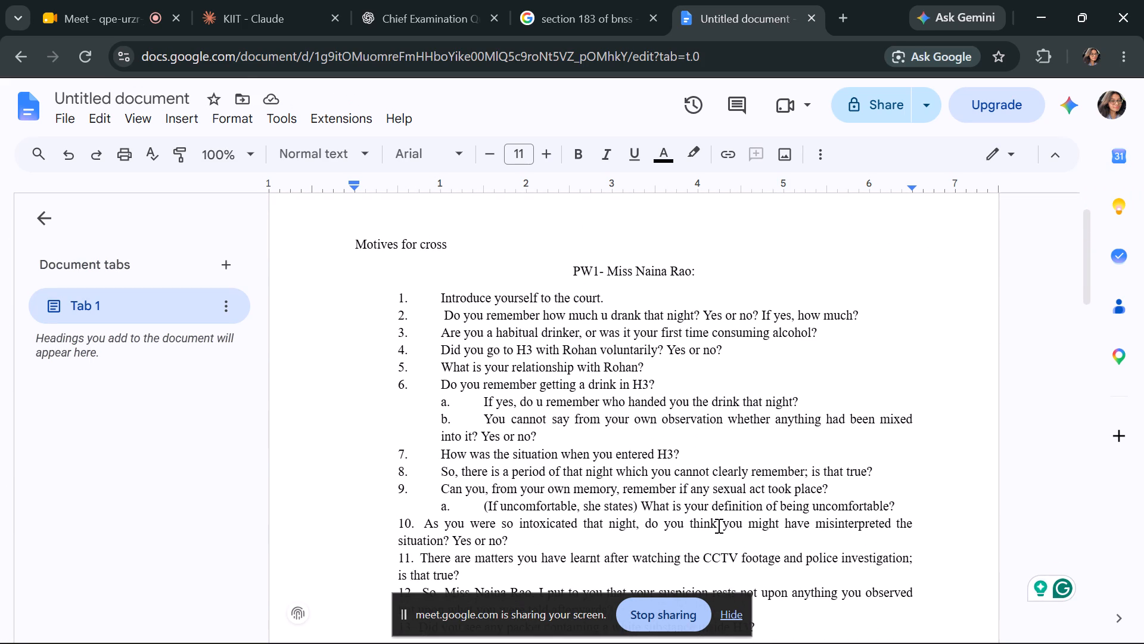
click(733, 612)
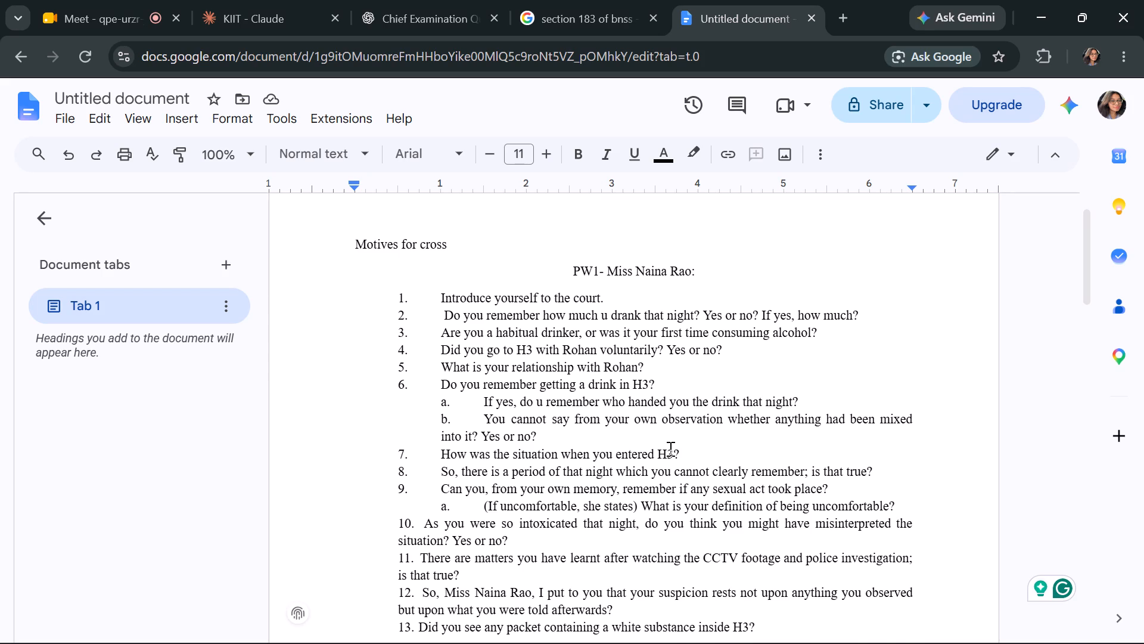
scroll(669, 448, down, 2)
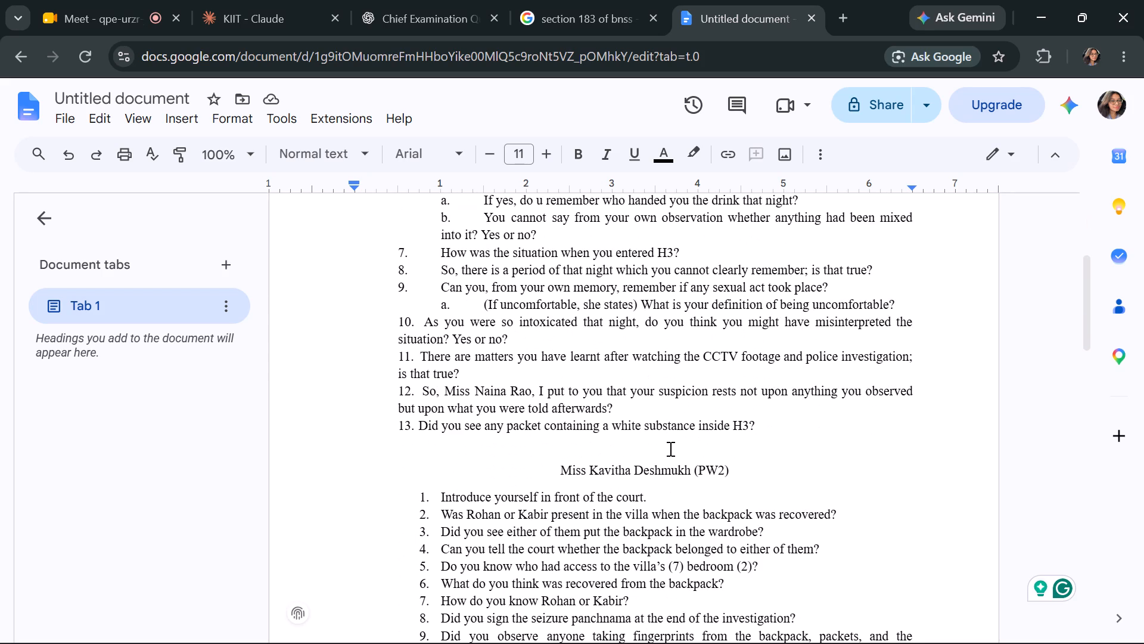
scroll(669, 448, down, 4)
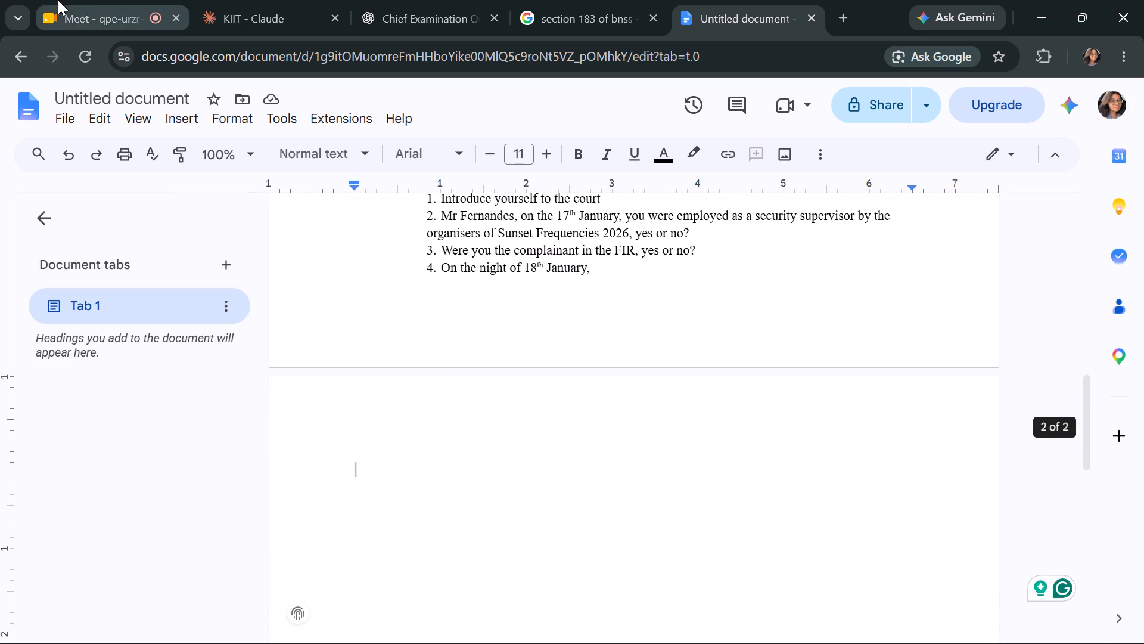
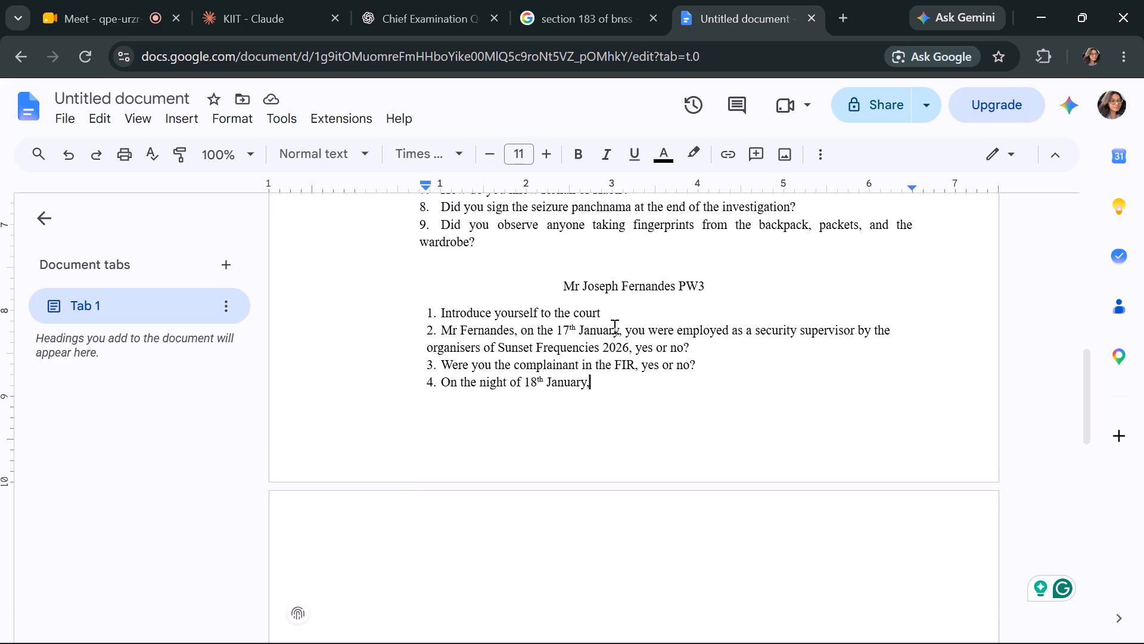
Add a full stop after "Introduce yourself to the court" in question 1 of the PW3 section.
click(601, 308)
key(period)
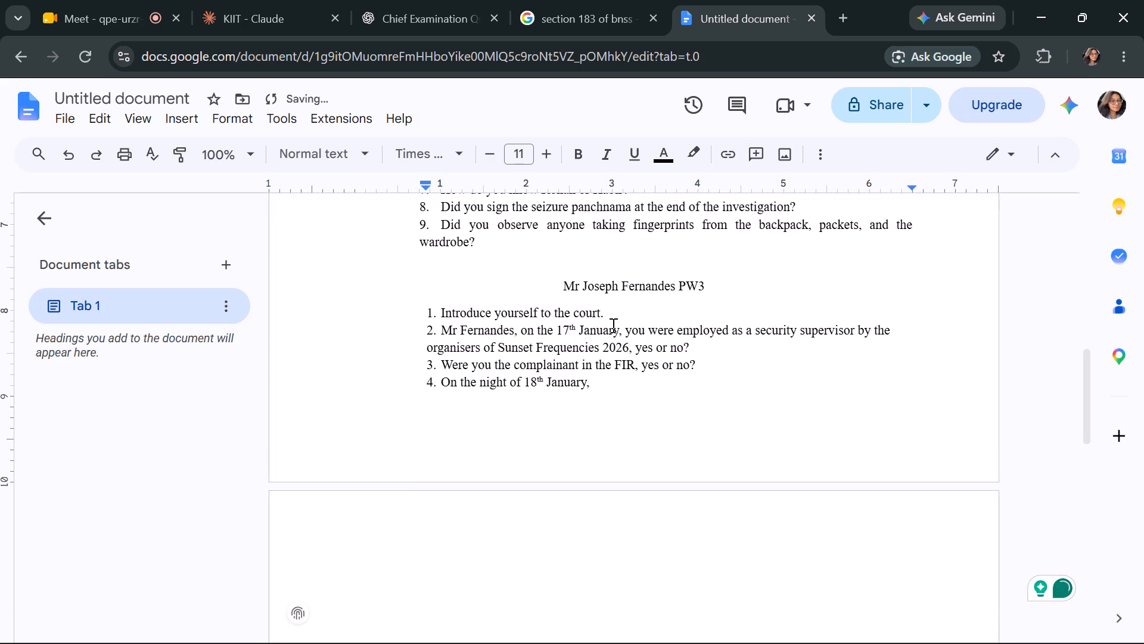
Look back over the PW1 and PW2 questions and return to the unfinished question 4 for PW3.
click(615, 400)
scroll(615, 400, up, 2)
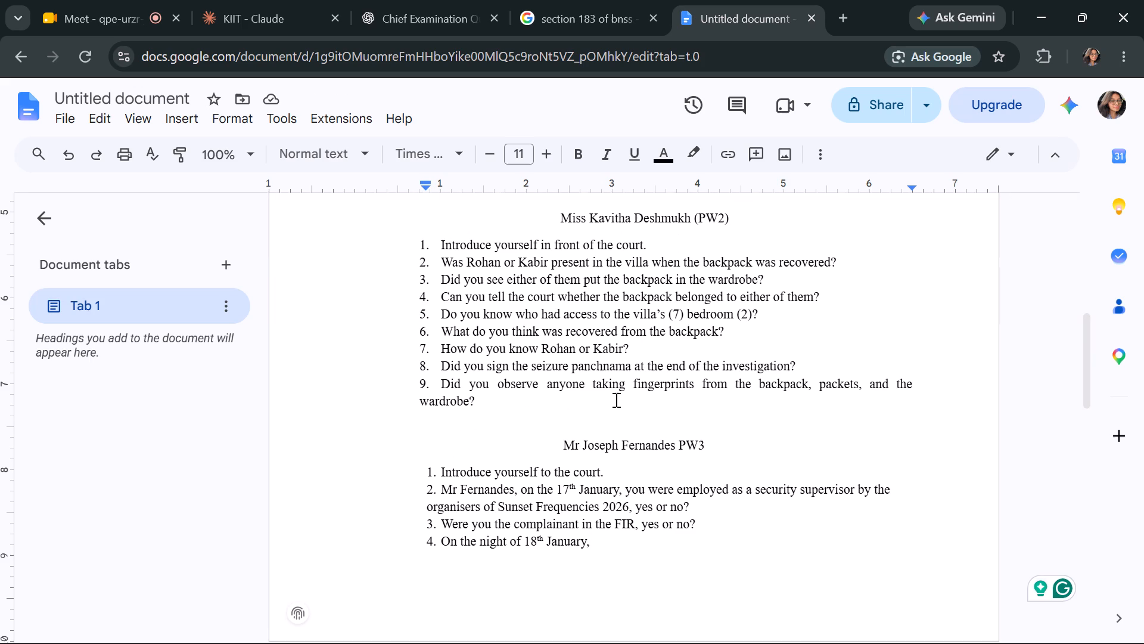
scroll(615, 400, up, 3)
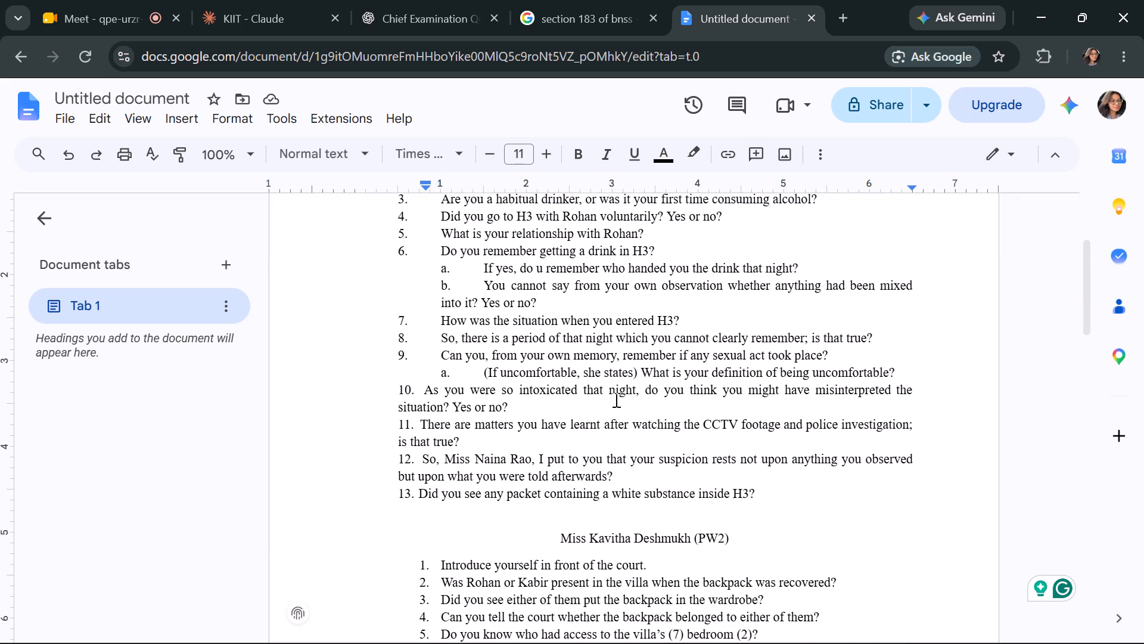
scroll(615, 400, down, 1)
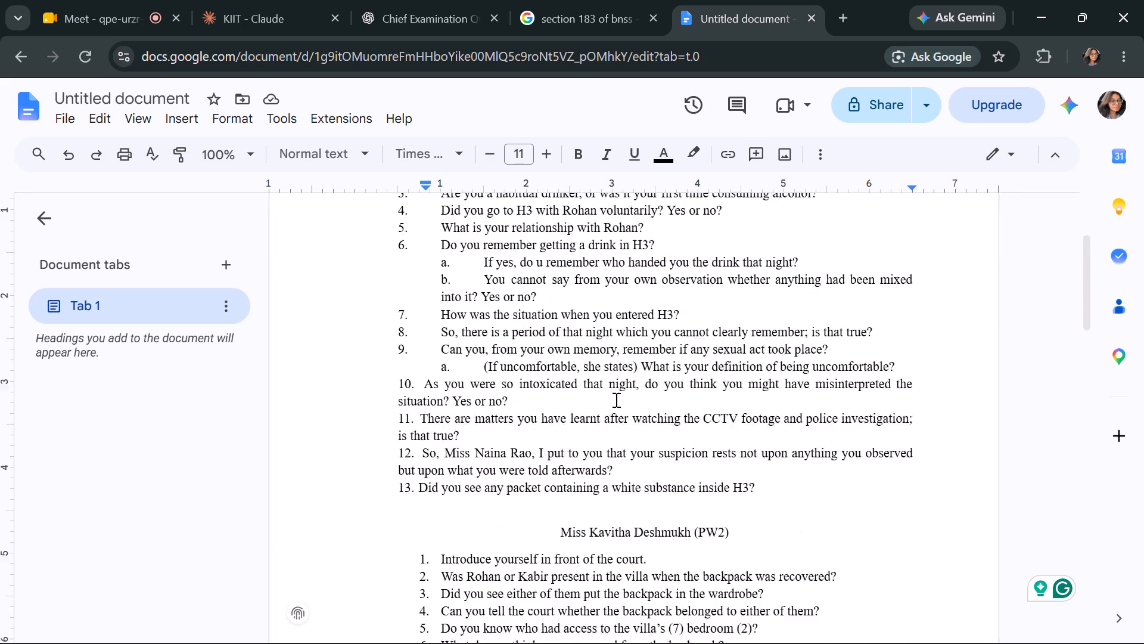
scroll(615, 400, down, 1)
click(42, 216)
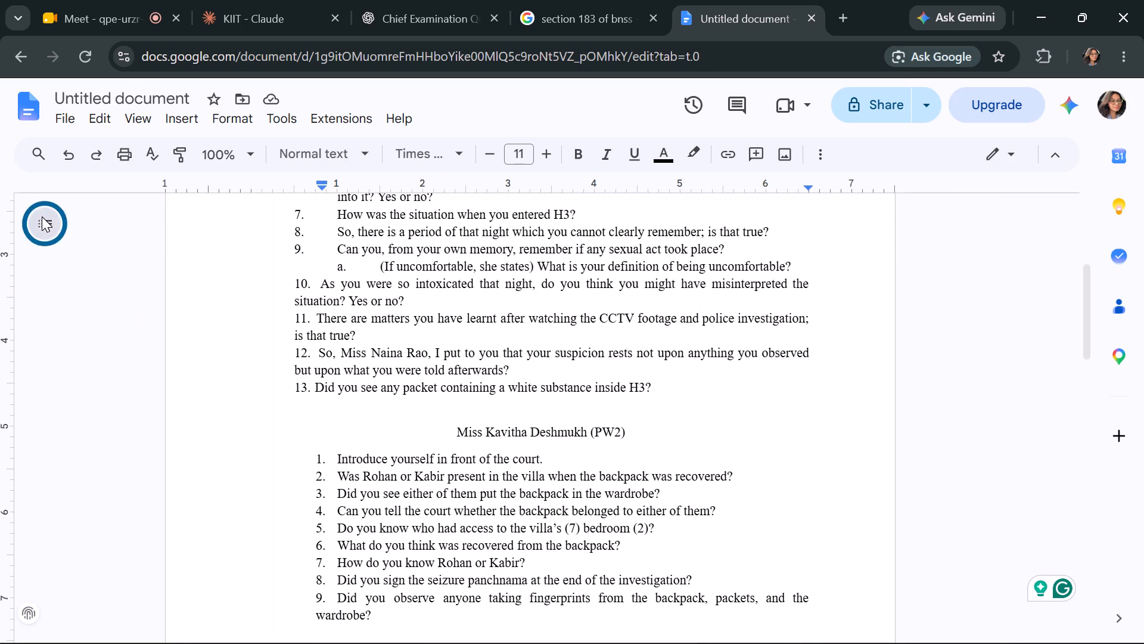
scroll(441, 439, down, 3)
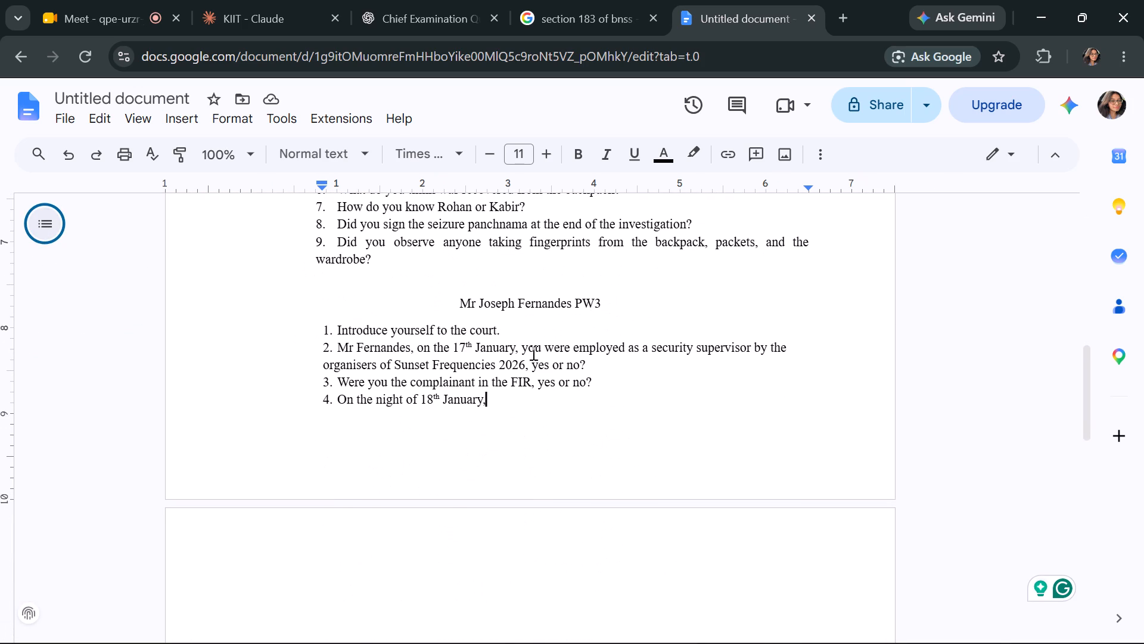
key(space)
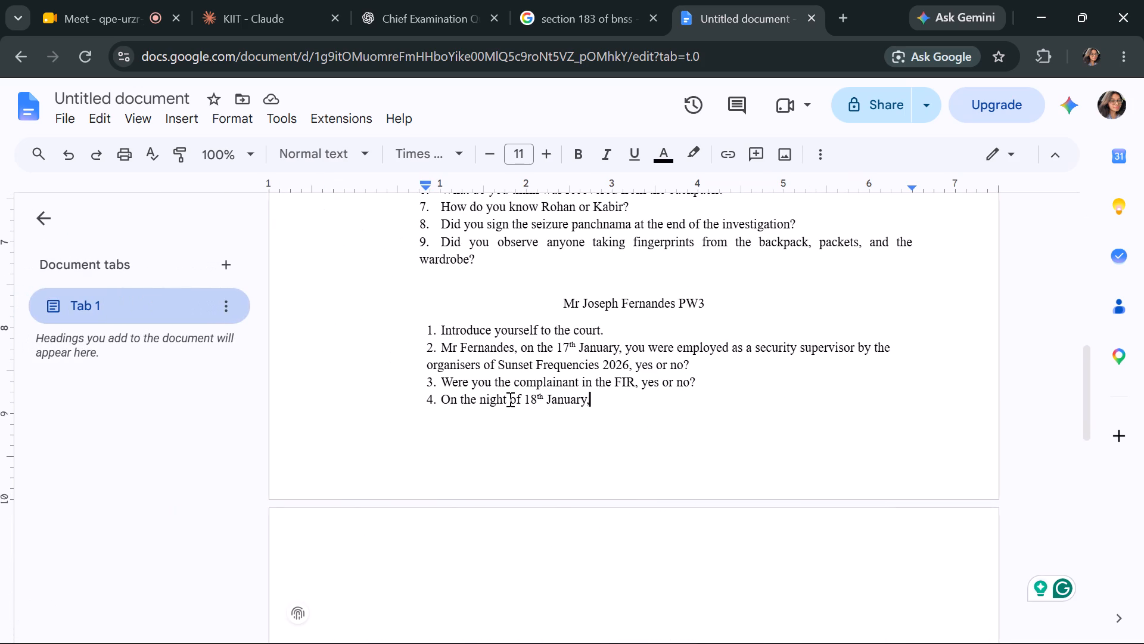
key(space)
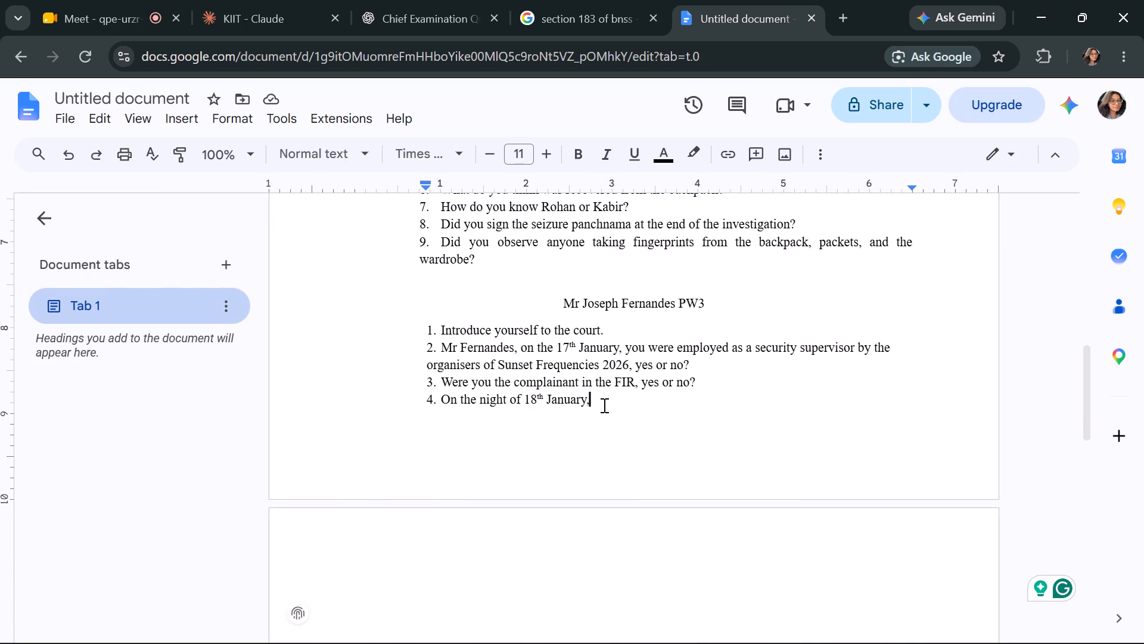
Continue PW3's question 4 by adding a space after "On the night of 18th January,".
click(604, 405)
key(space)
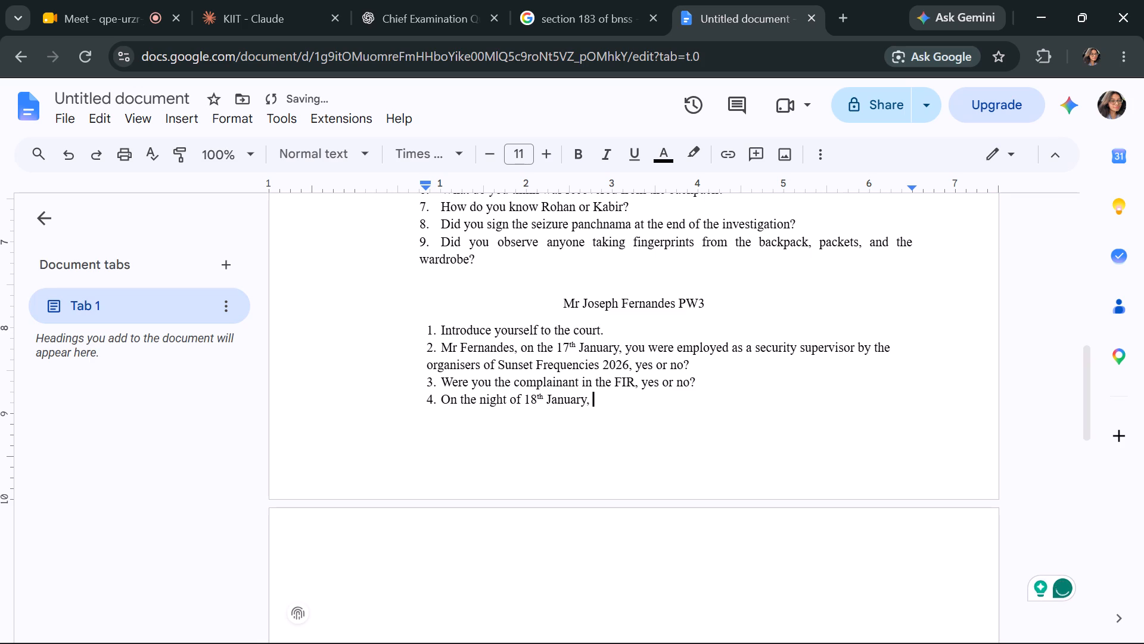
key(BackSpace)
key(space)
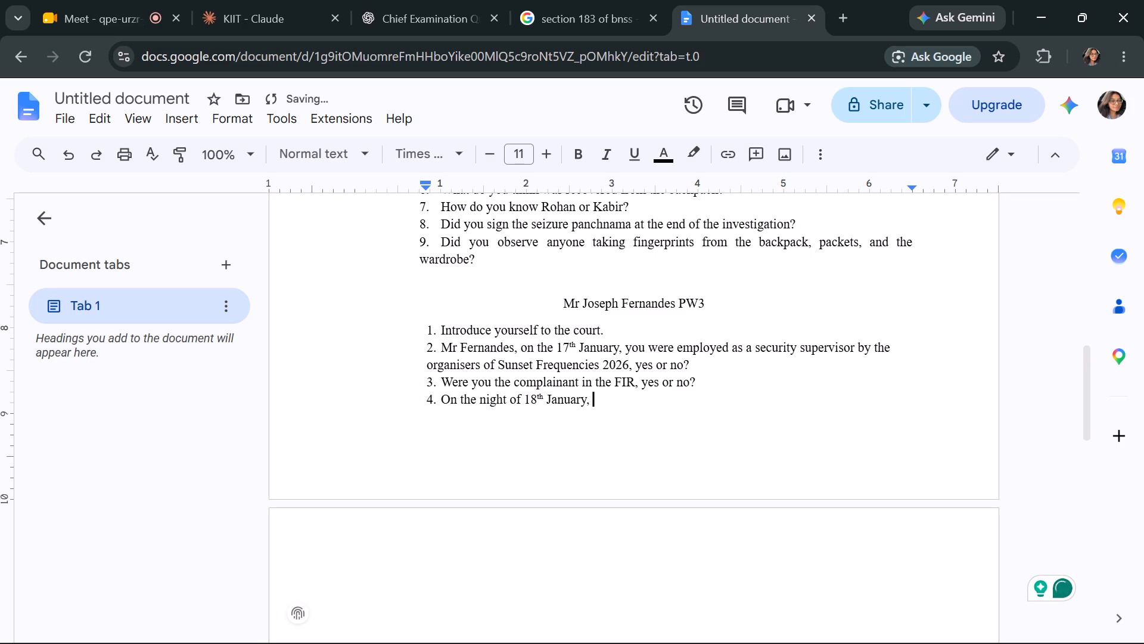
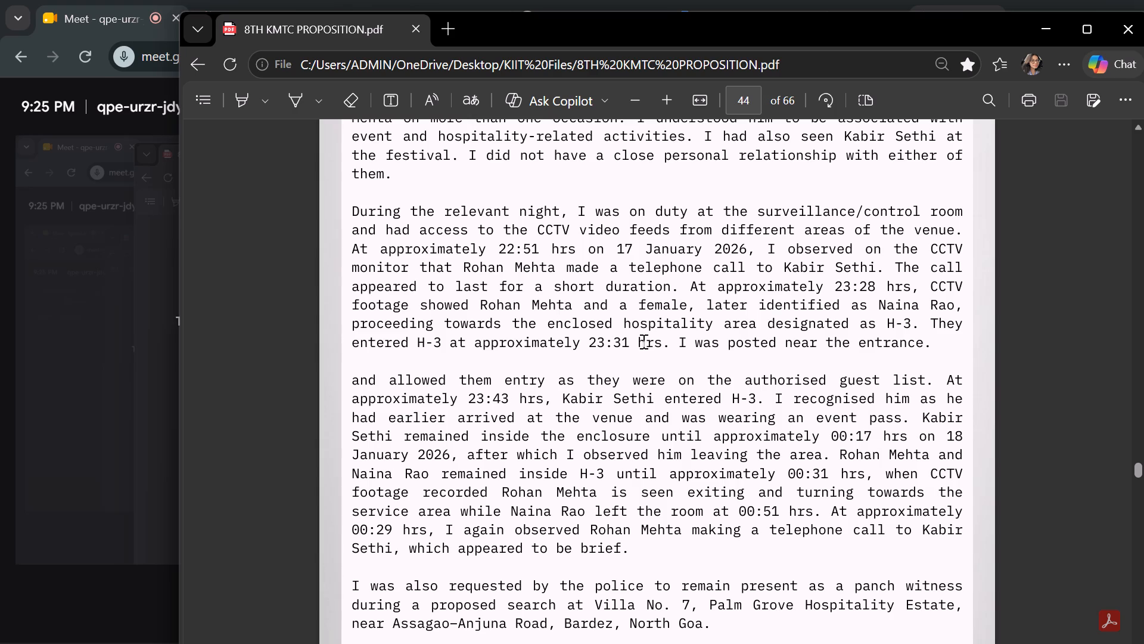
Read the rest of PW-3's statement in the proposition PDF, from the H-3 entry timings through the Bedroom-II search.
scroll(770, 382, down, 1)
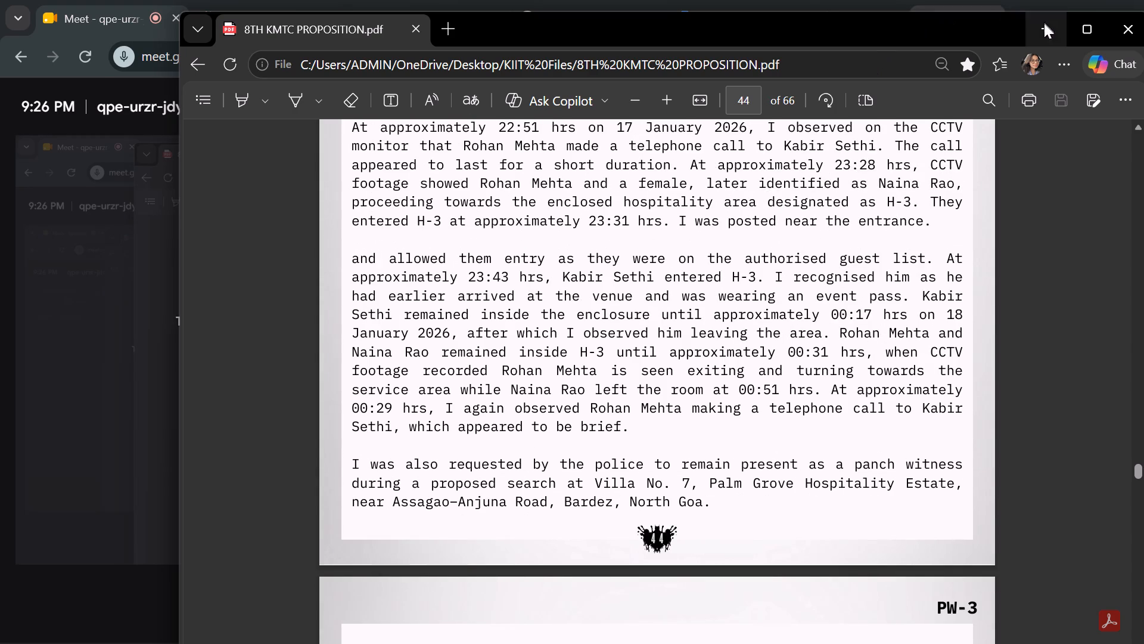
scroll(979, 329, down, 1)
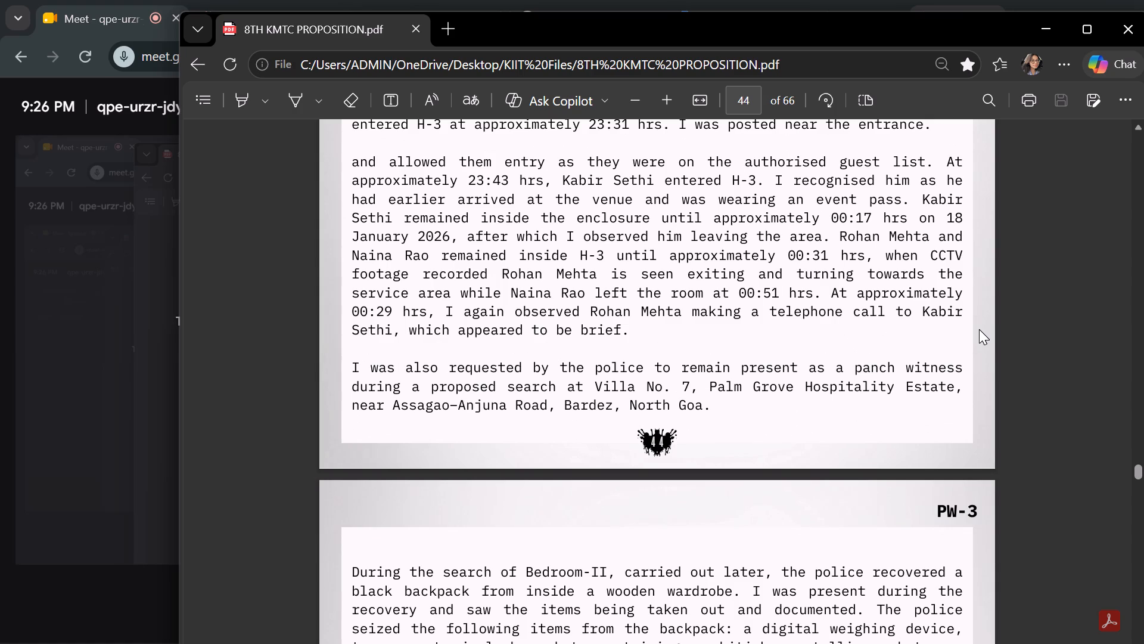
scroll(979, 329, down, 2)
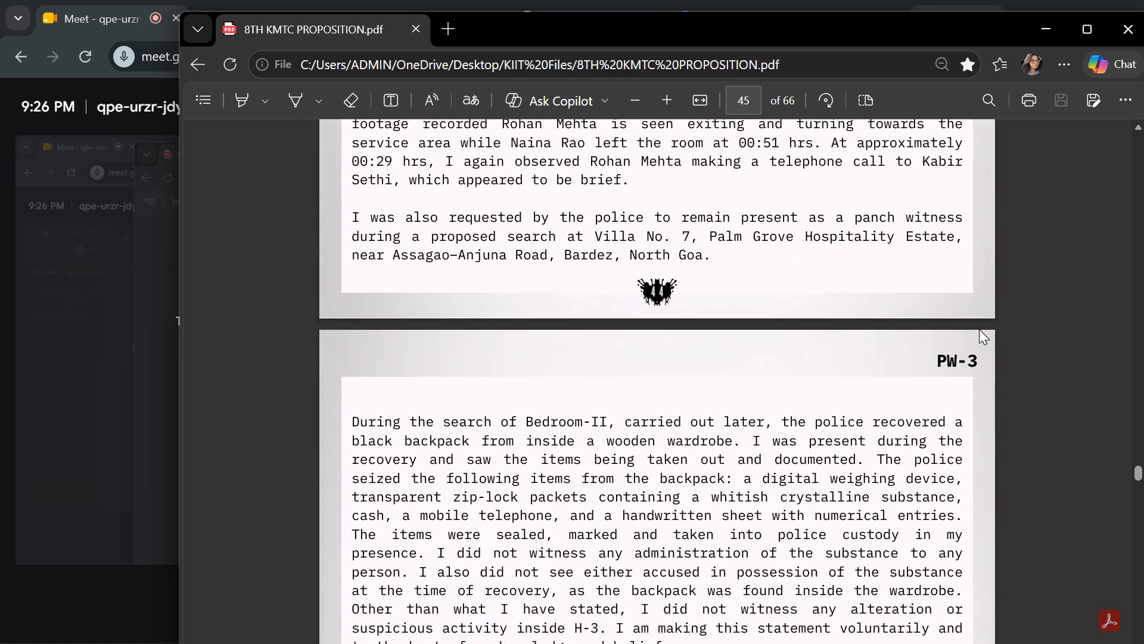
scroll(979, 329, down, 1)
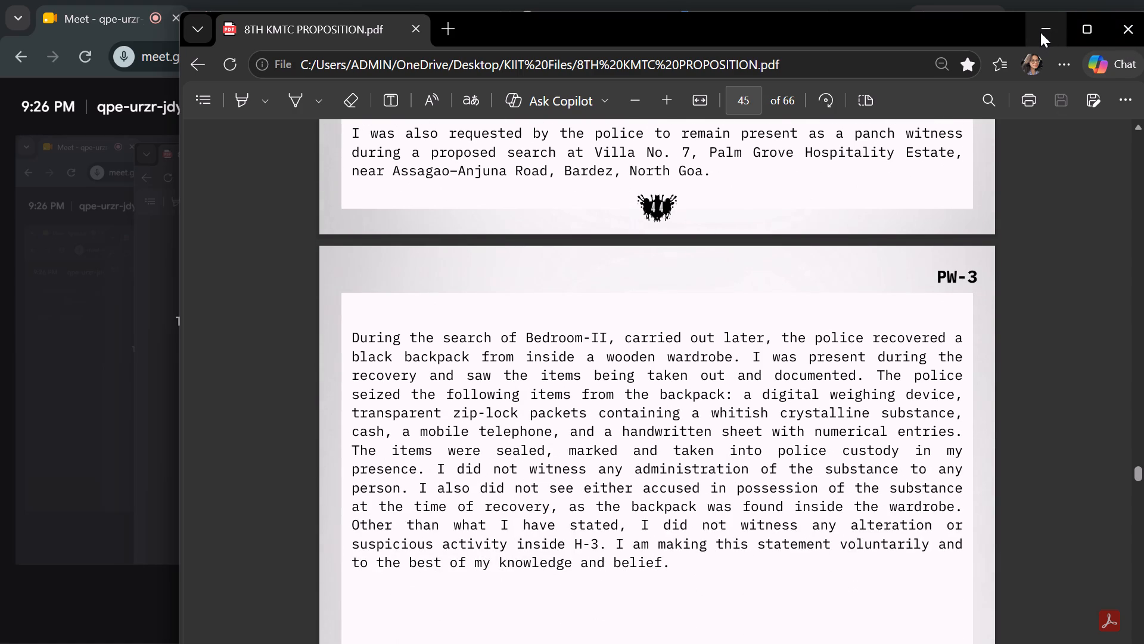
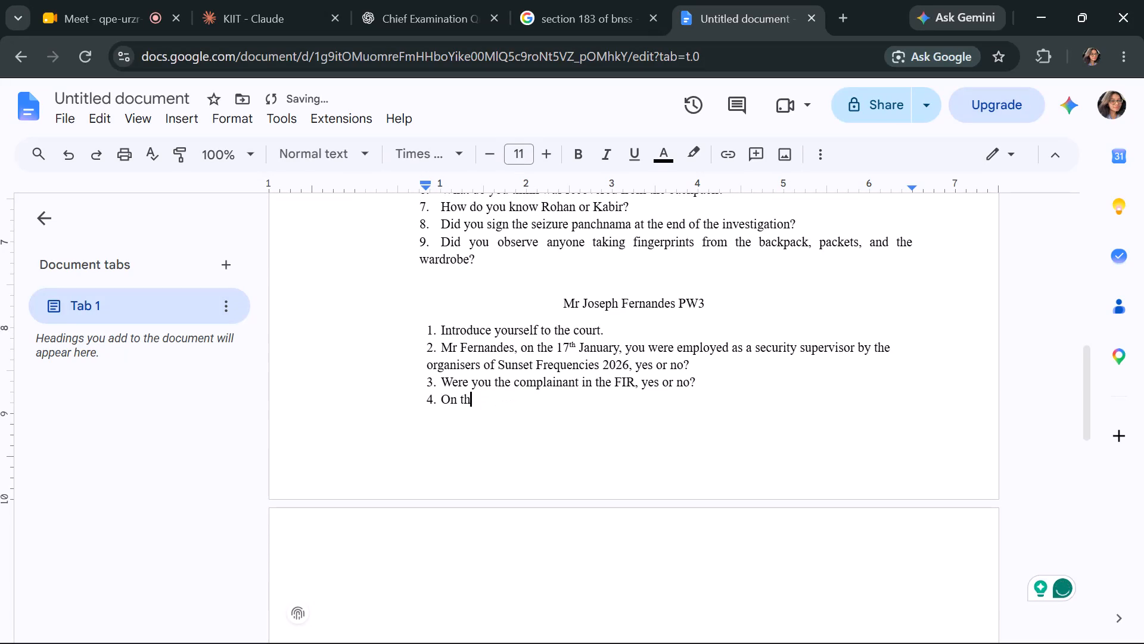
Replace the unfinished text of PW3's question 4 with the copied questions on his control-room duty versus H-3 entrance posting.
key(BackSpace)
key(BackSpace)
key(BackSpace)
key(BackSpace)
key(BackSpace)
key(ctrl+v)
scroll(686, 369, up, 1)
scroll(686, 369, down, 1)
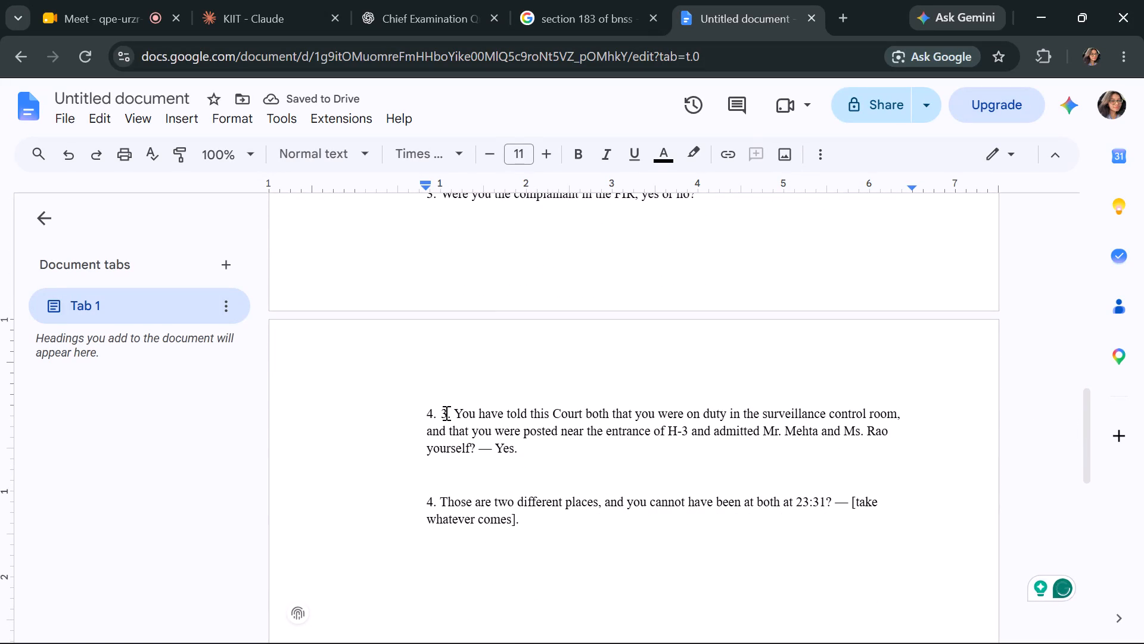
Remove the stray "3." and the spacing before "You have told this Court" in PW3's question 4.
click(452, 416)
key(BackSpace)
key(BackSpace)
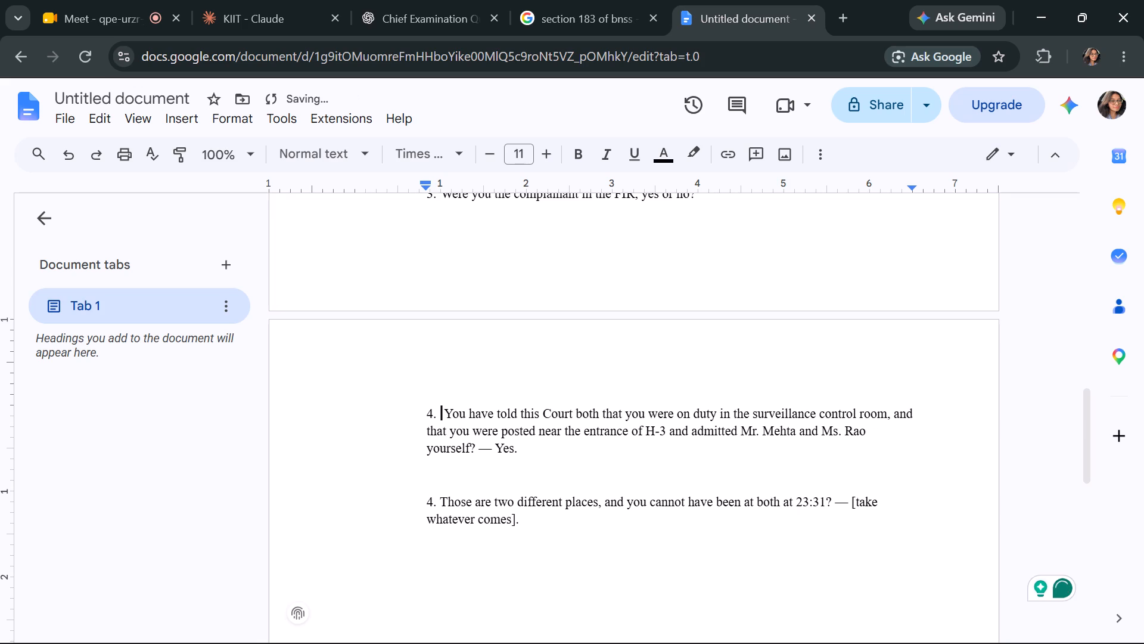
key(BackSpace)
key(Right)
key(BackSpace)
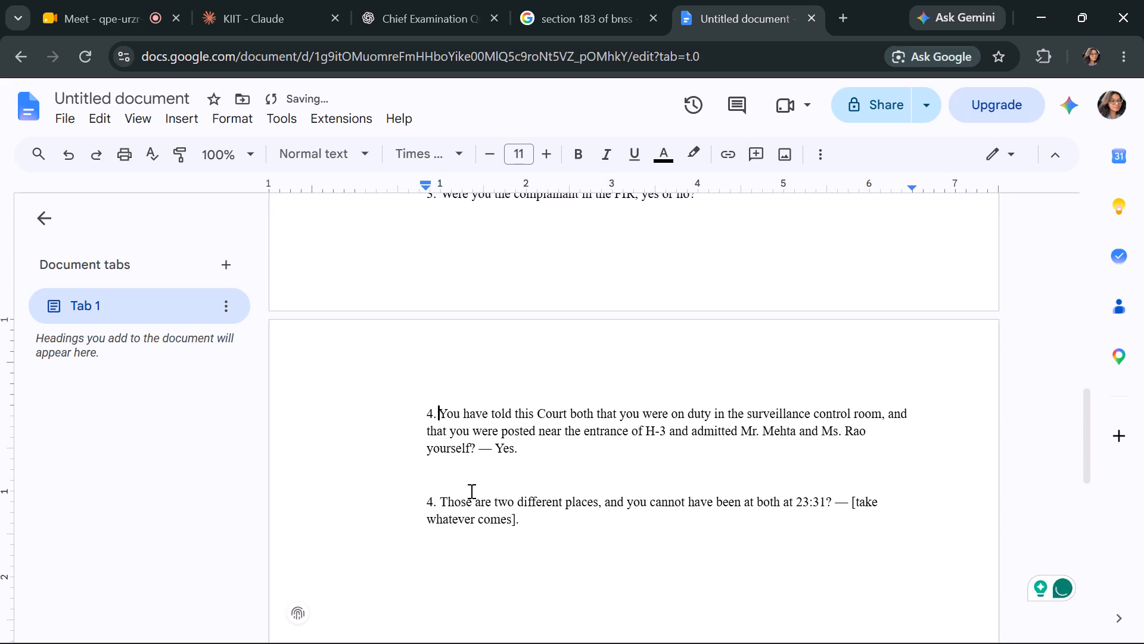
Renumber the question beginning "Those are two different places" as 5 and remove the blank line above it.
click(440, 503)
key(BackSpace)
key(BackSpace)
key(BackSpace)
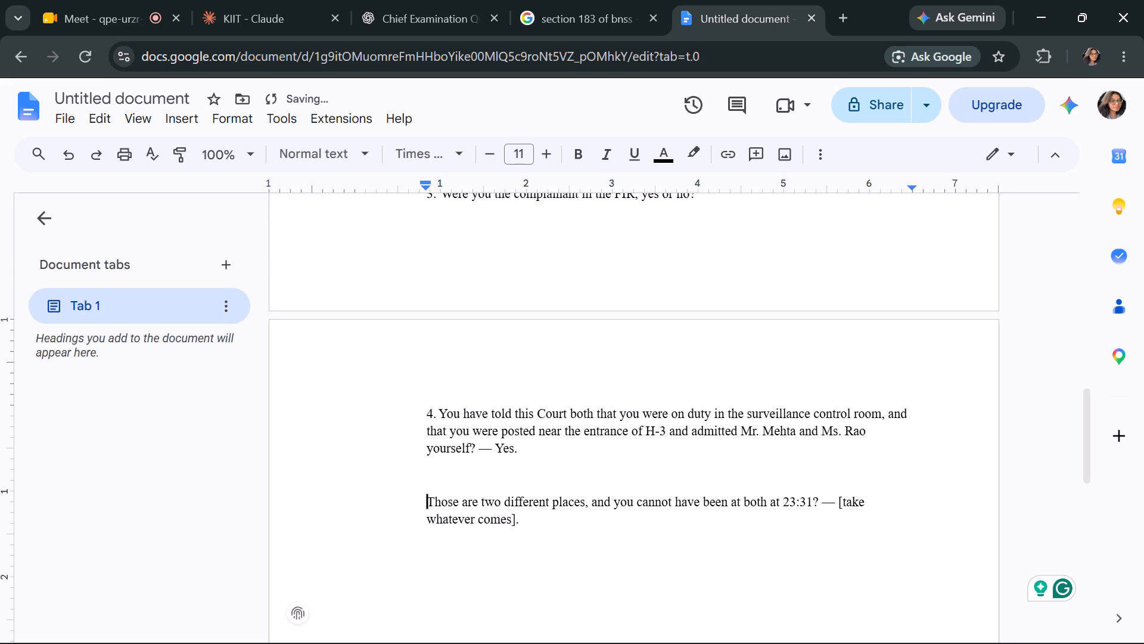
key(BackSpace)
key(BackSpace)
key(BackSpace)
key(Return)
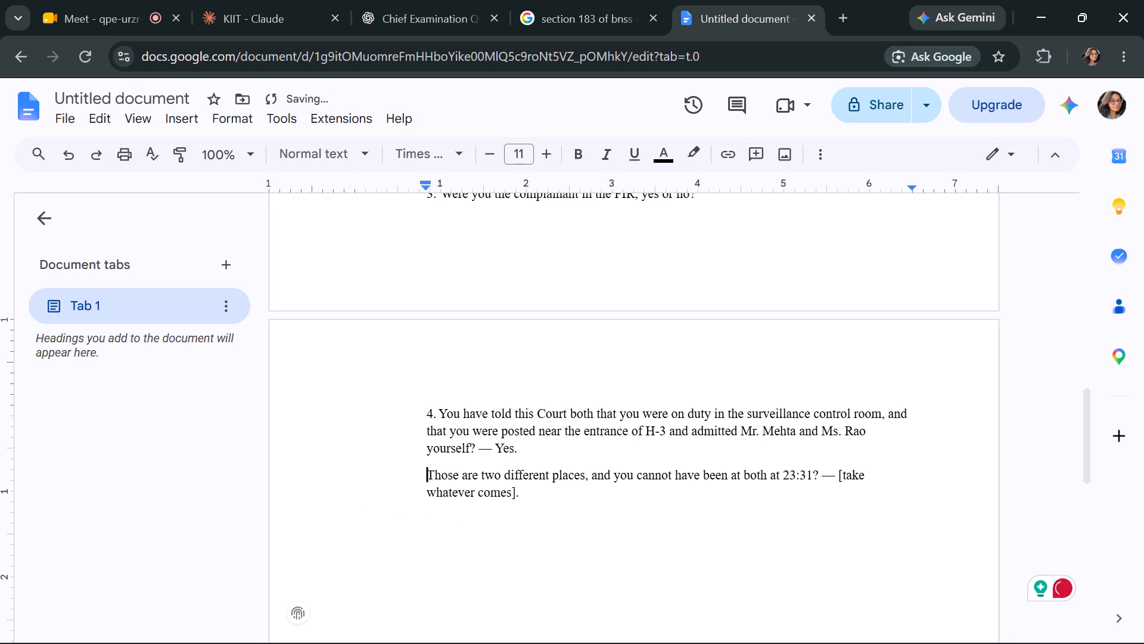
text(5.)
key(space)
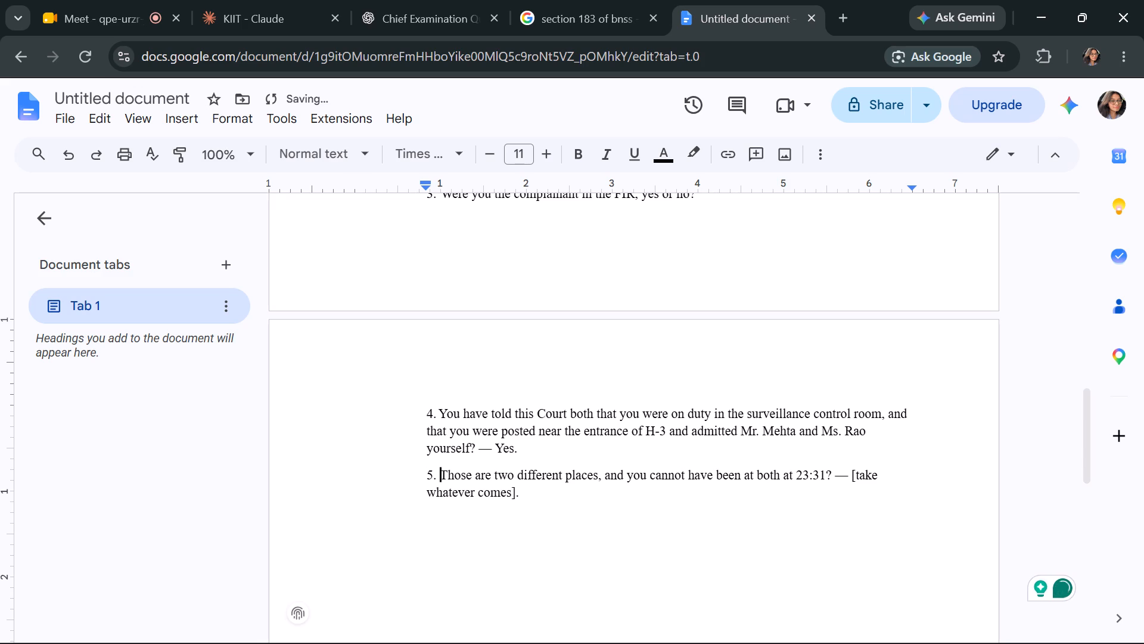
Review PW-3's questions 1 to 5 in the document.
scroll(686, 511, up, 2)
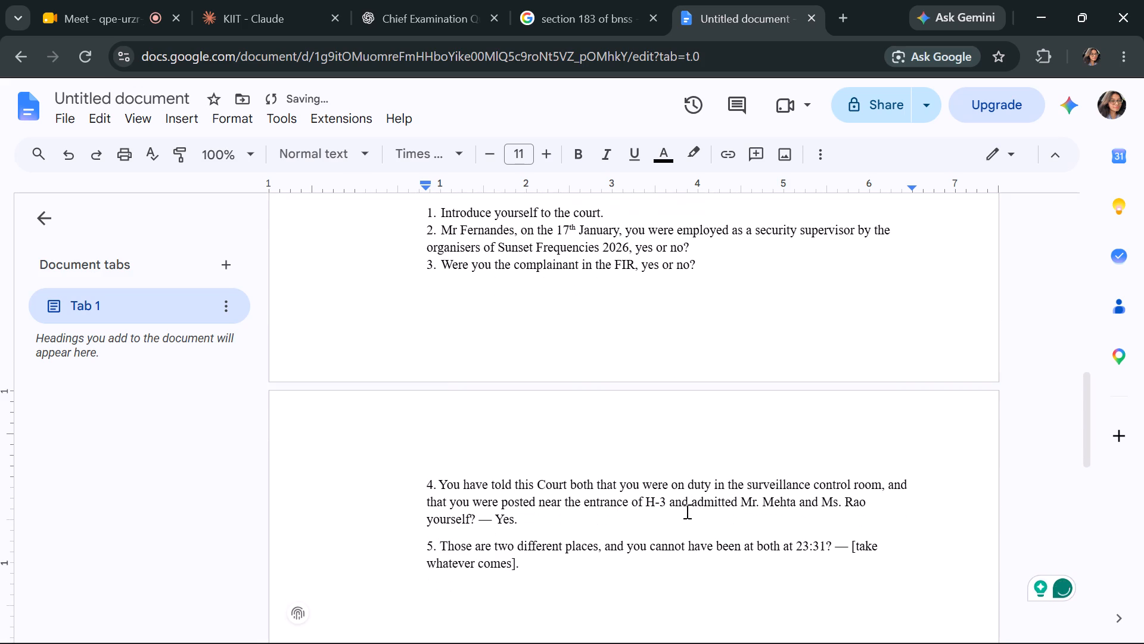
scroll(686, 511, up, 1)
scroll(544, 295, down, 1)
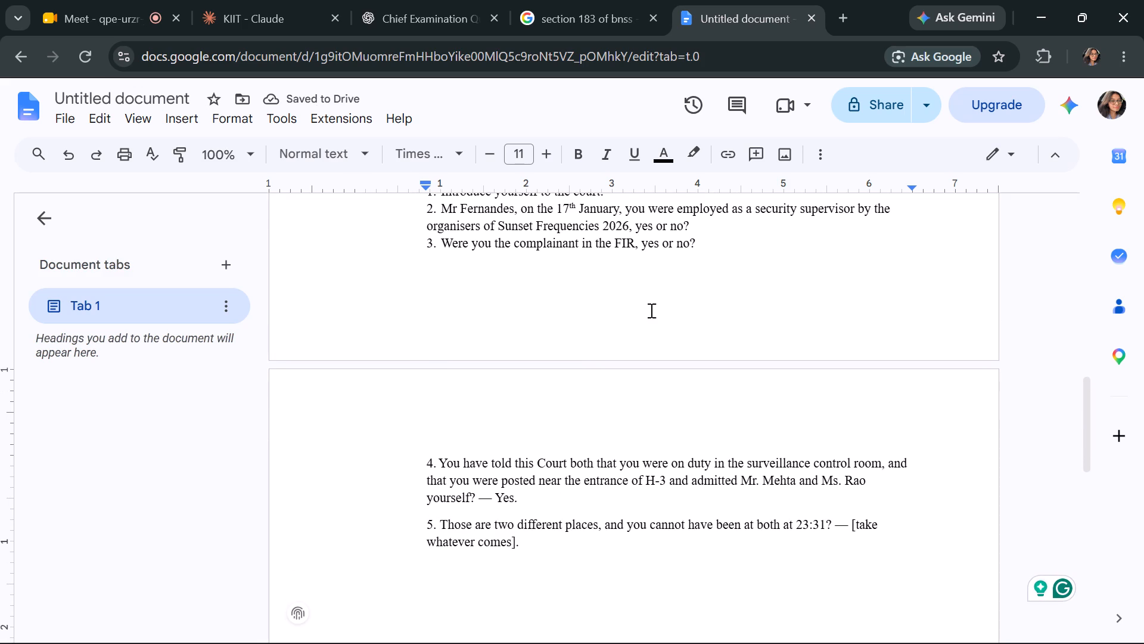
scroll(646, 324, down, 2)
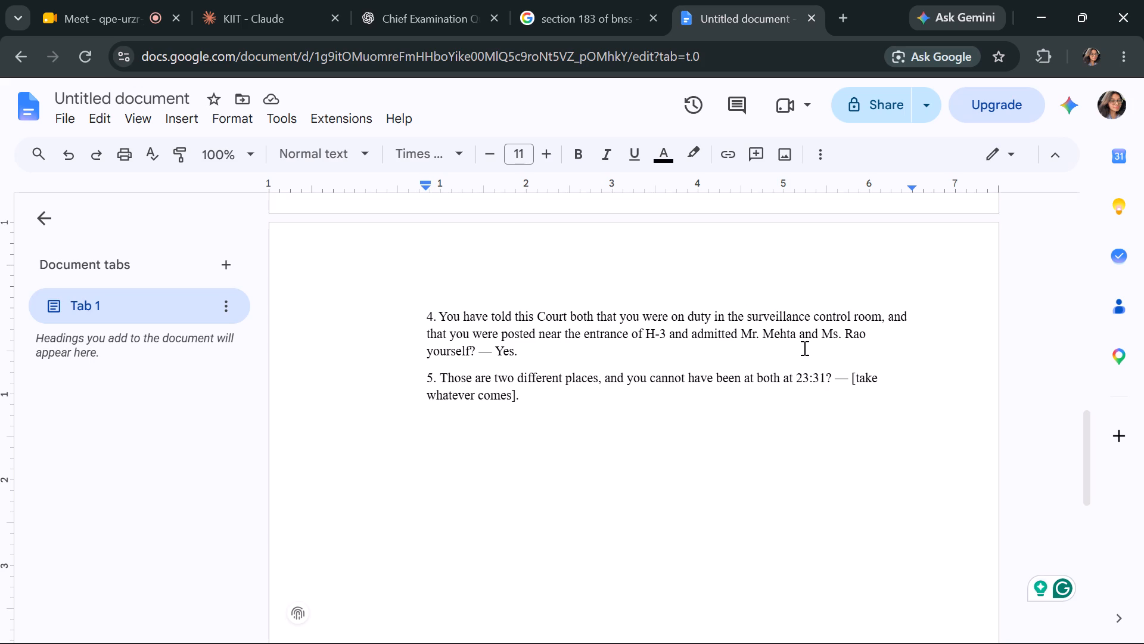
scroll(803, 347, up, 2)
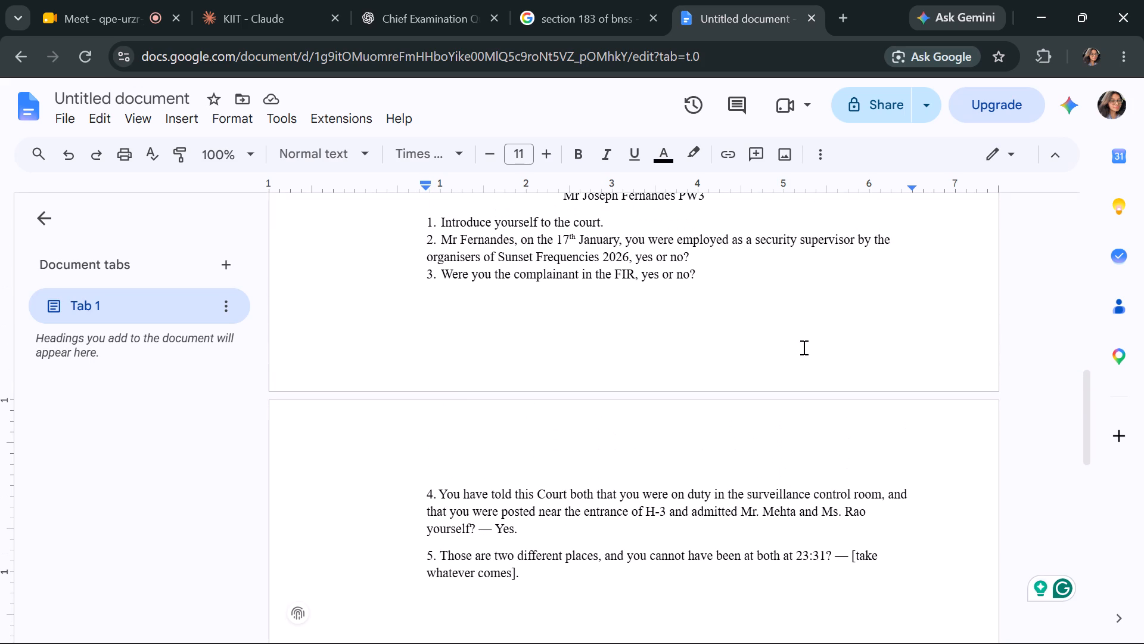
scroll(803, 347, down, 1)
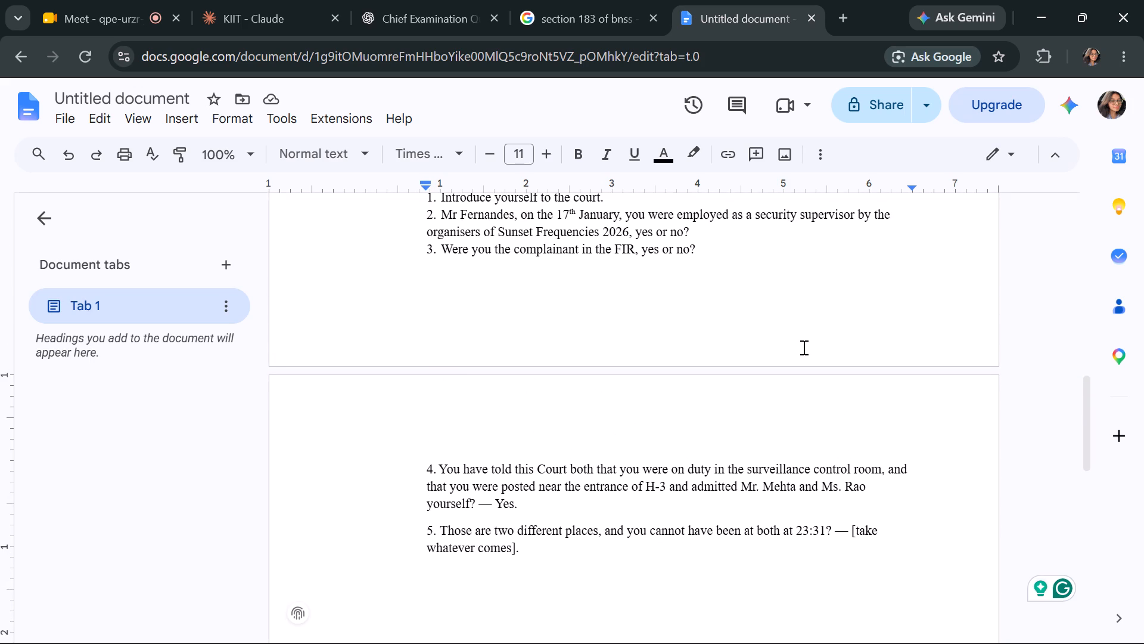
scroll(803, 347, down, 1)
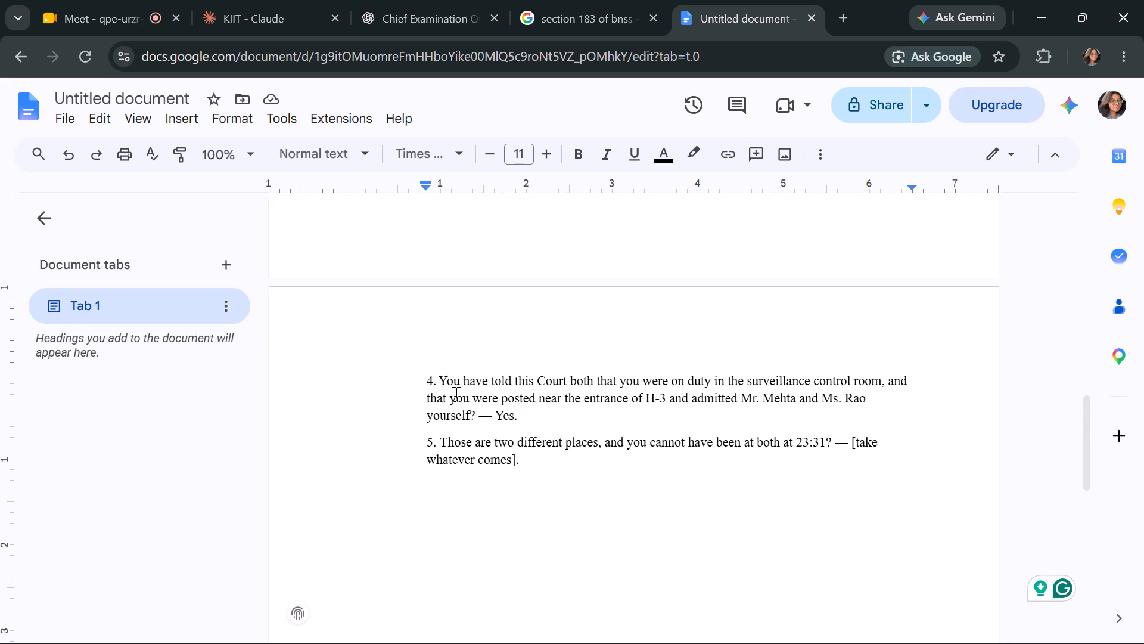
scroll(455, 394, down, 1)
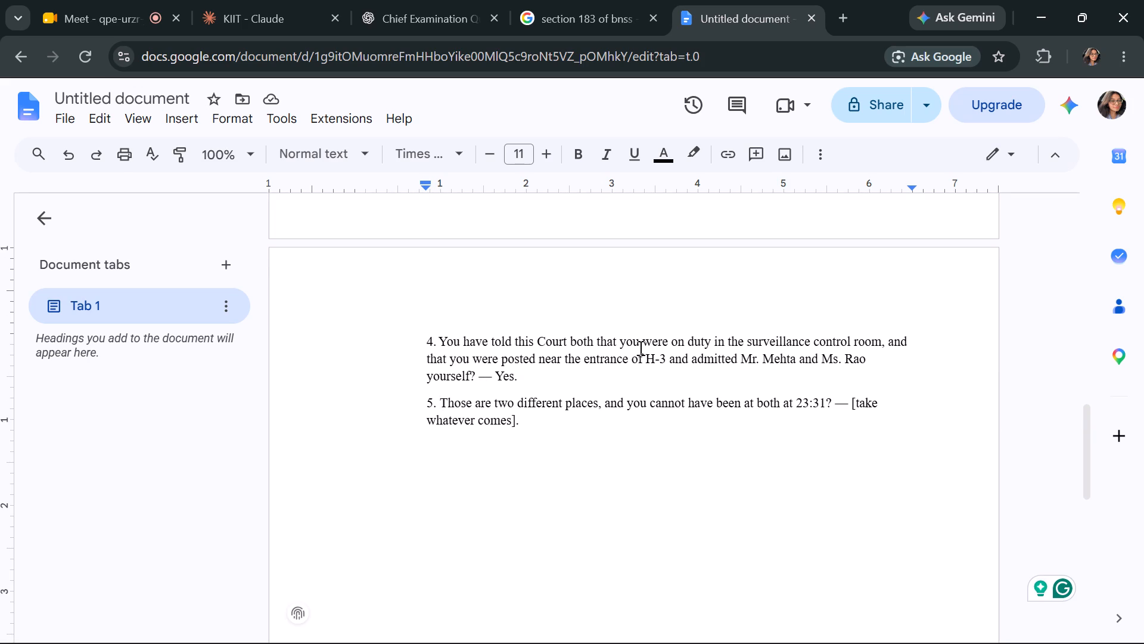
scroll(603, 374, up, 1)
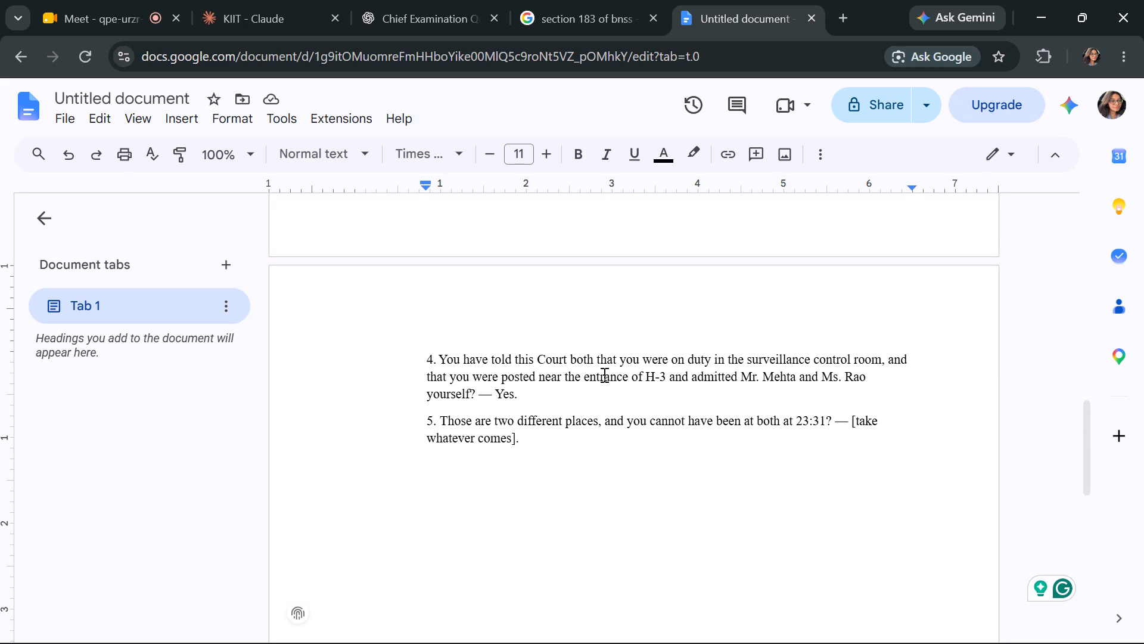
scroll(603, 374, up, 1)
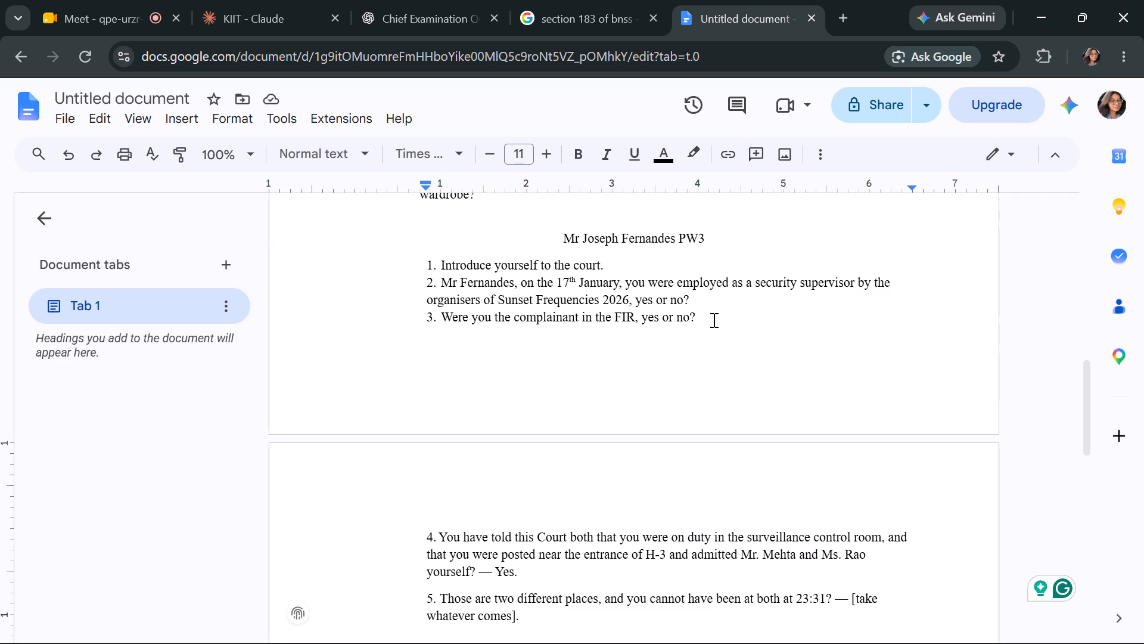
scroll(713, 320, down, 1)
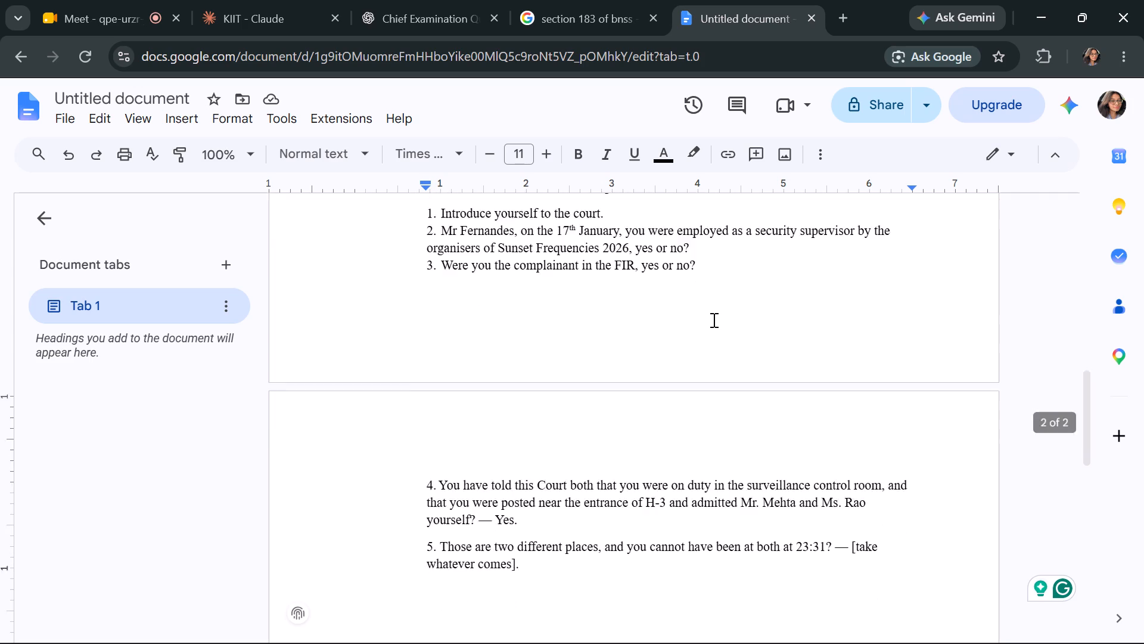
scroll(713, 320, down, 1)
scroll(713, 320, up, 1)
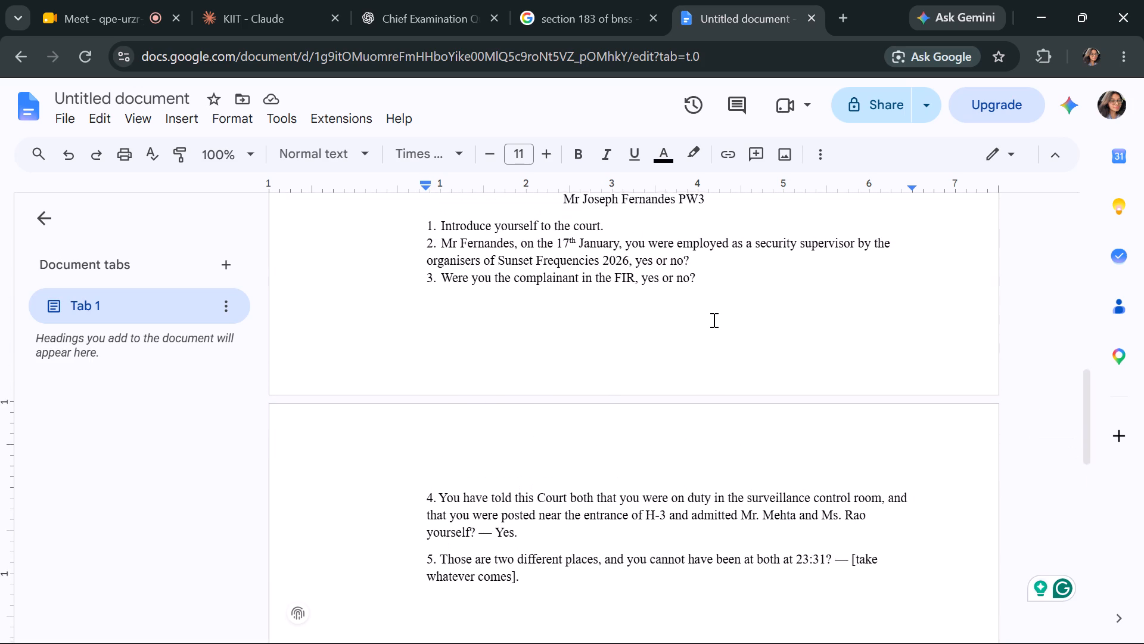
scroll(713, 320, up, 1)
Add a blank line below PW3's question 3, "Were you the complainant in the FIR, yes or no?".
click(712, 292)
key(Return)
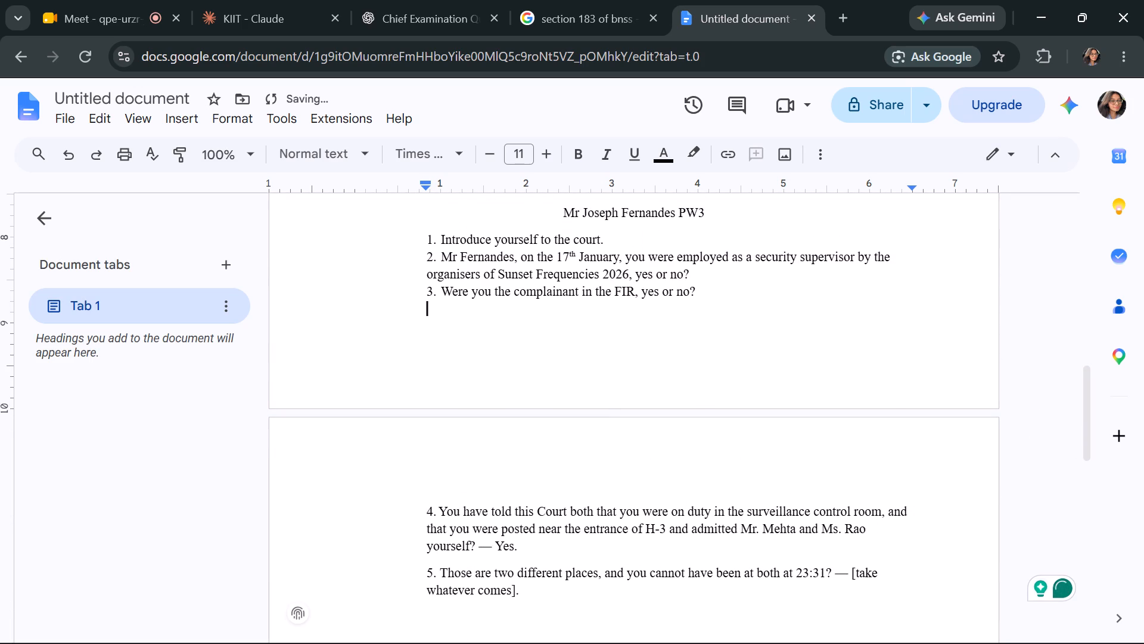
Delete the suggested answer "— Yes." from the end of PW3's question 4, keeping question 5 on its own line.
scroll(712, 292, down, 1)
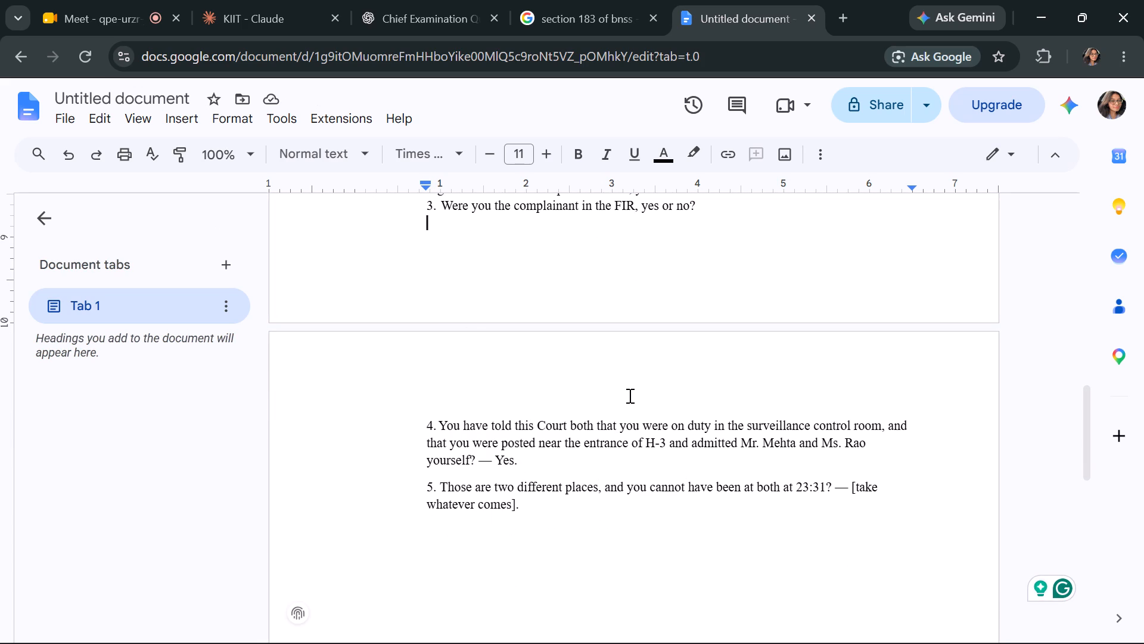
scroll(629, 395, up, 2)
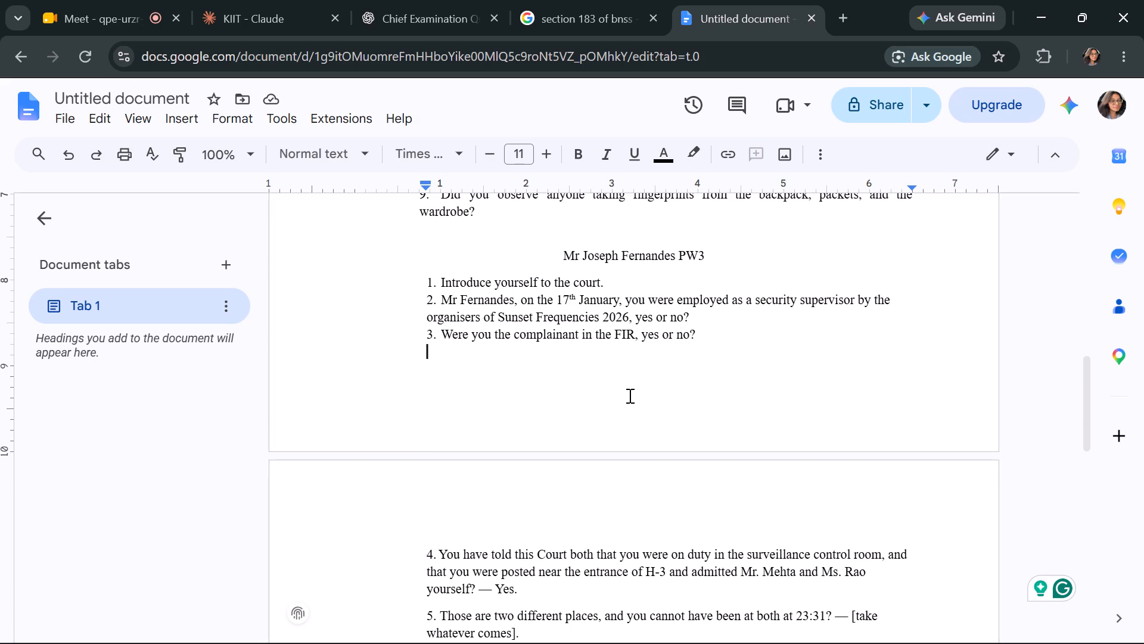
scroll(629, 395, down, 1)
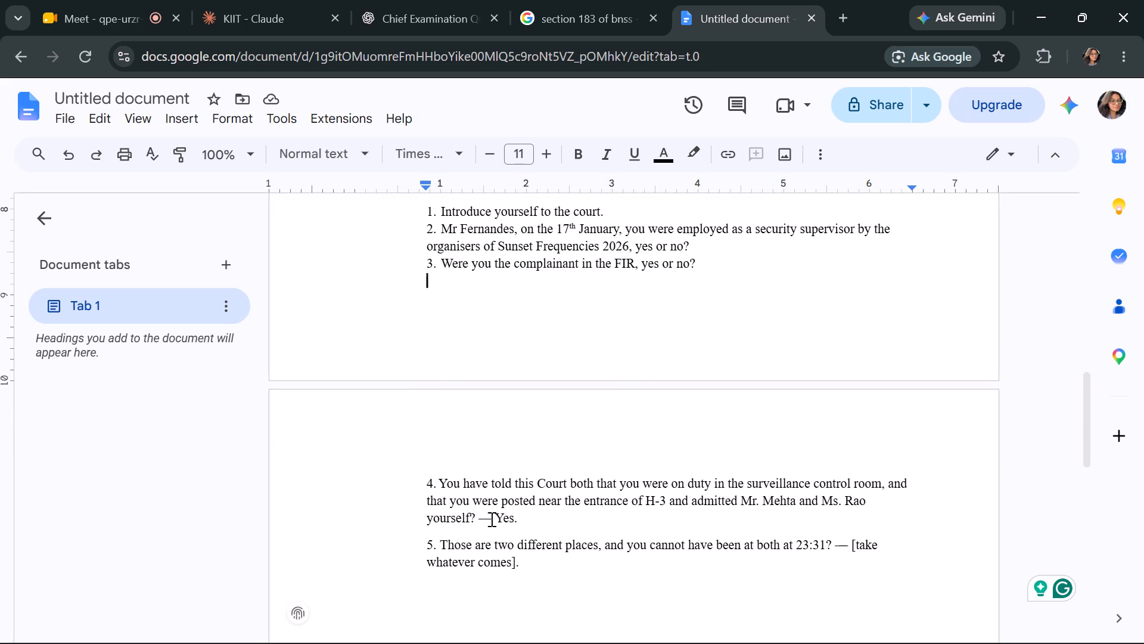
drag(478, 519, 518, 522)
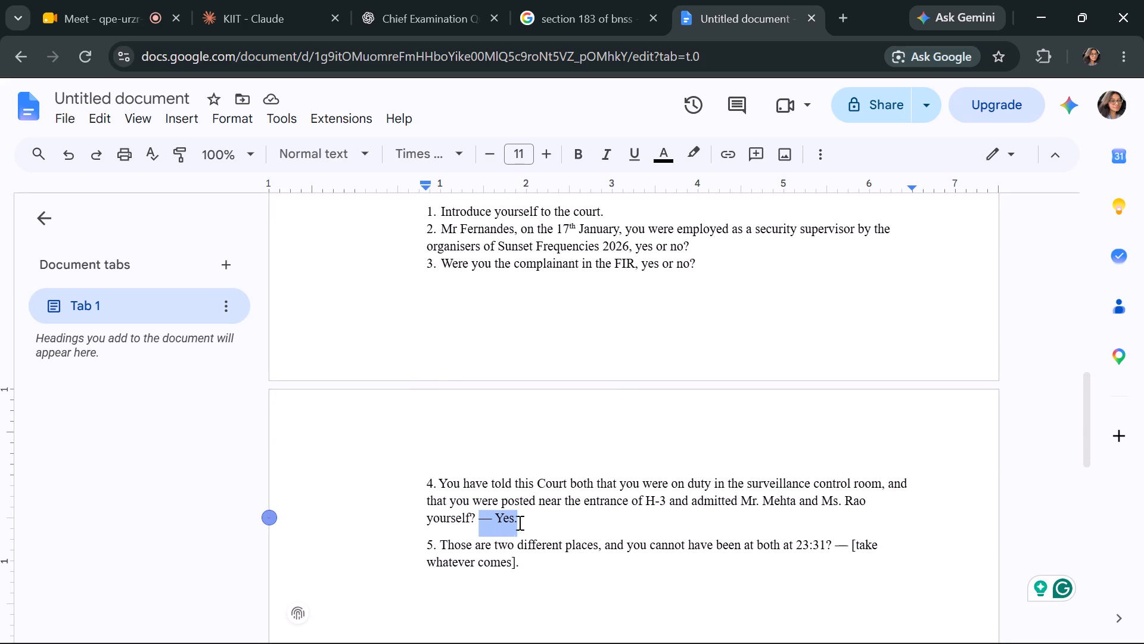
drag(518, 522, 521, 522)
key(BackSpace)
key(Return)
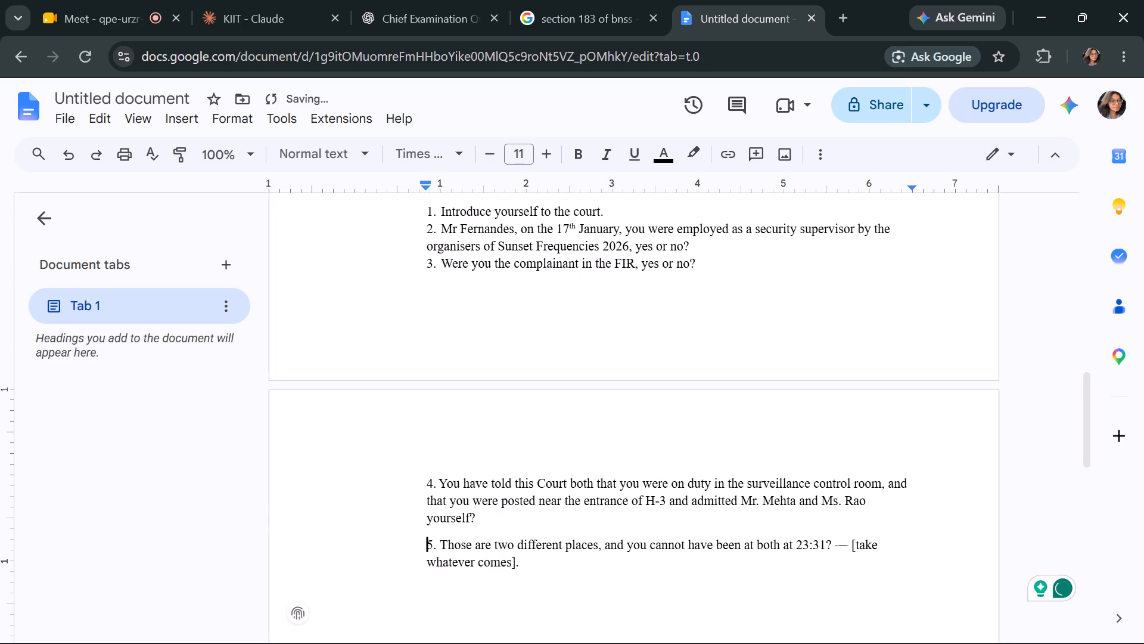
Add "at 11:43pm" after "yourself" in PW3's question 4, before the question mark.
key(Left)
key(Left)
key(Left)
key(Left)
key(Right)
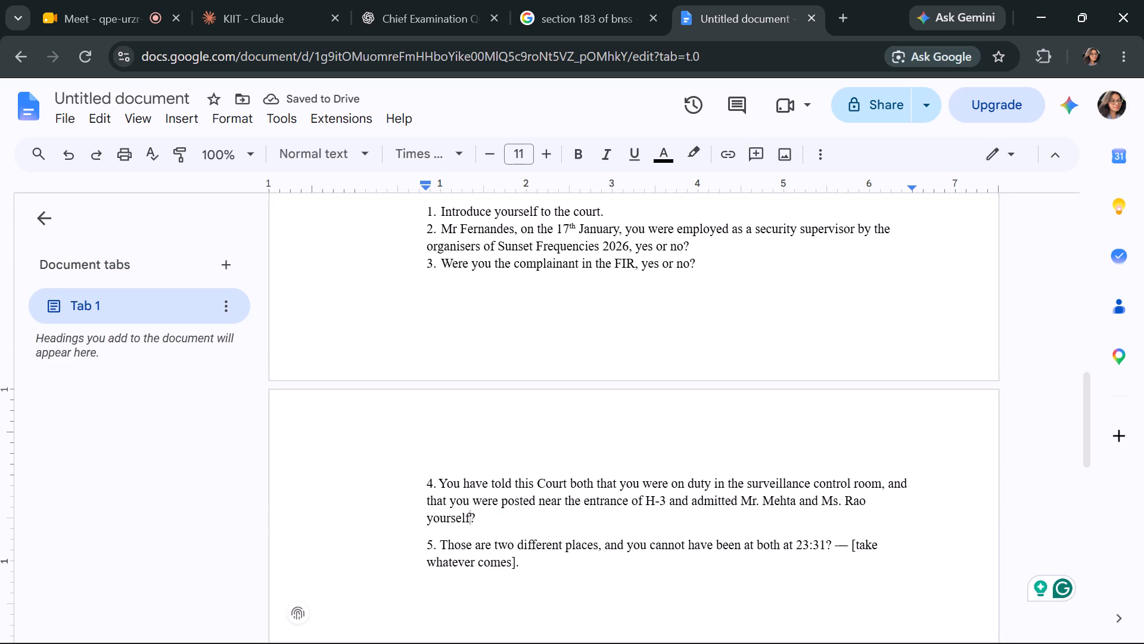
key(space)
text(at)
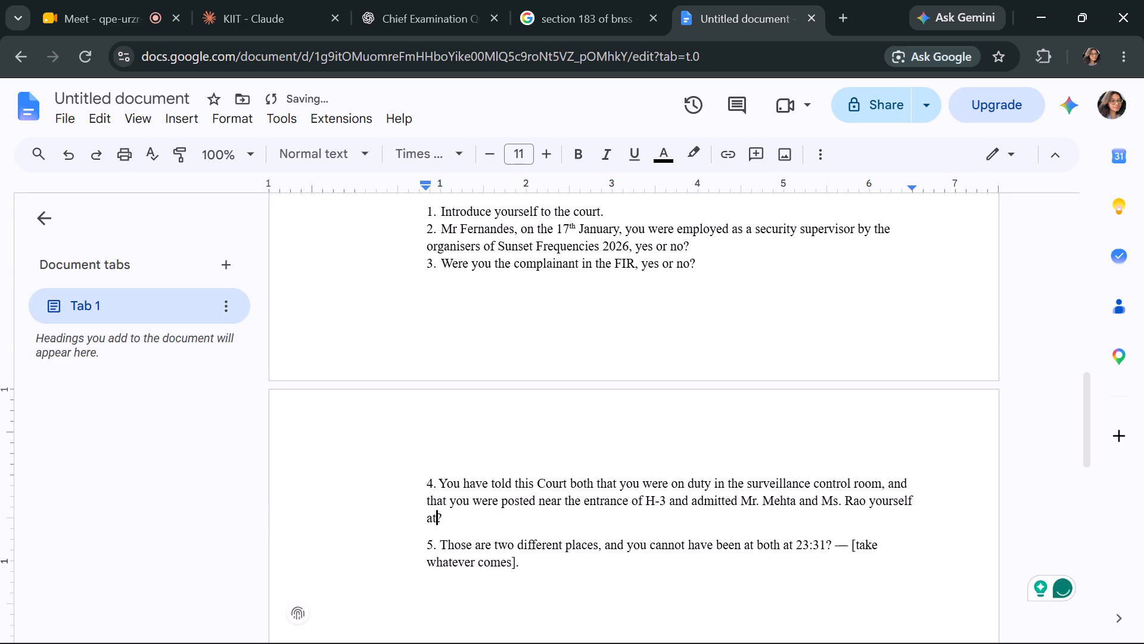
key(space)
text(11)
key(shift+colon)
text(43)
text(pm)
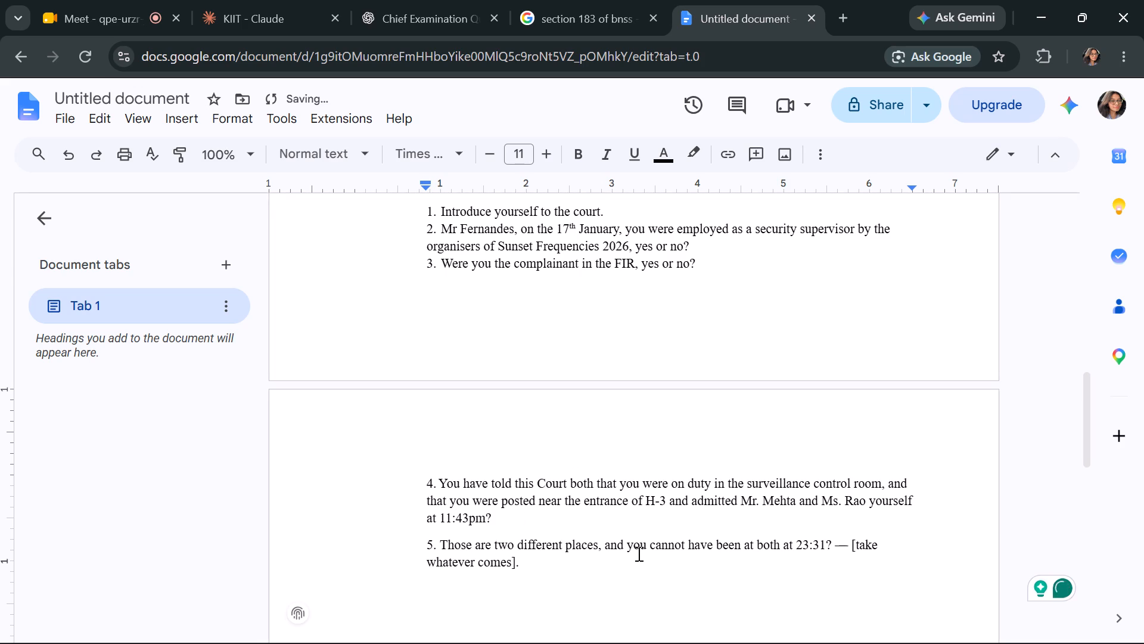
Remove the "You have told this Court both that" lead-in from question 4, rewording it as "Were you on duty… and were you posted…".
scroll(638, 553, down, 2)
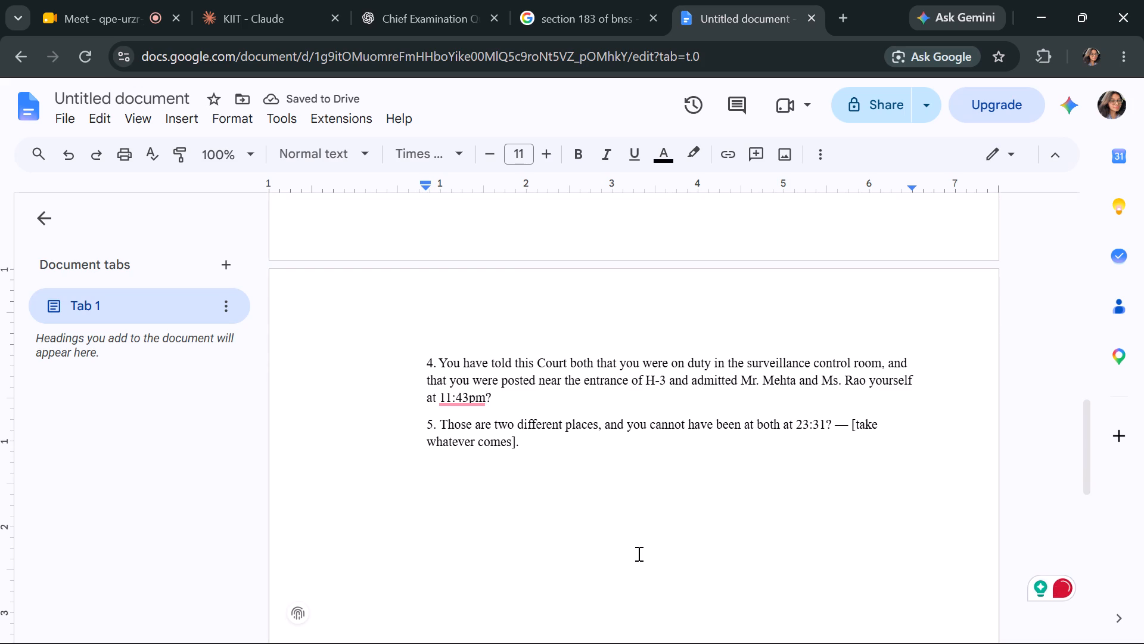
drag(442, 364, 527, 356)
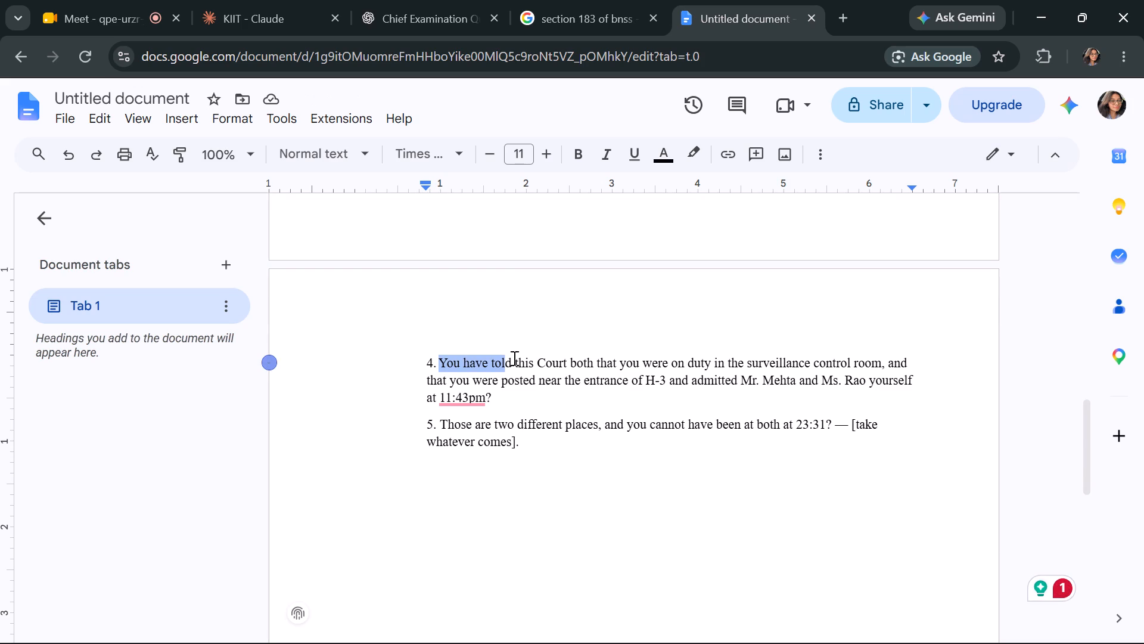
drag(527, 356, 590, 360)
key(BackSpace)
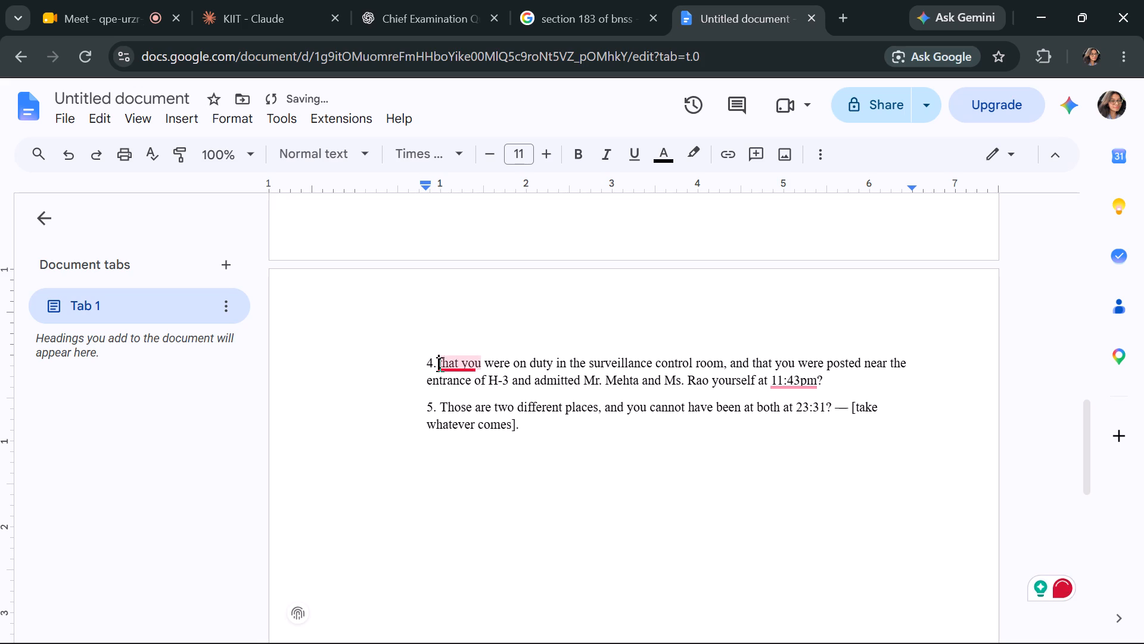
Reword the opening of question 4 from a "that you were" statement into "Were you on duty in the surveillance control room".
drag(438, 364, 483, 366)
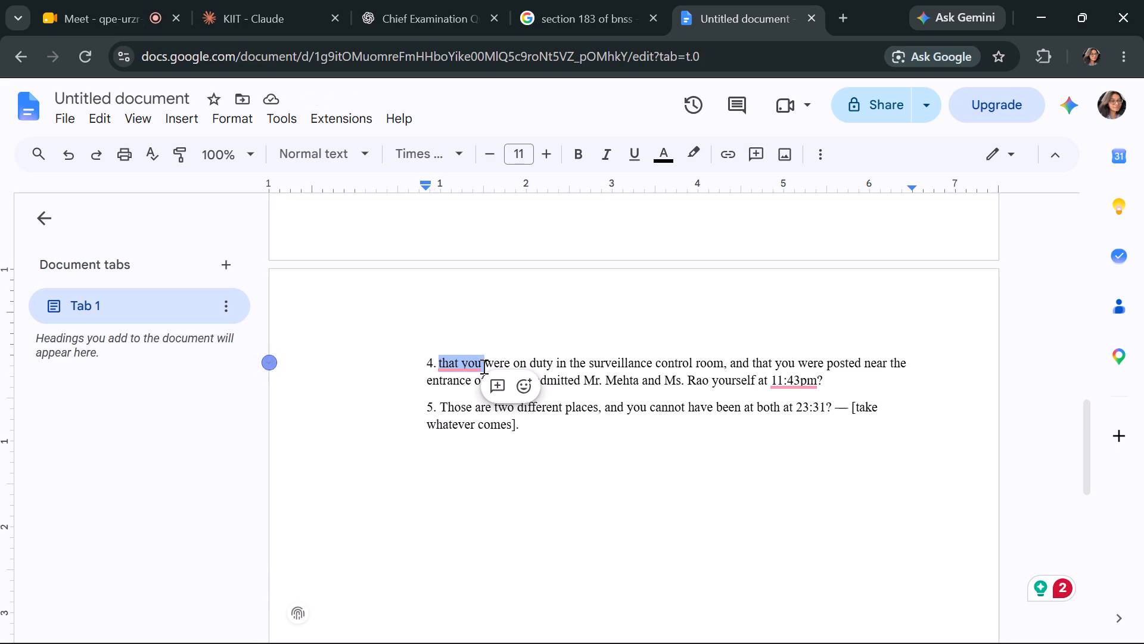
key(BackSpace)
key(Right)
key(BackSpace)
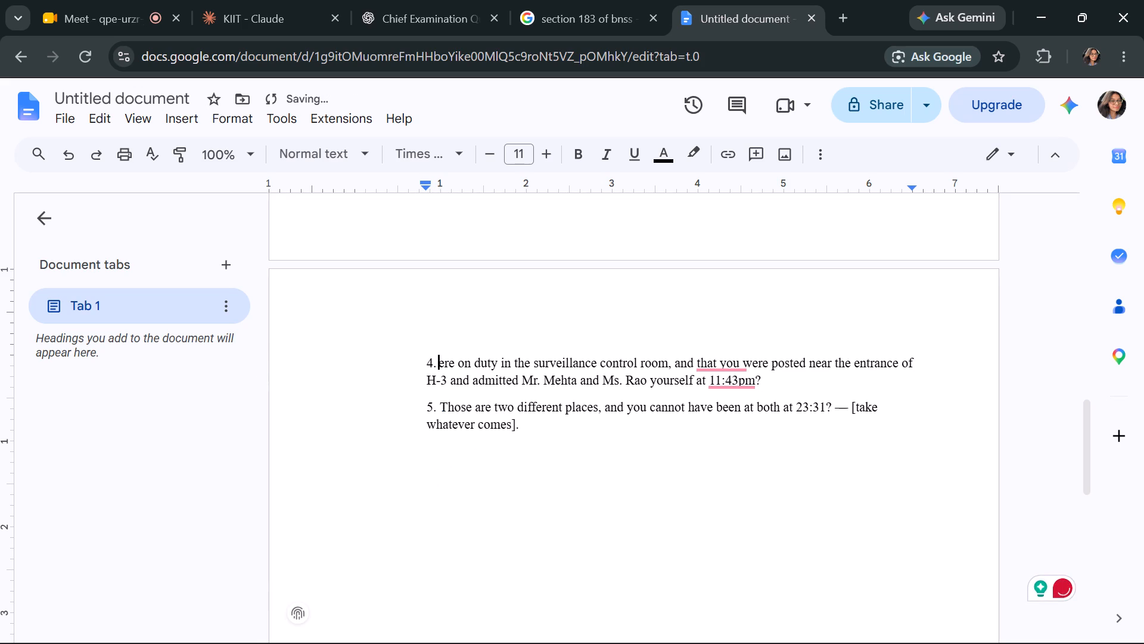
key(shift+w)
key(Right)
key(Right)
key(Right)
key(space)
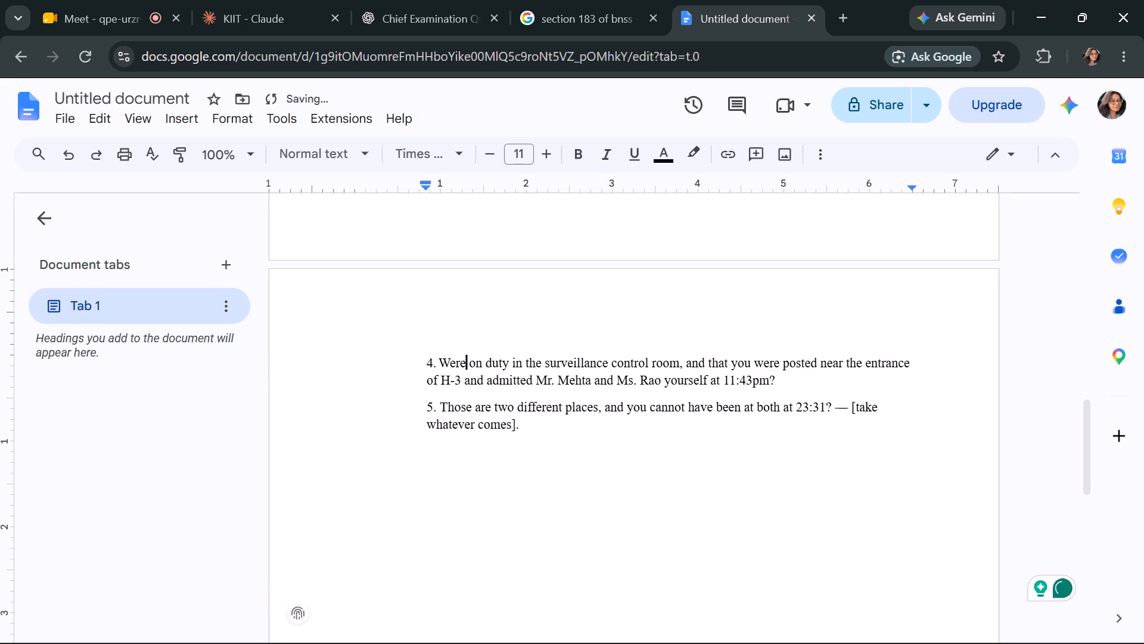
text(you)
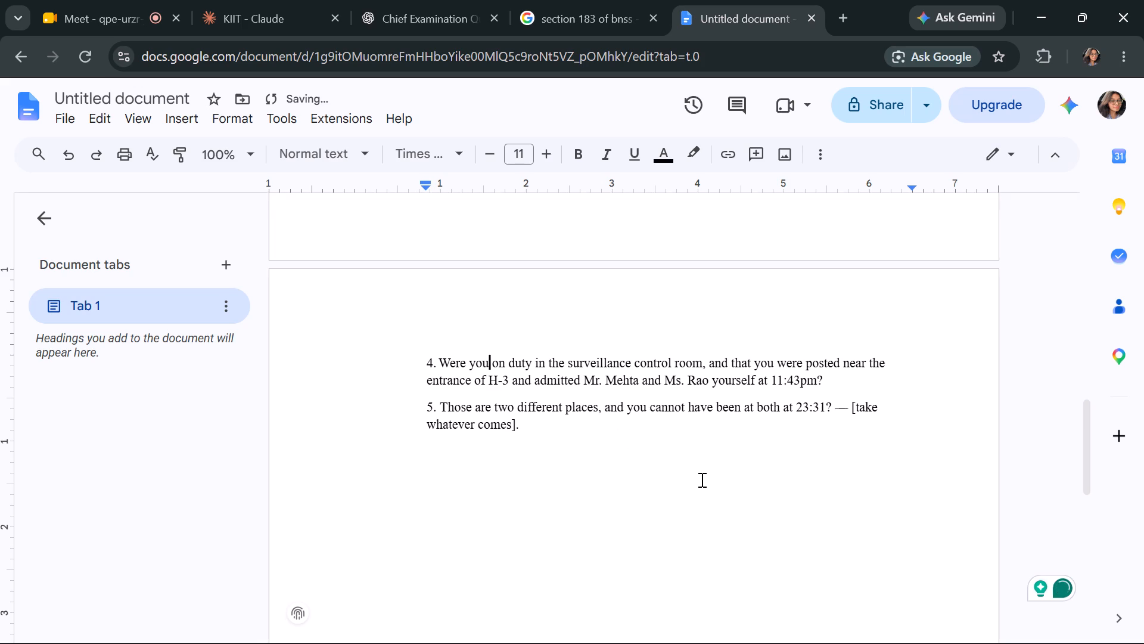
Reword question 4's second clause as "and were you posted near the entrance of H-3", dropping "that you".
scroll(701, 479, down, 1)
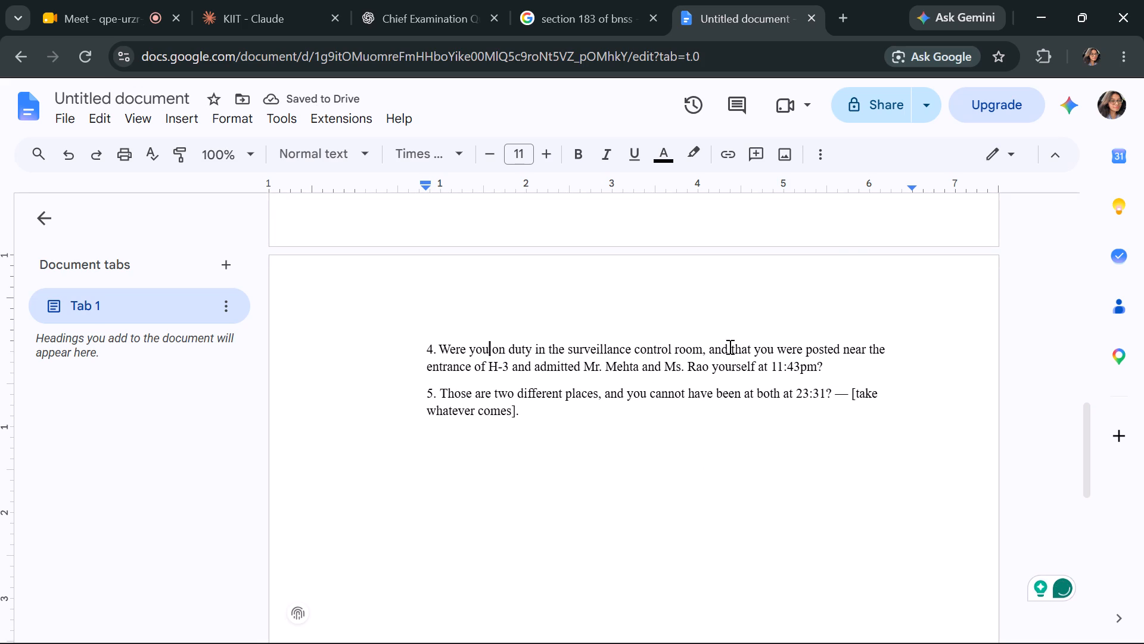
drag(733, 352, 767, 352)
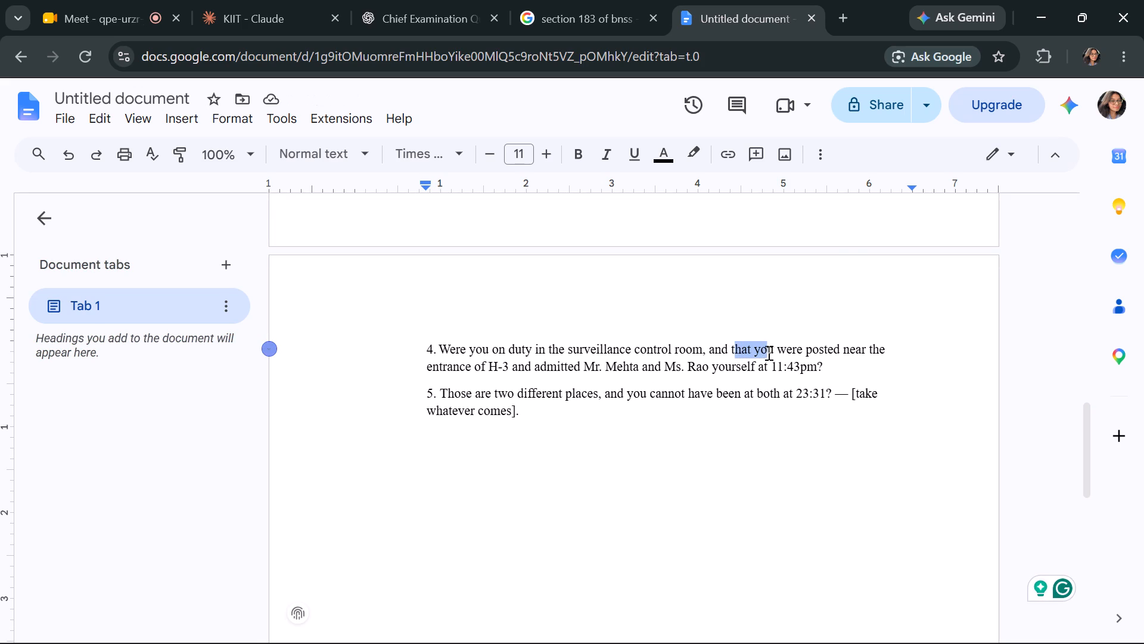
drag(767, 352, 772, 352)
key(BackSpace)
key(BackSpace)
key(BackSpace)
key(Right)
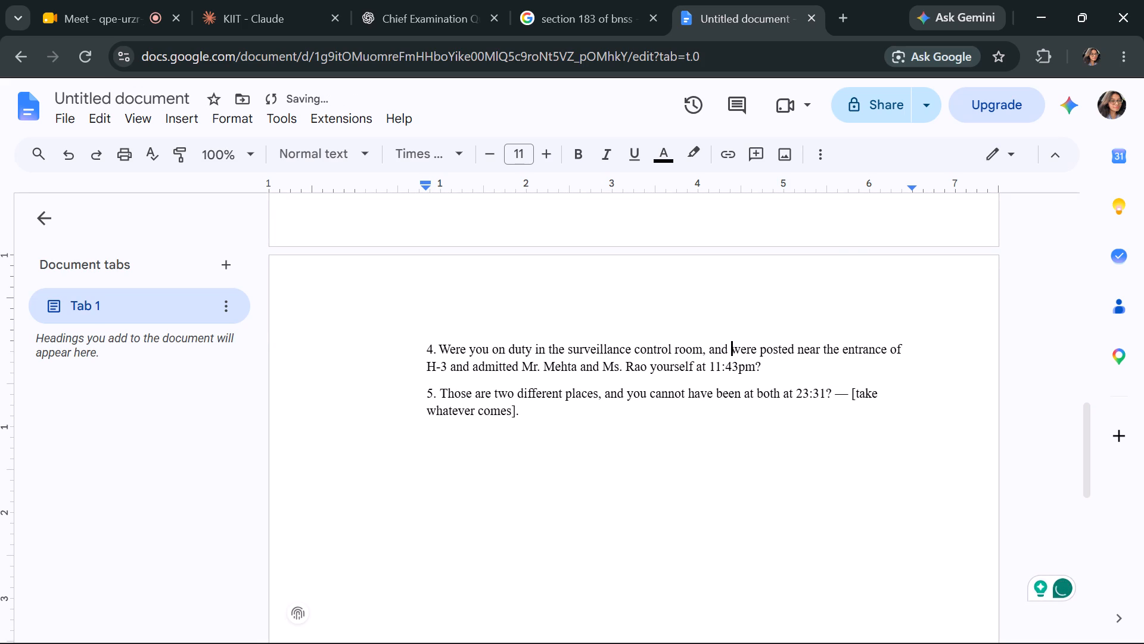
key(Right)
key(Right)
key(Right)
key(Right)
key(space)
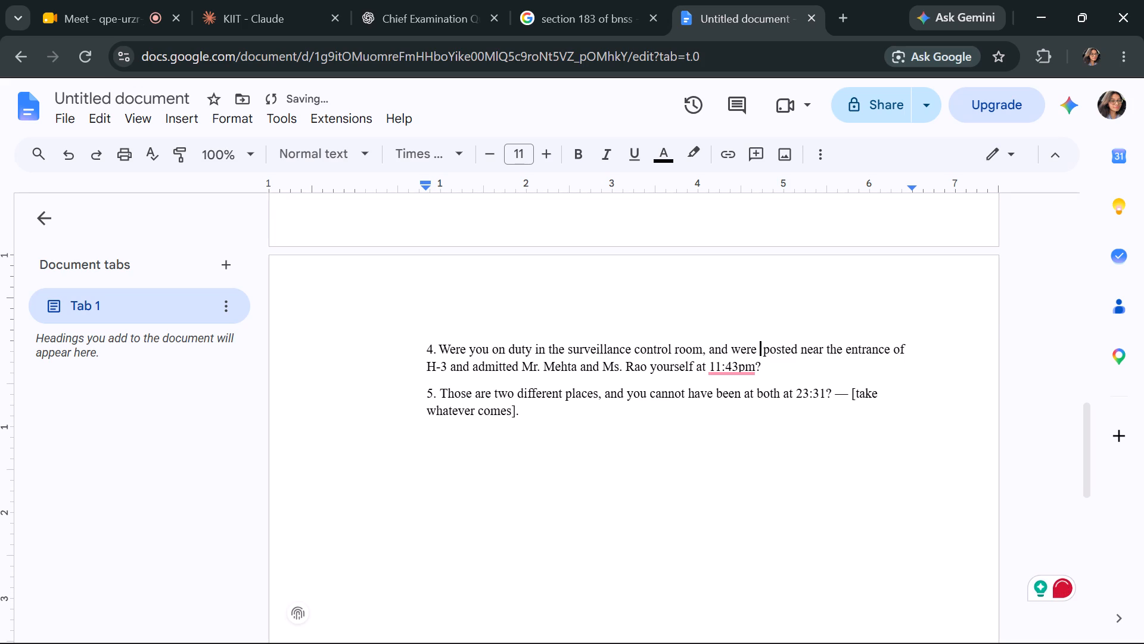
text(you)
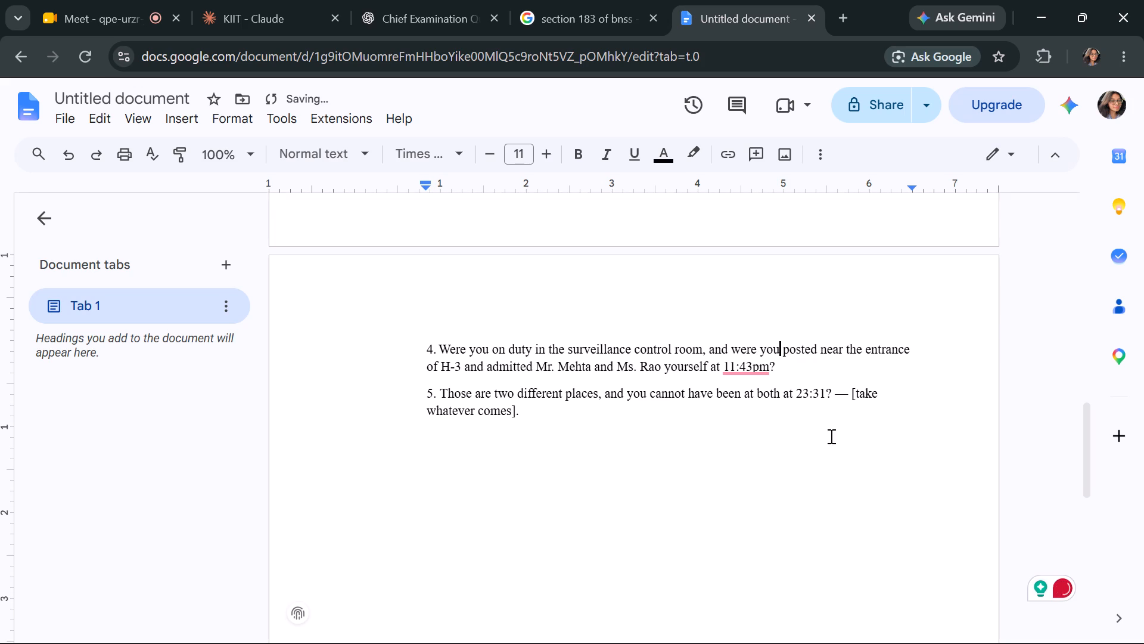
Correct the time at the end of question 4 to "11:43 pm" with a space.
click(779, 412)
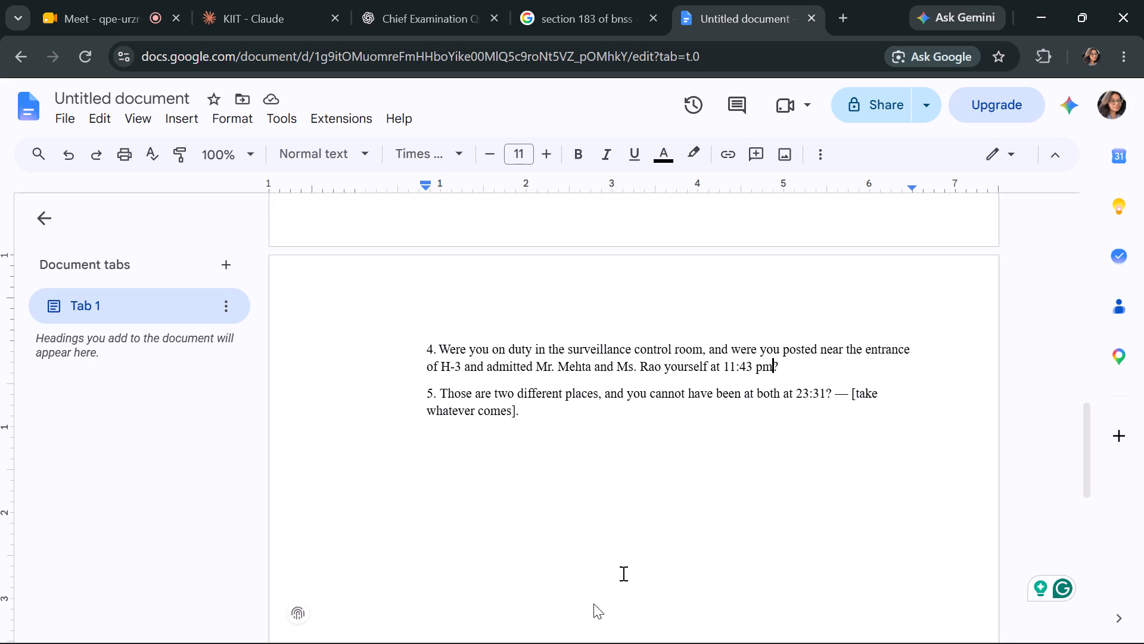
Switch to the 8TH KMTC PROPOSITION PDF in Edge to consult PW-3's statement.
click(442, 623)
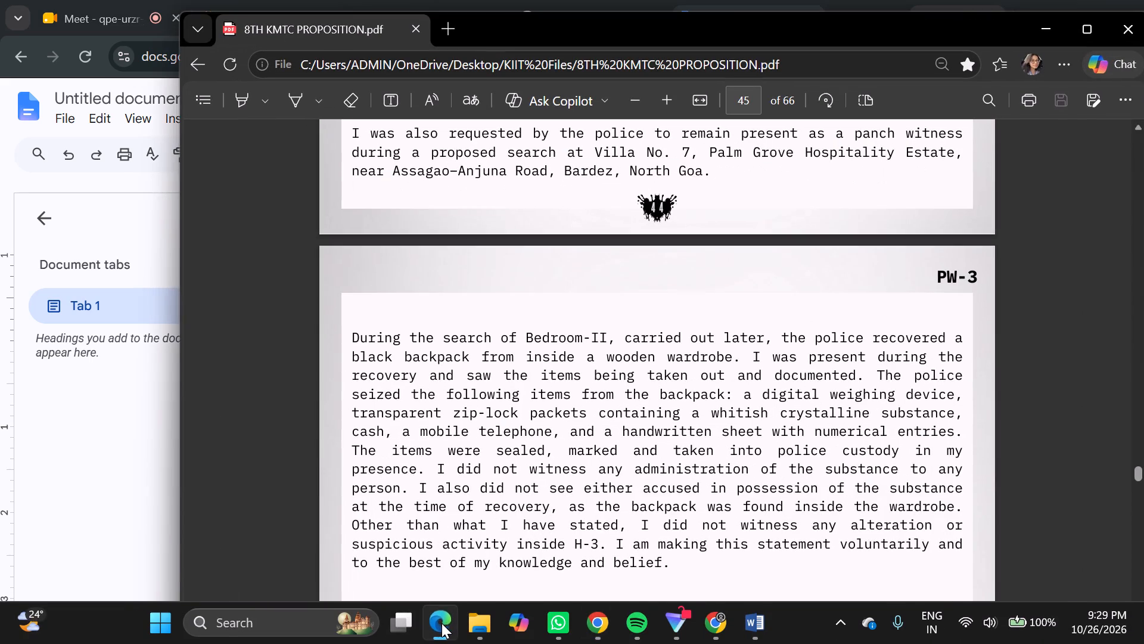
Check in PW-3's statement in the proposition PDF when Mr. Mehta and Ms. Rao entered H-3.
scroll(679, 442, up, 3)
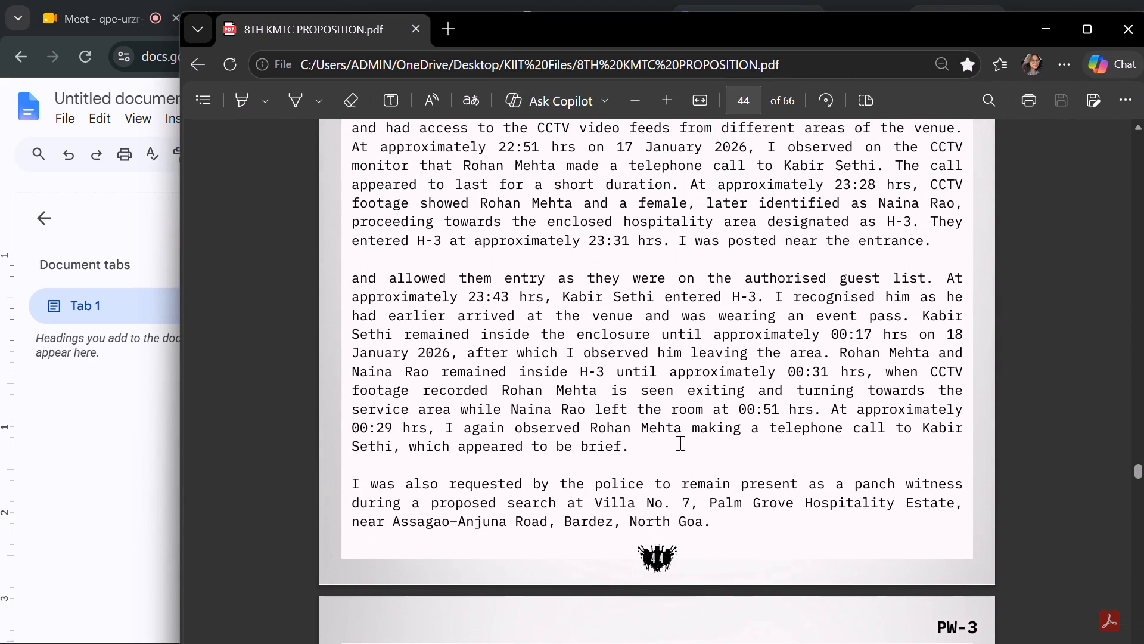
scroll(679, 442, up, 2)
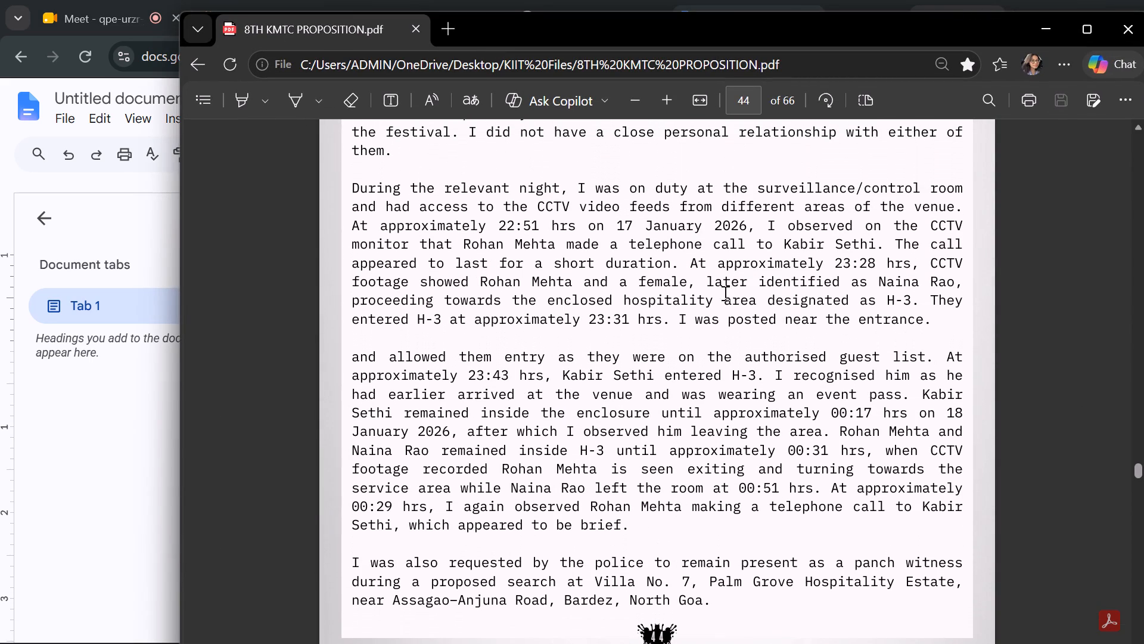
drag(592, 326, 645, 326)
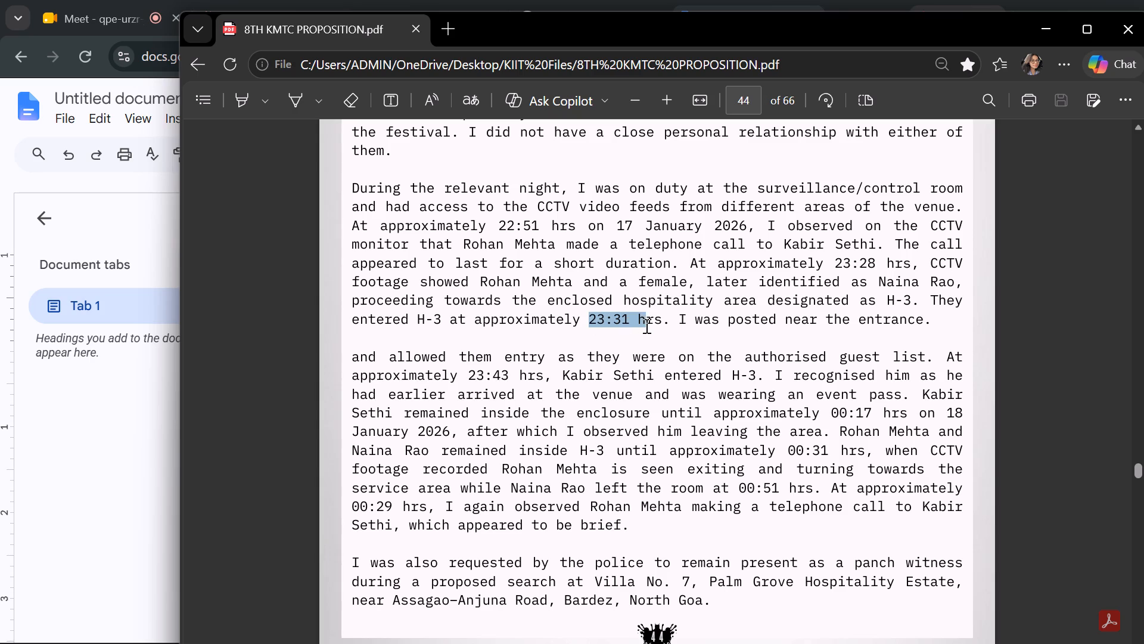
drag(645, 326, 661, 330)
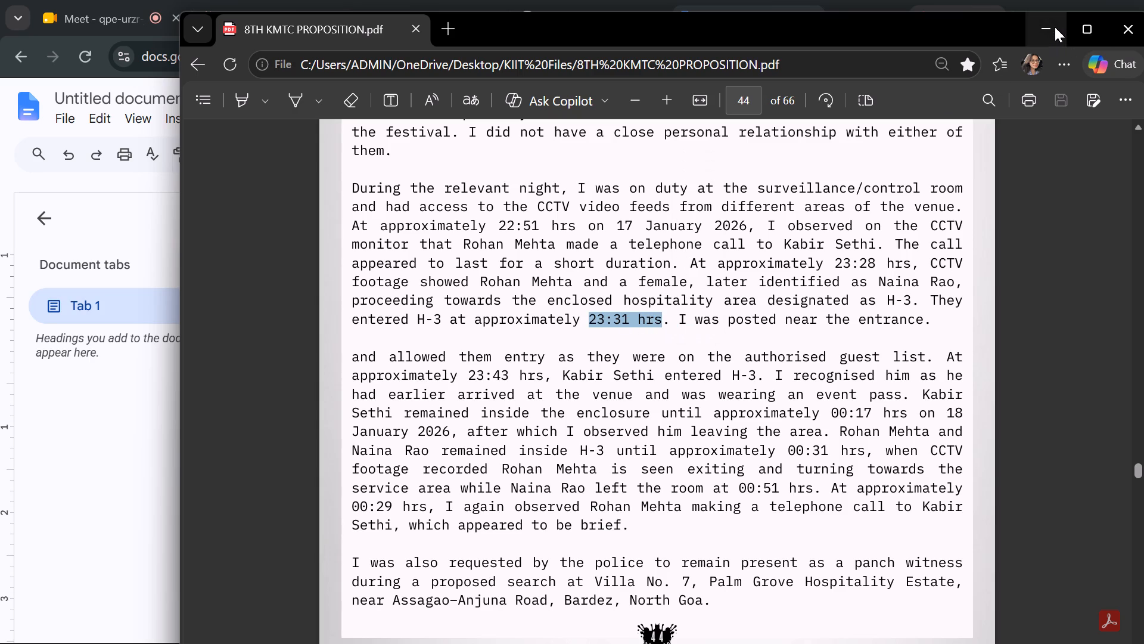
click(1055, 27)
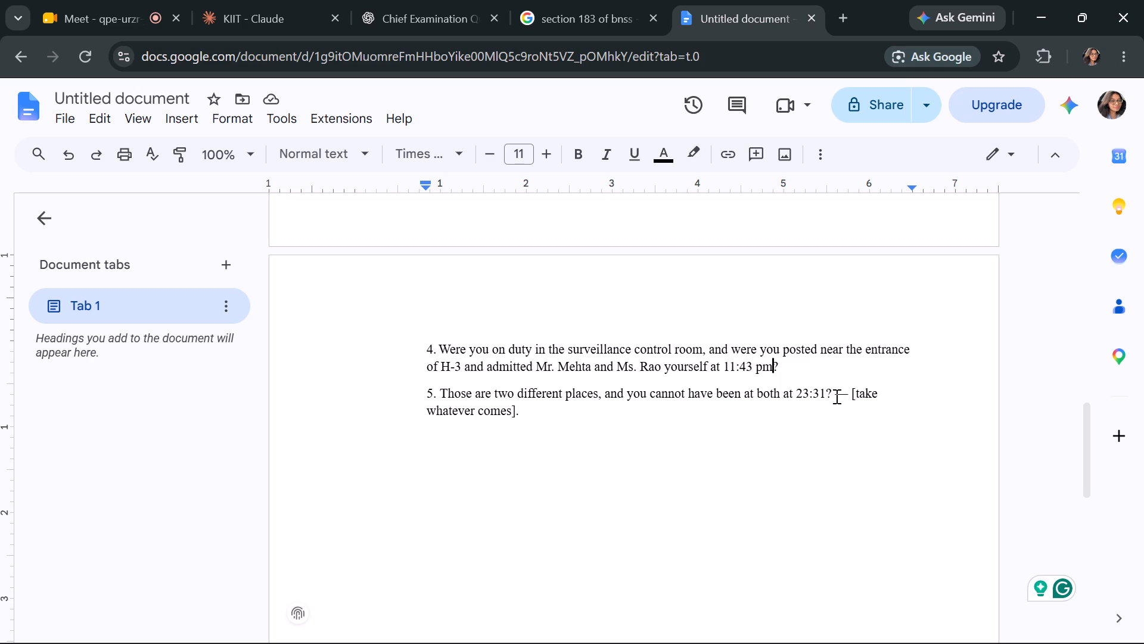
Delete the "— [take whatever comes]." note from the end of question 5.
drag(835, 396, 857, 419)
key(BackSpace)
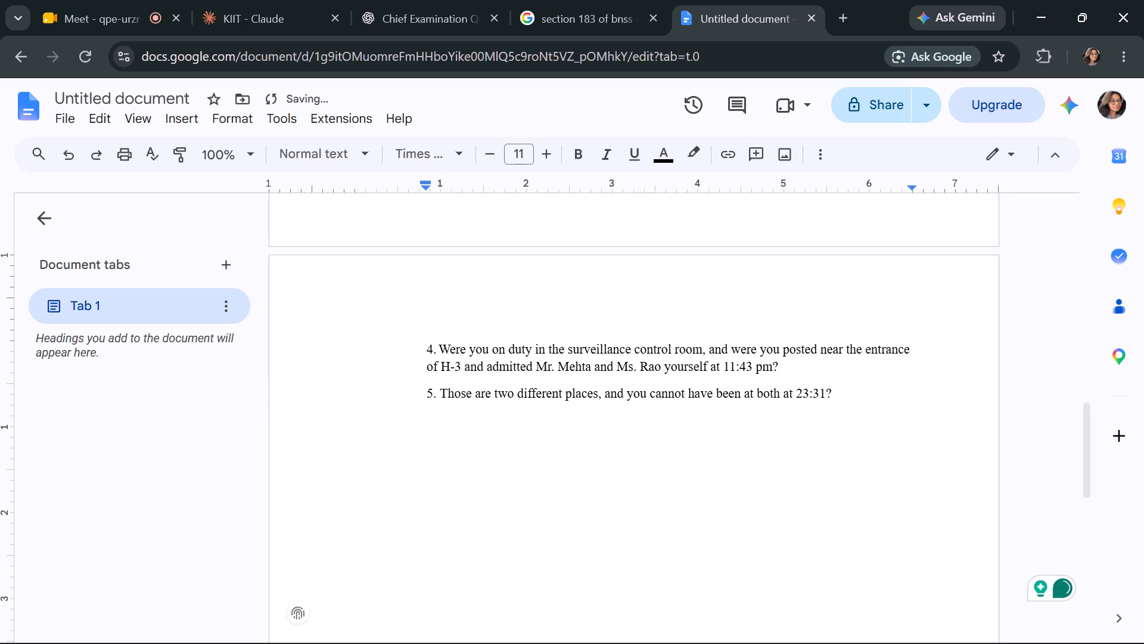
key(Return)
text(6.)
key(space)
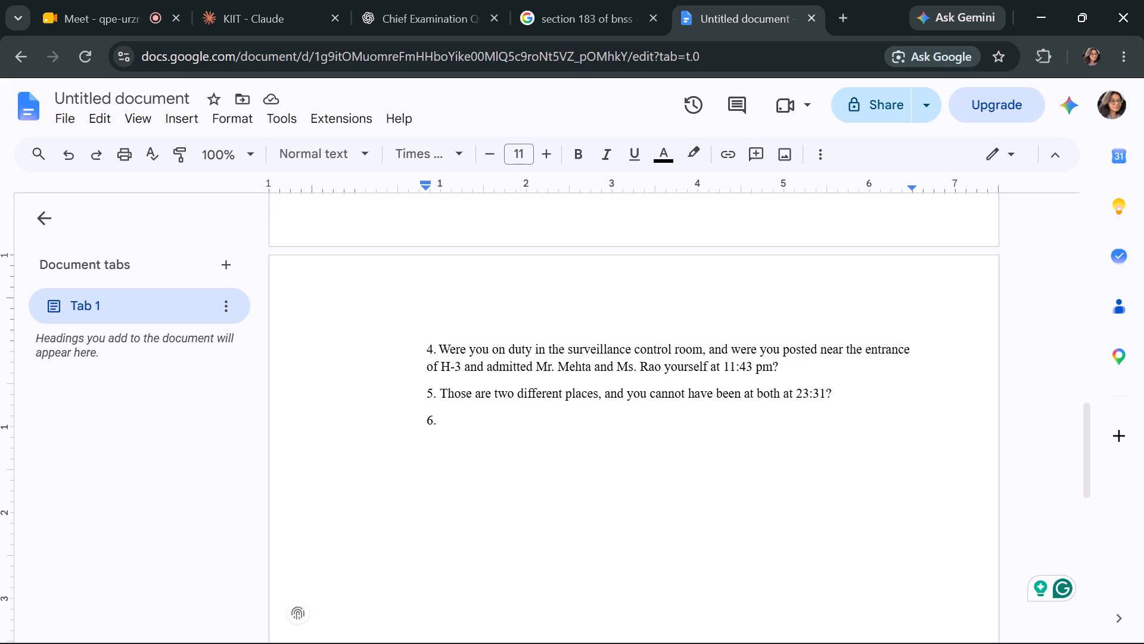
key(alt+Tab)
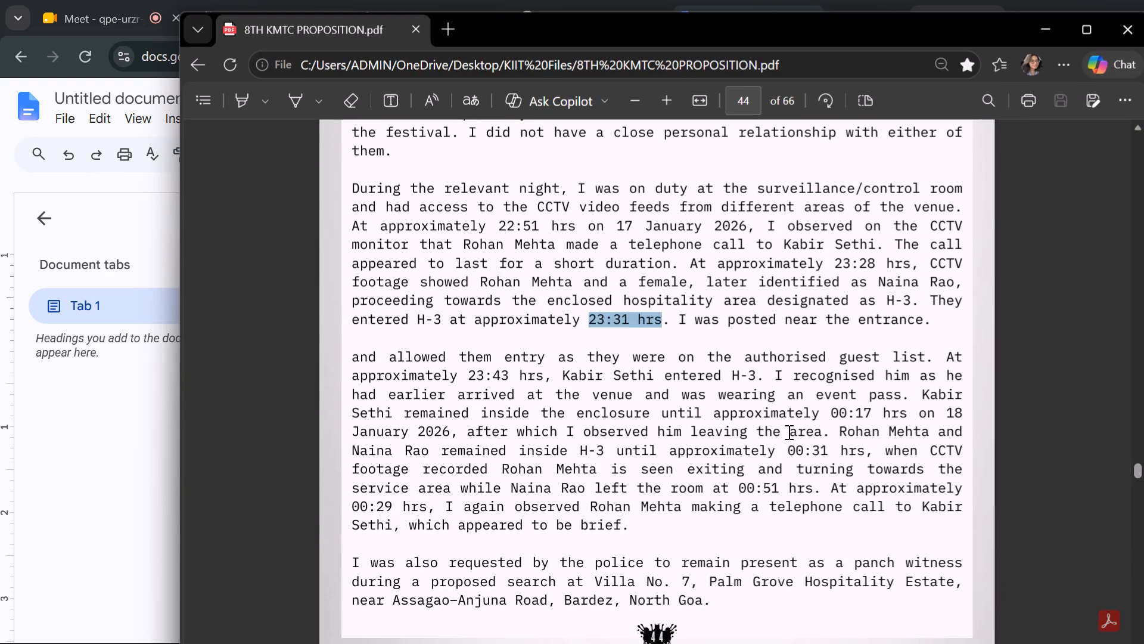
click(929, 374)
scroll(929, 374, up, 1)
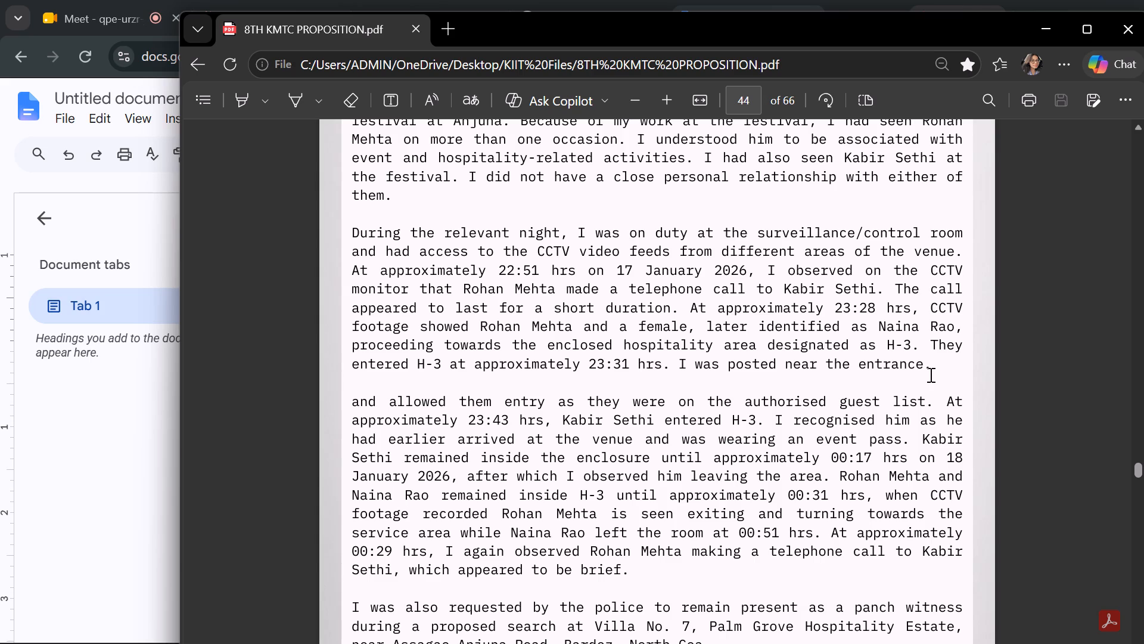
Back in the Google Docs question list, correct the time in question 4 to 11:31 pm, then place the cursor at empty question 6.
click(1044, 27)
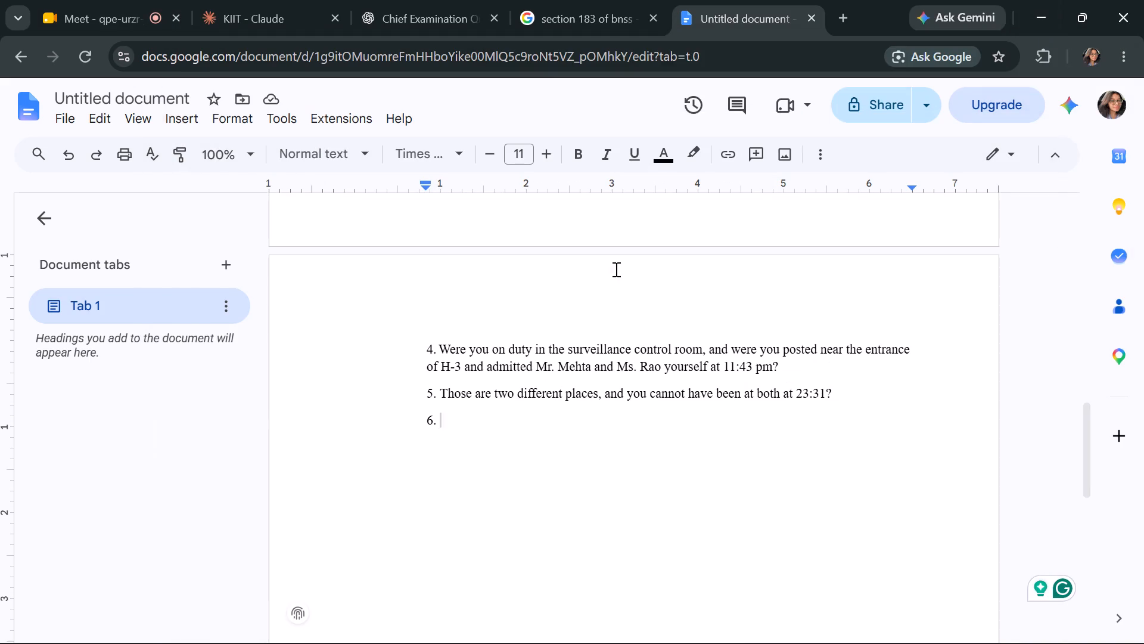
click(751, 367)
key(BackSpace)
key(BackSpace)
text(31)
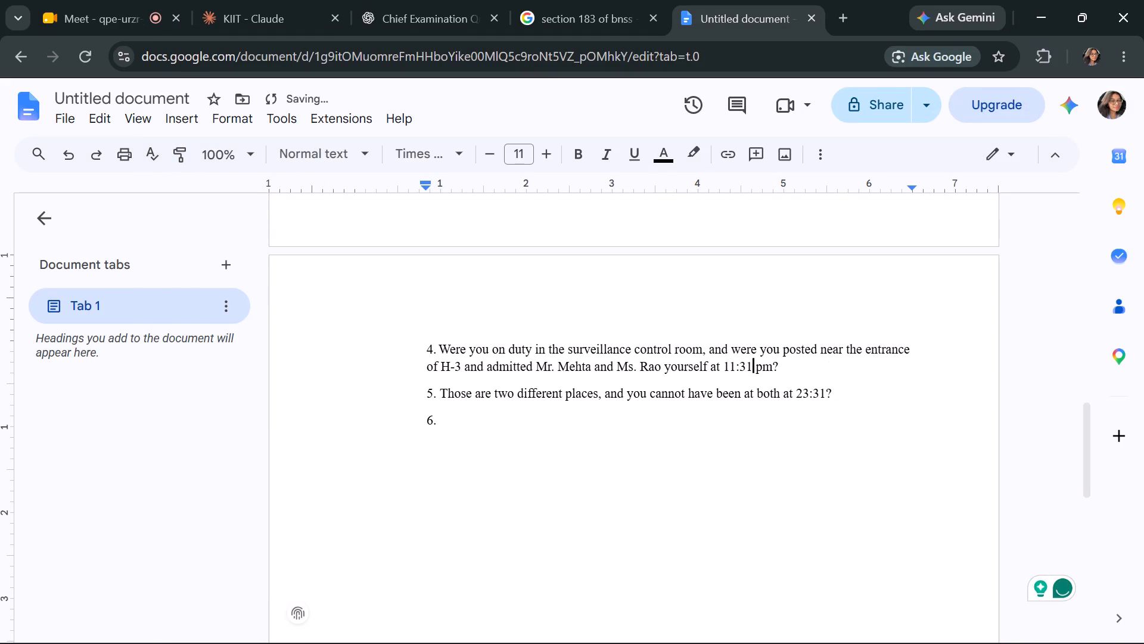
click(455, 411)
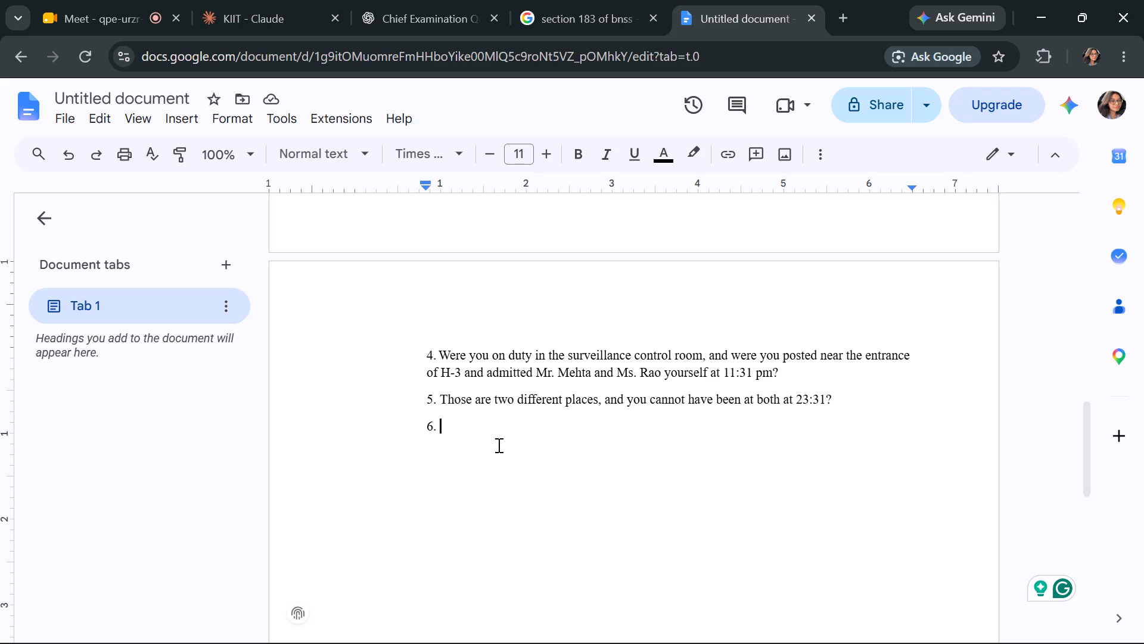
Begin question 6 with the text "You say that you observed Mr. Mehta".
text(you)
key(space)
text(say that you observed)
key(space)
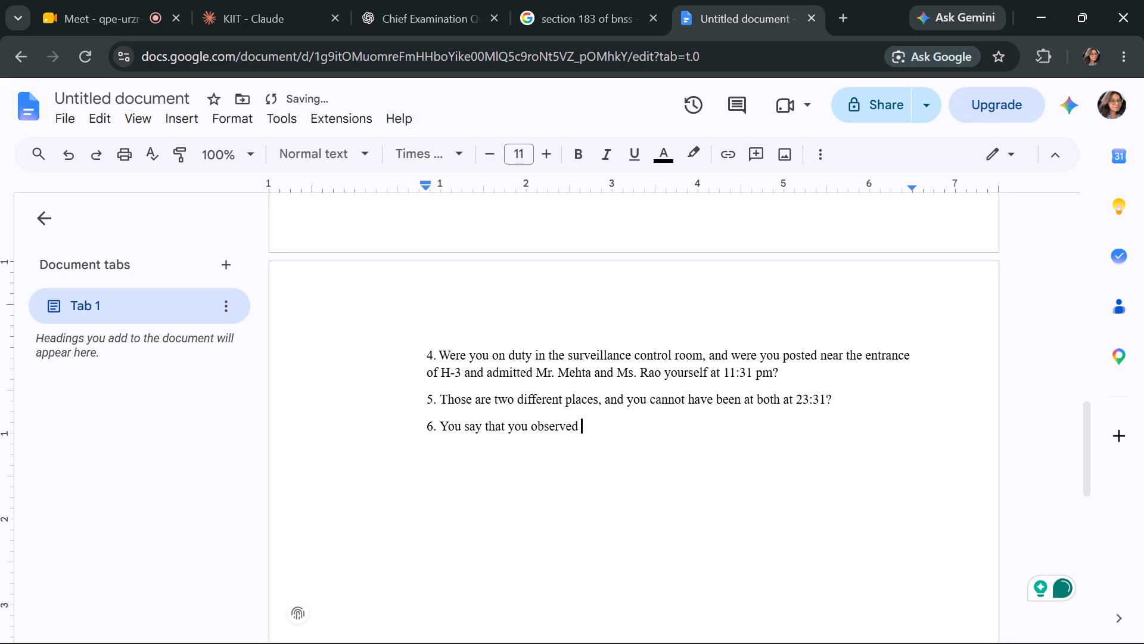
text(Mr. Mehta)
Insert "on the CCTV monitor that" before "Mr. Mehta" in question 6.
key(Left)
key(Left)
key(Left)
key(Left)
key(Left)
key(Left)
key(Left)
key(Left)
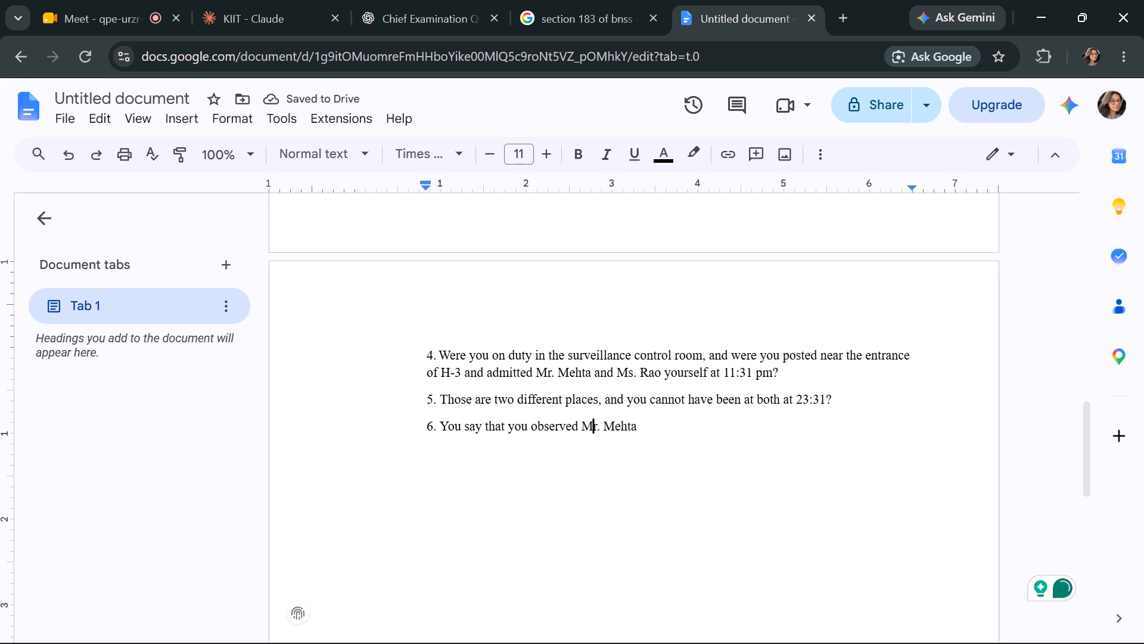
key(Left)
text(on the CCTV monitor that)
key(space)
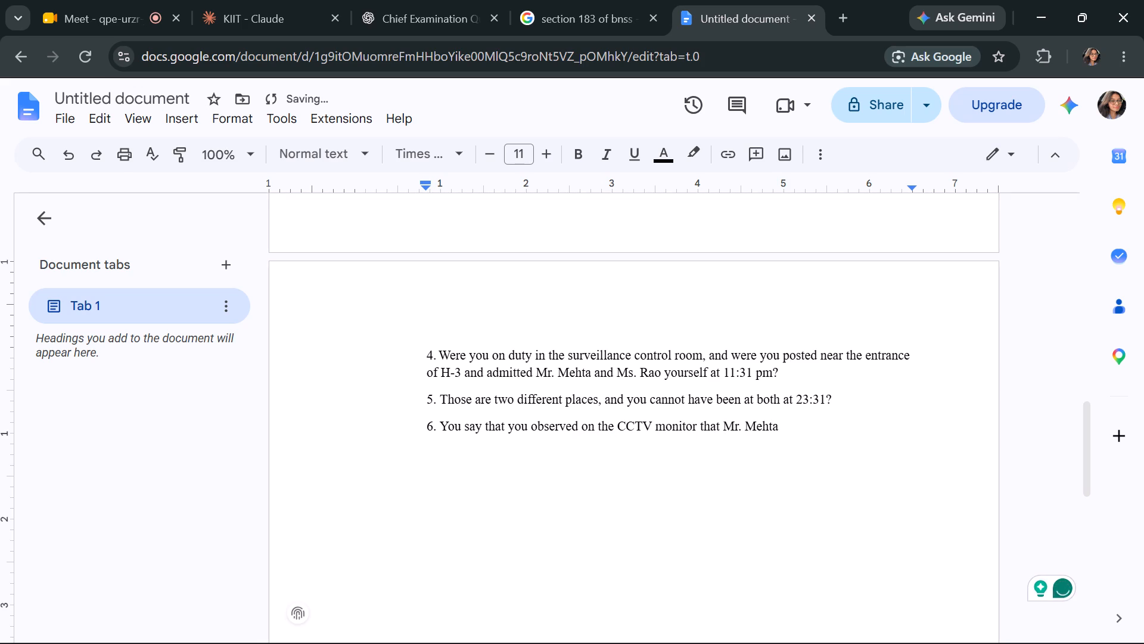
Complete question 6 after "Mr. Mehta" with "made a call to Mr. Sethi? Yes or no?".
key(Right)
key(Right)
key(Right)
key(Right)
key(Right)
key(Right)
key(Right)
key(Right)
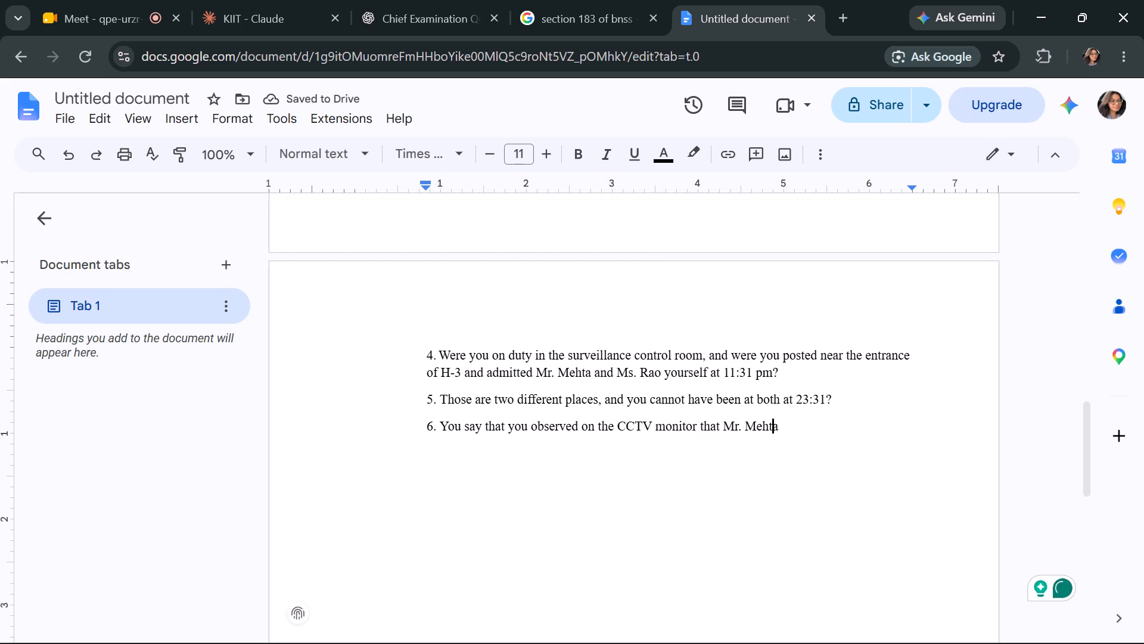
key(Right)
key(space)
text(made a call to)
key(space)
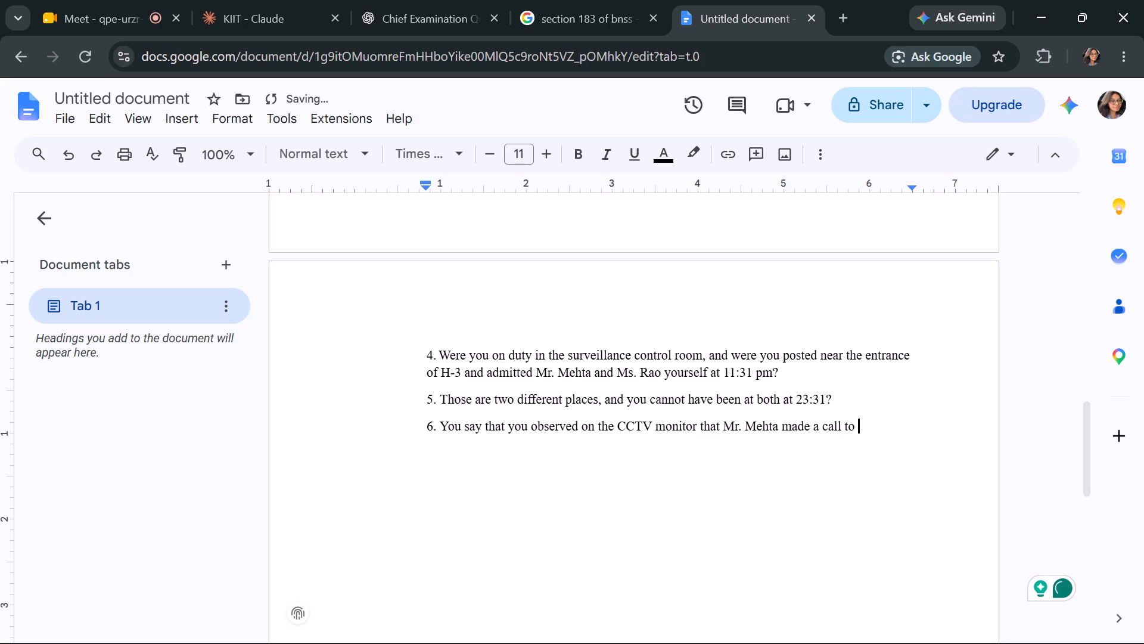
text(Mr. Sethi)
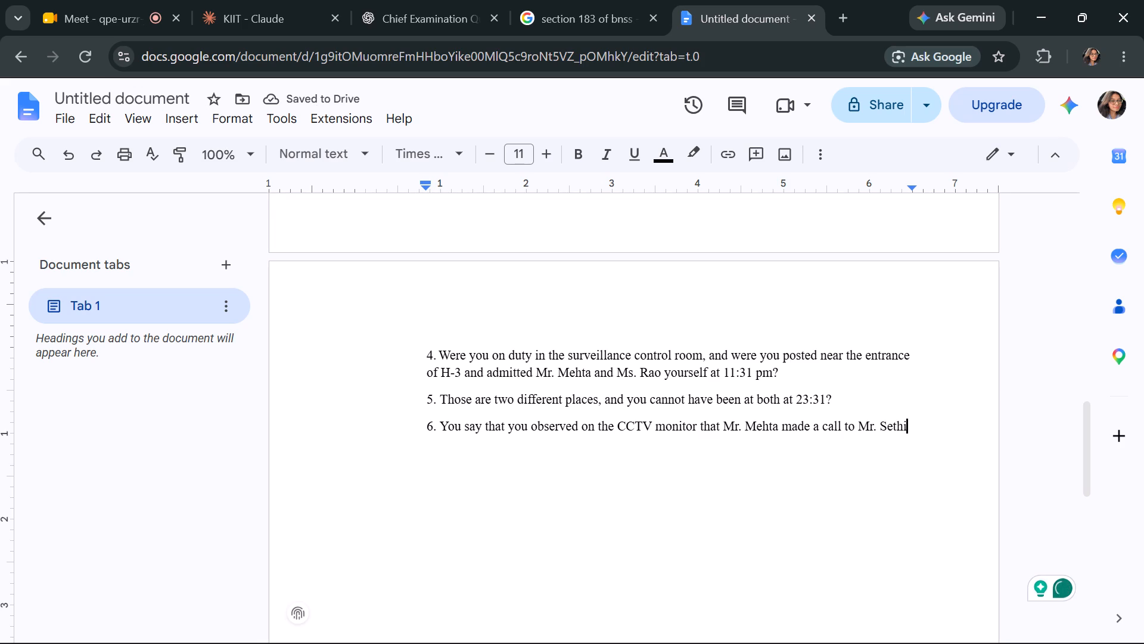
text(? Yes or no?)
Start question 7 on a new line below question 6.
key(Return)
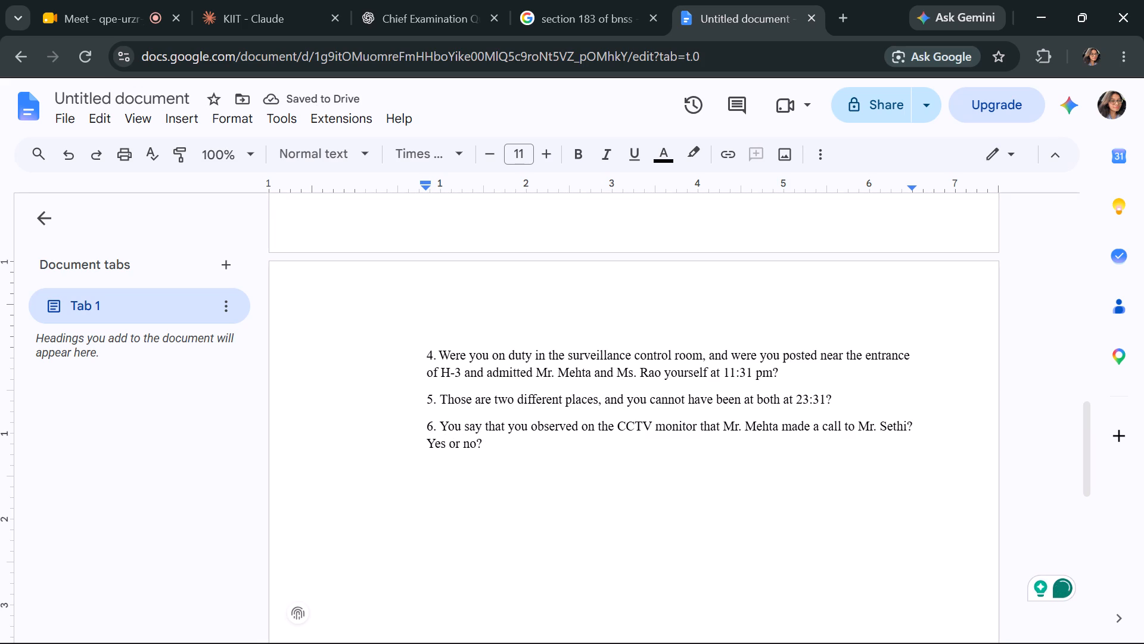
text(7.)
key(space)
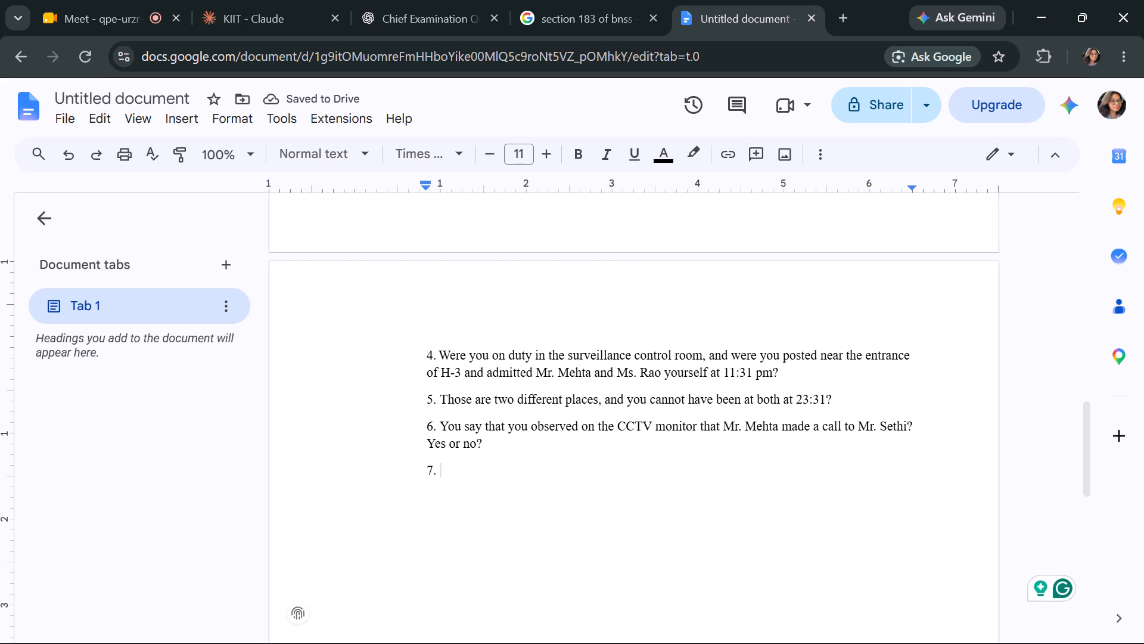
Begin question 7 with "Did you overhear".
text(didi)
key(BackSpace)
key(space)
text(you)
key(space)
text(overhear)
key(space)
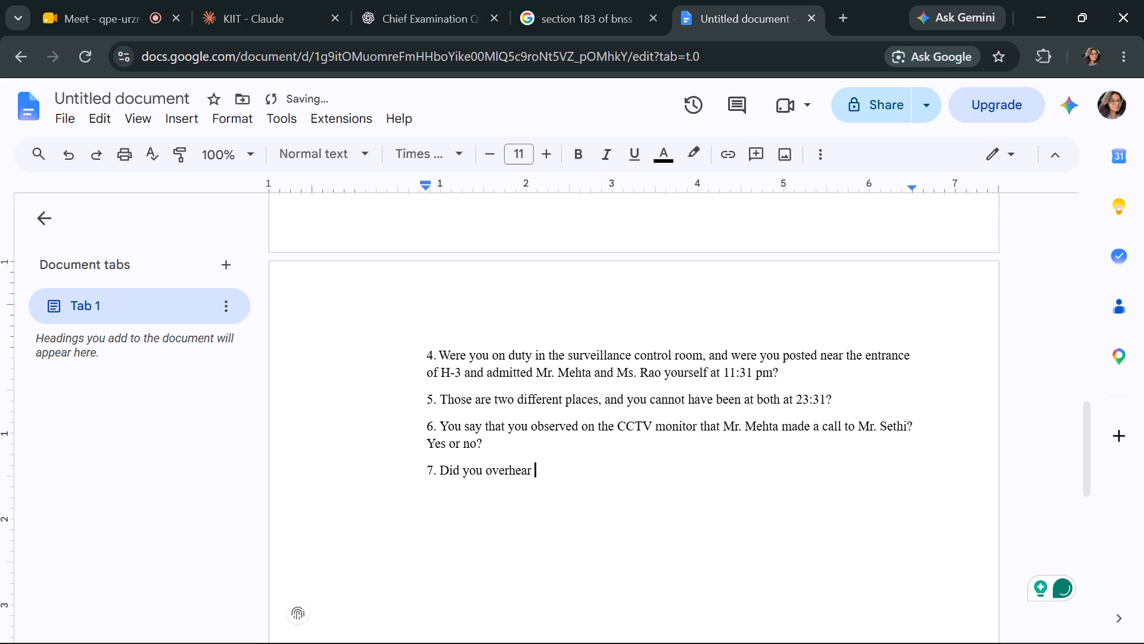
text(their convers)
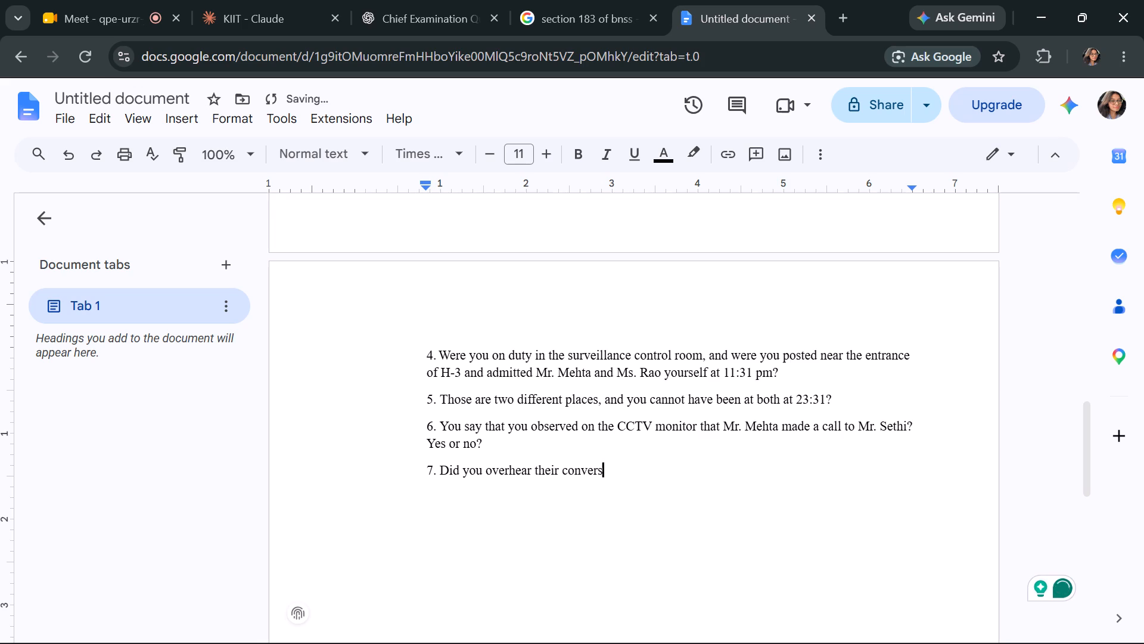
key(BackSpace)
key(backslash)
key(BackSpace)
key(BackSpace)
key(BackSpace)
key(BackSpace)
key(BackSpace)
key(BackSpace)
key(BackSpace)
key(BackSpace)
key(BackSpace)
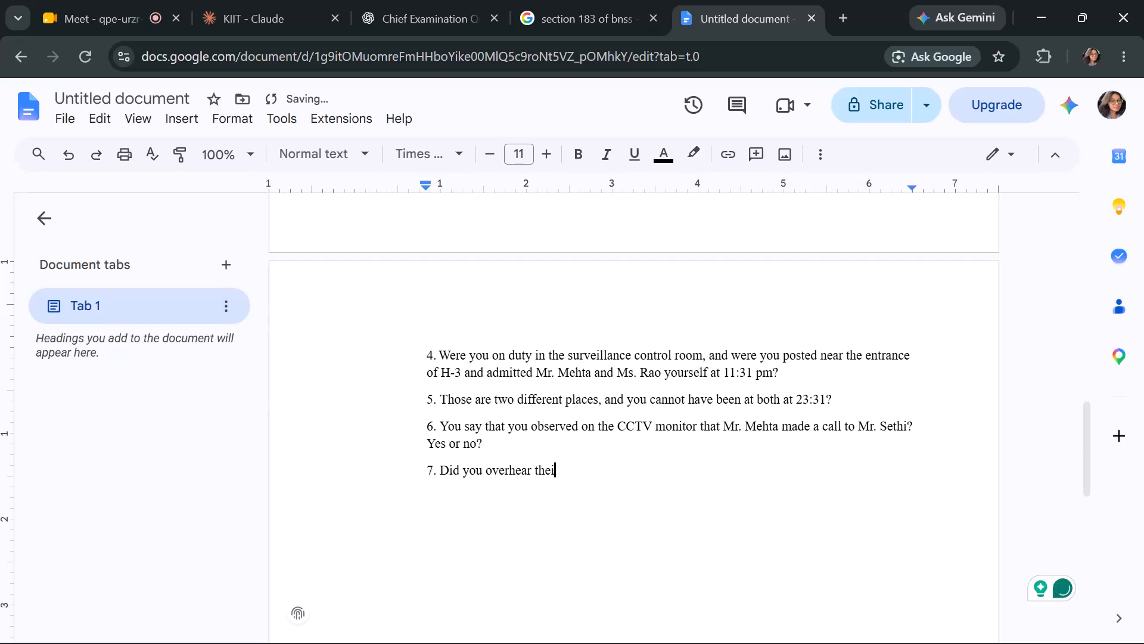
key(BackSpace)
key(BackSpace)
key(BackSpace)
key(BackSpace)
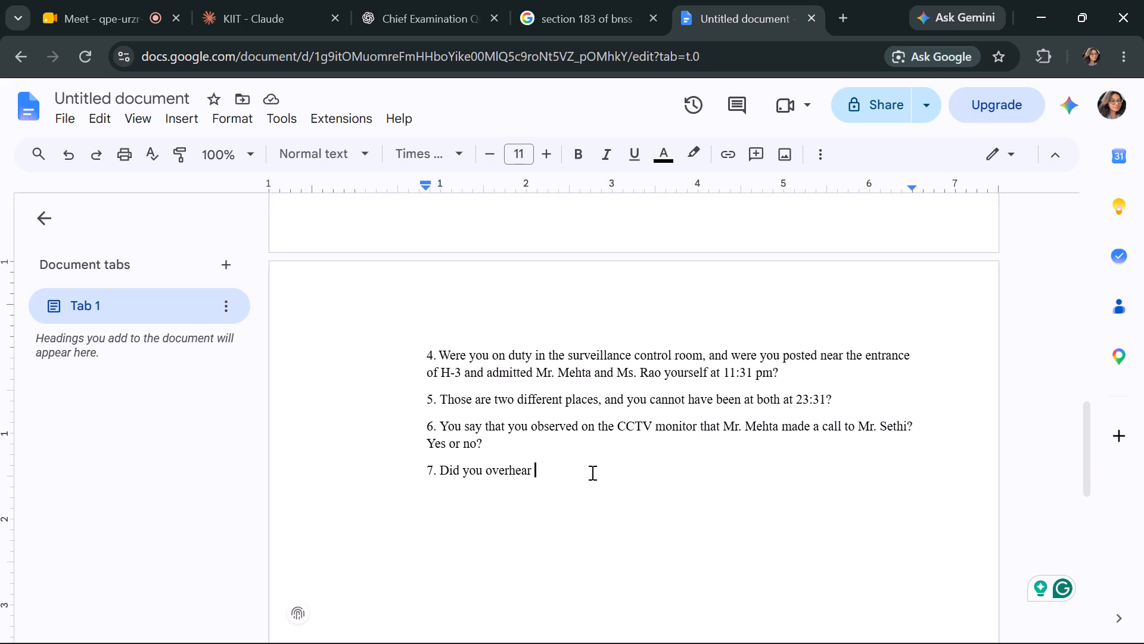
Review PW-3's statement in the proposition PDF for where the witness was on duty and when H-3 was entered.
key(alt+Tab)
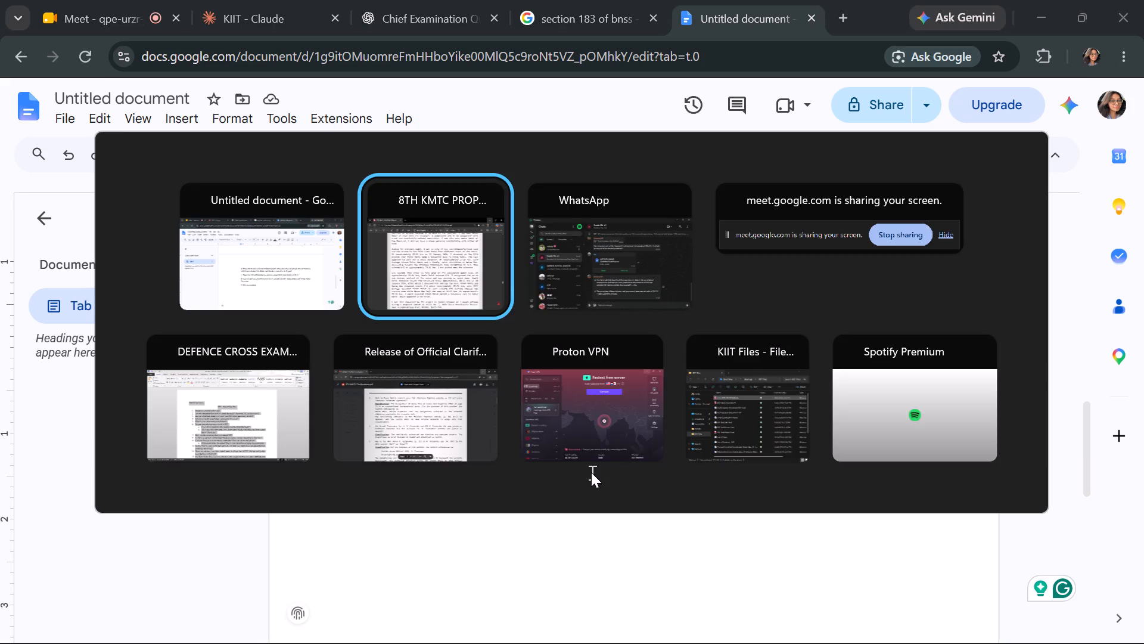
scroll(746, 379, up, 1)
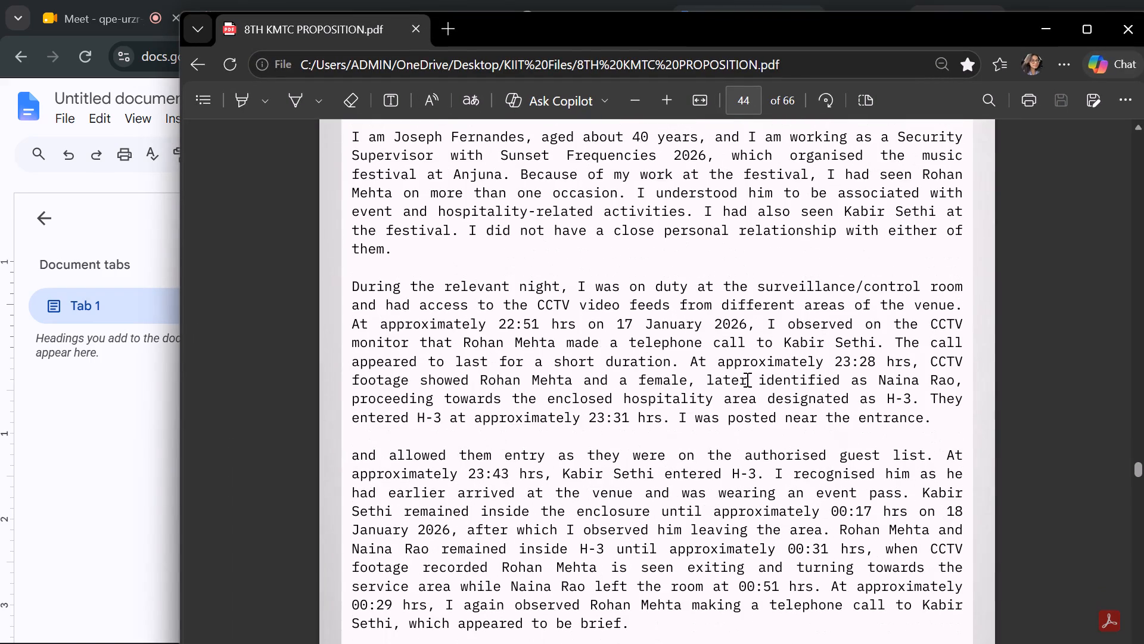
scroll(746, 379, down, 1)
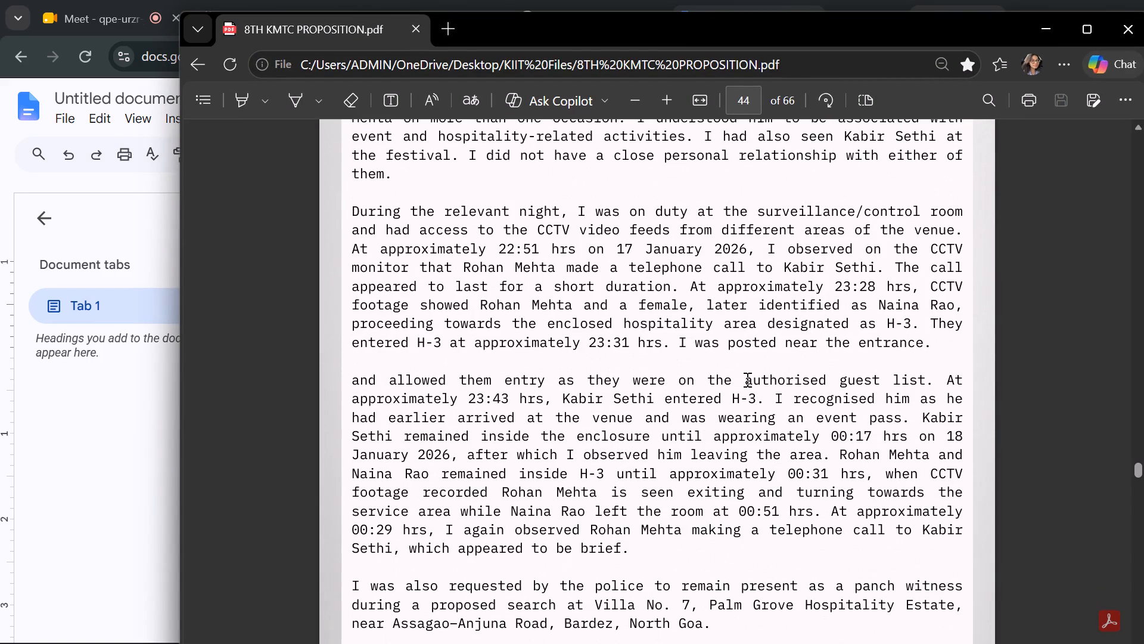
scroll(746, 379, down, 1)
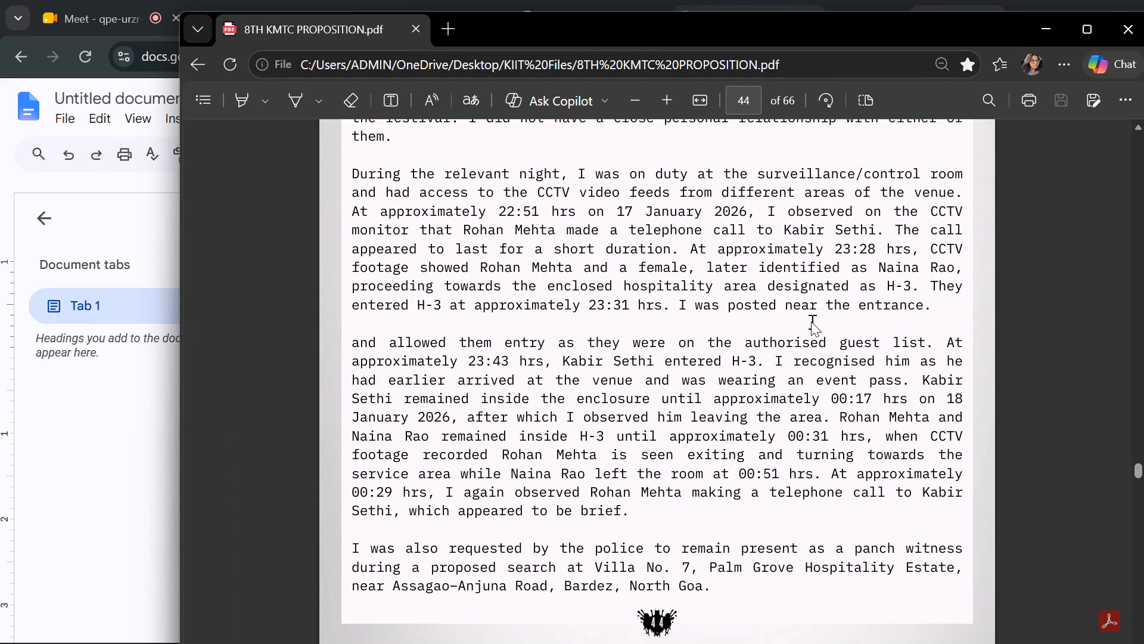
scroll(813, 411, down, 1)
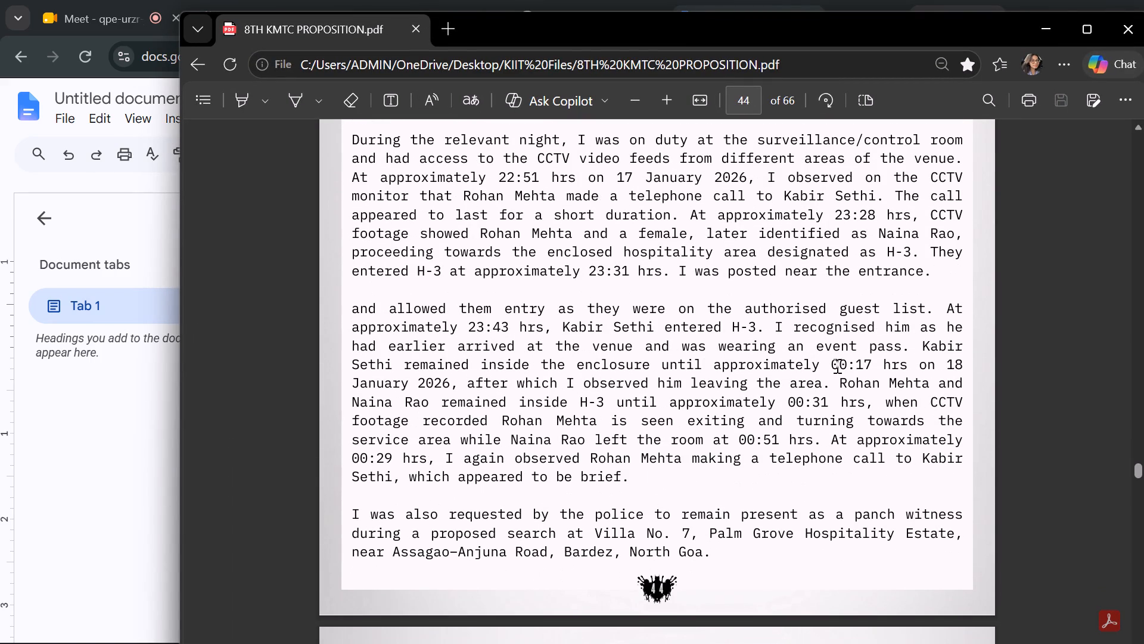
scroll(832, 402, up, 1)
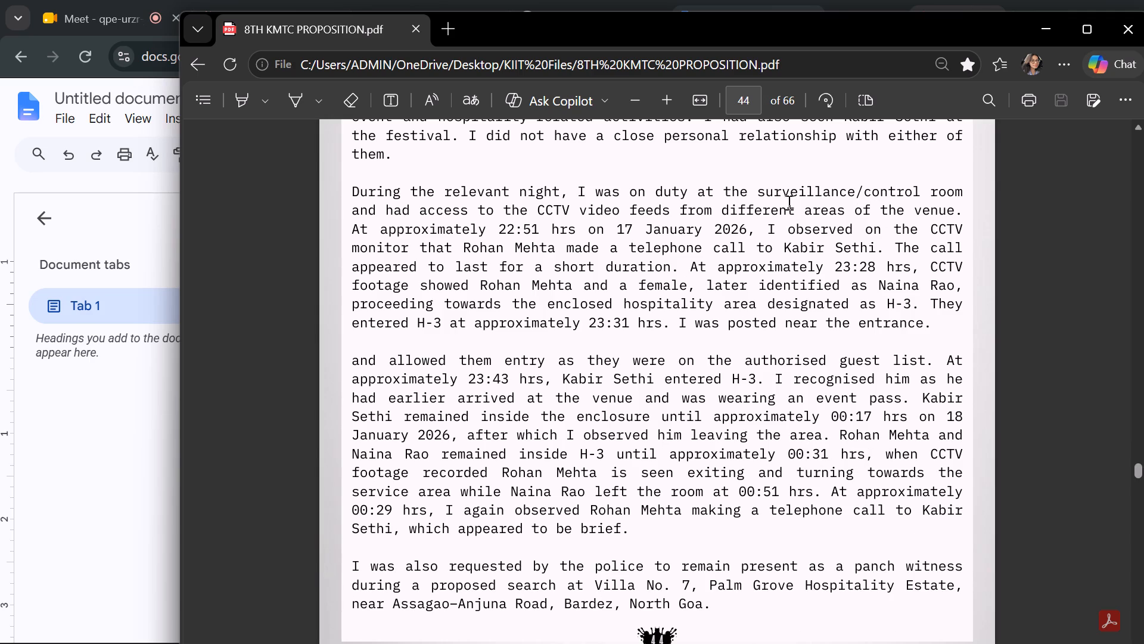
drag(759, 193, 969, 194)
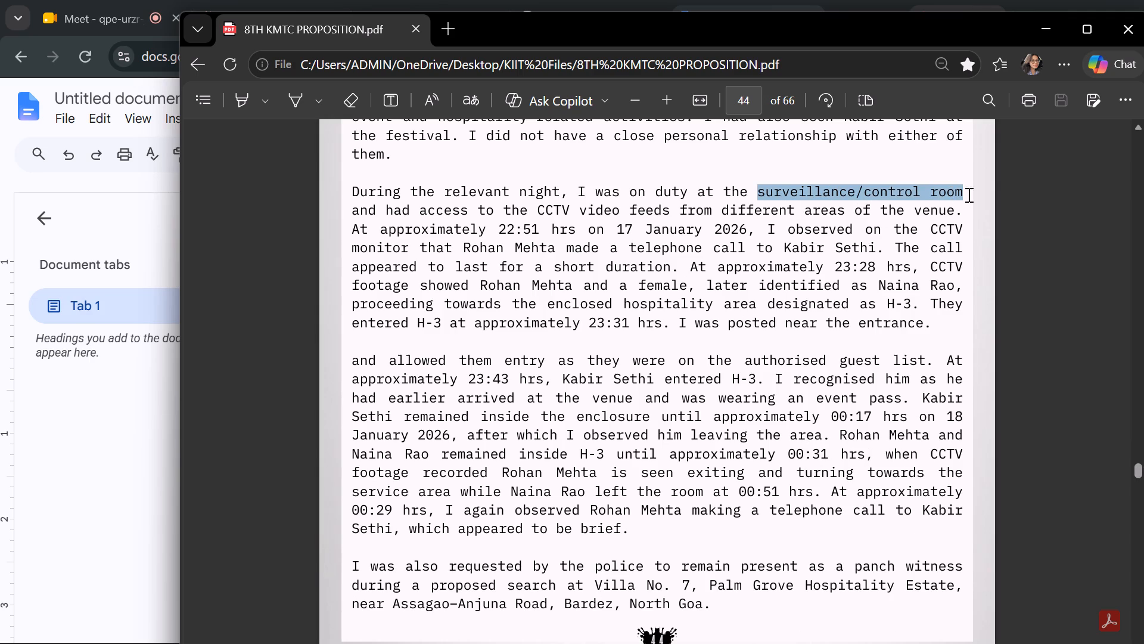
drag(969, 194, 969, 195)
drag(589, 325, 639, 330)
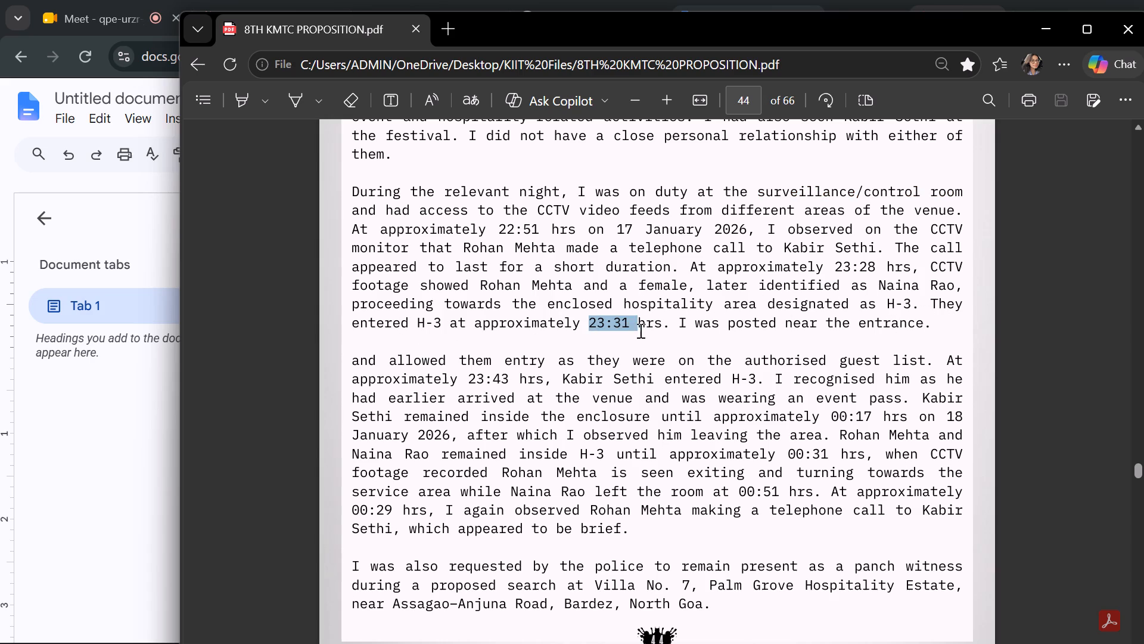
drag(639, 330, 664, 335)
click(664, 335)
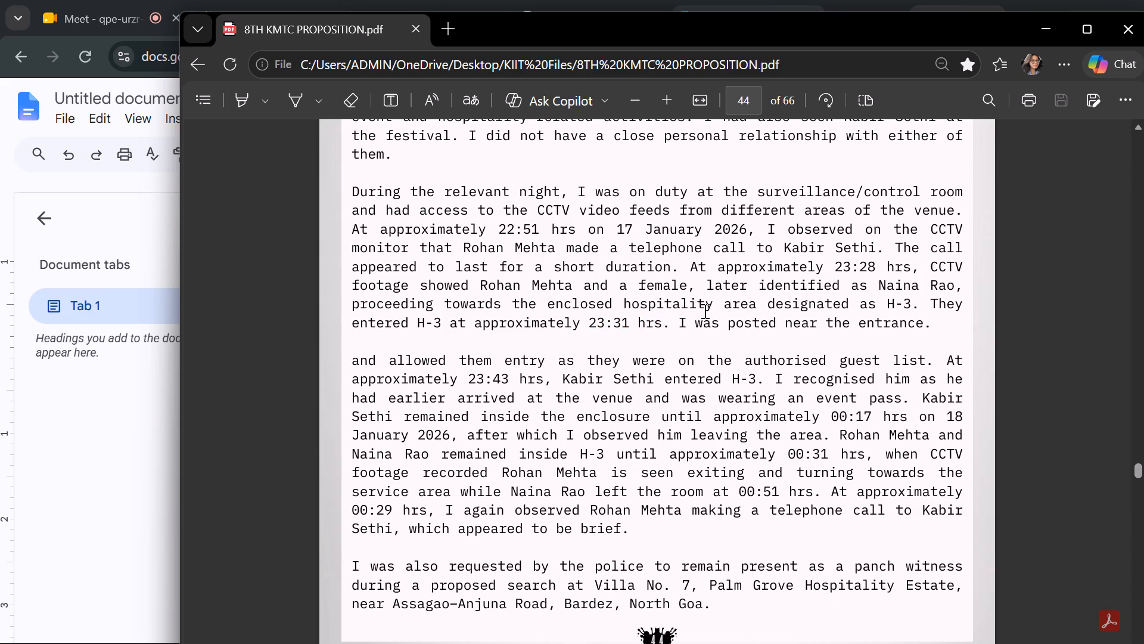
Check the times of Mr. Mehta's two telephone calls to Mr. Sethi in PW-3's statement, then return to the questions document.
scroll(845, 342, down, 1)
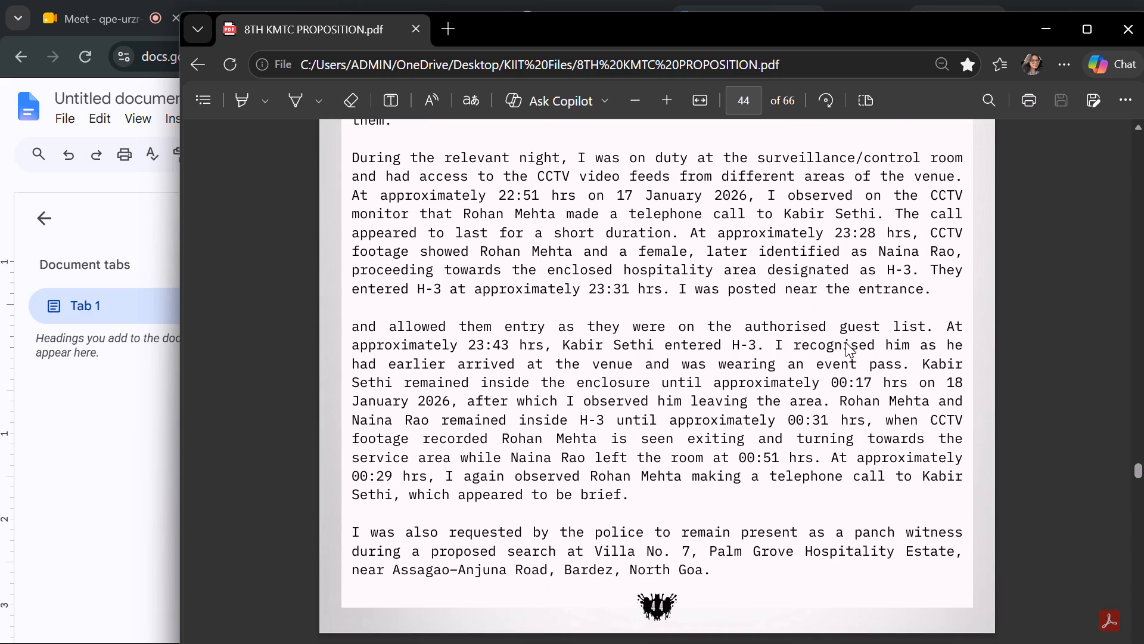
scroll(845, 342, down, 1)
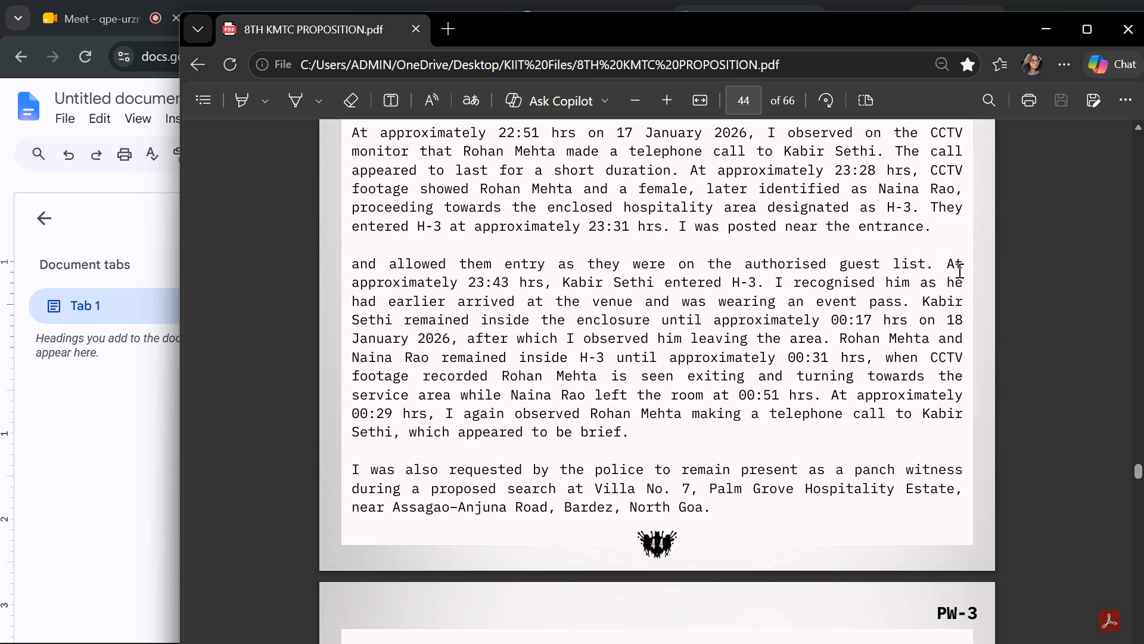
scroll(780, 370, down, 1)
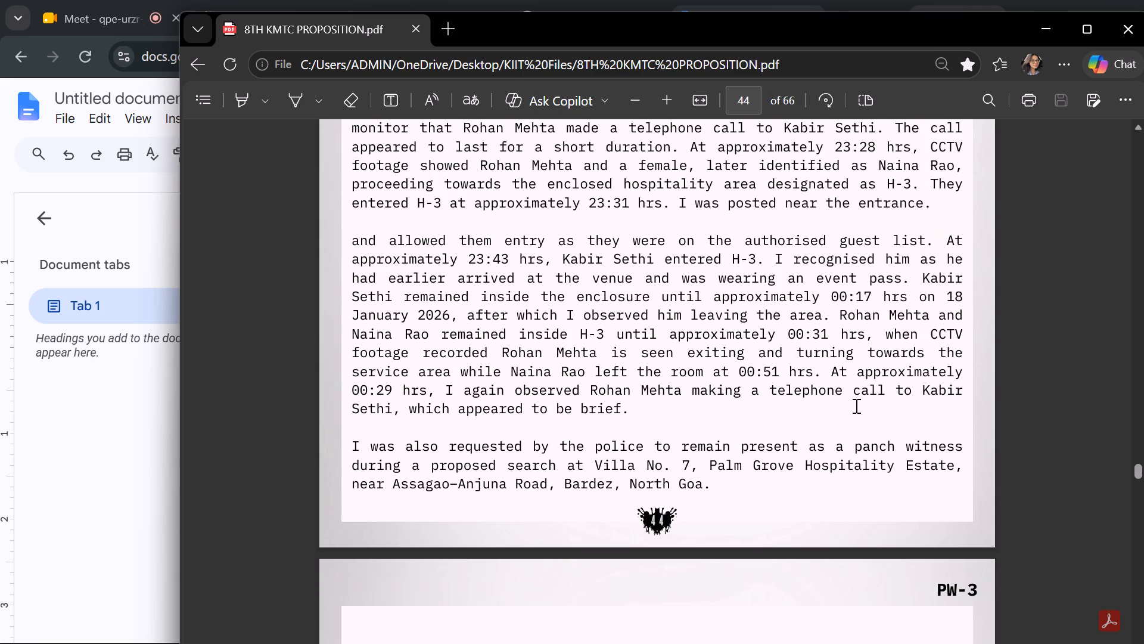
drag(352, 389, 428, 398)
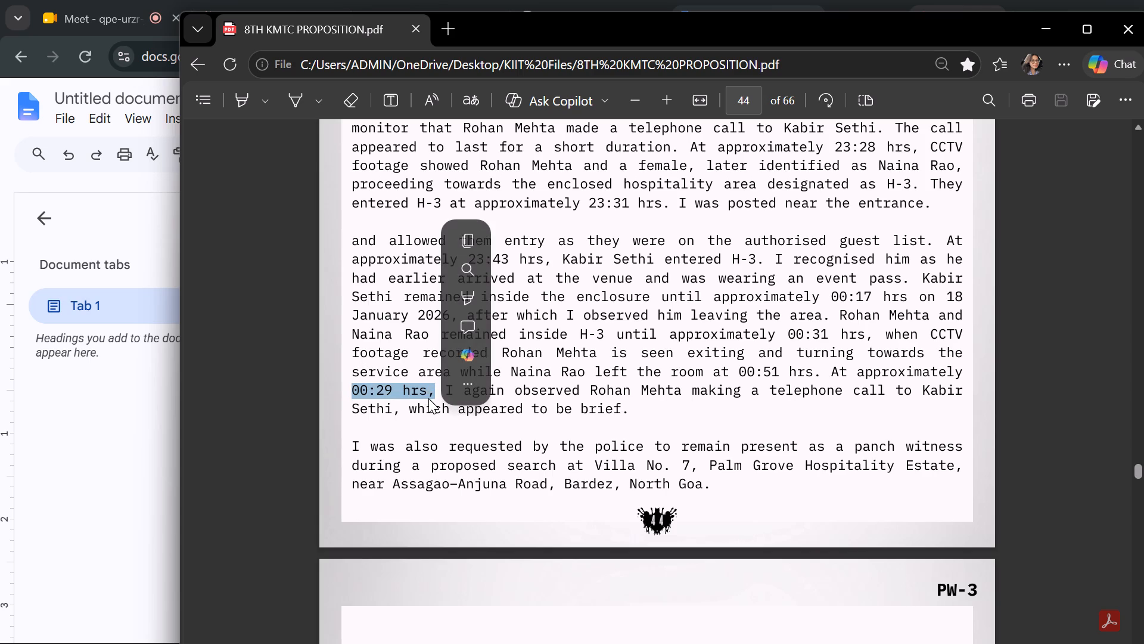
click(426, 425)
scroll(426, 425, up, 1)
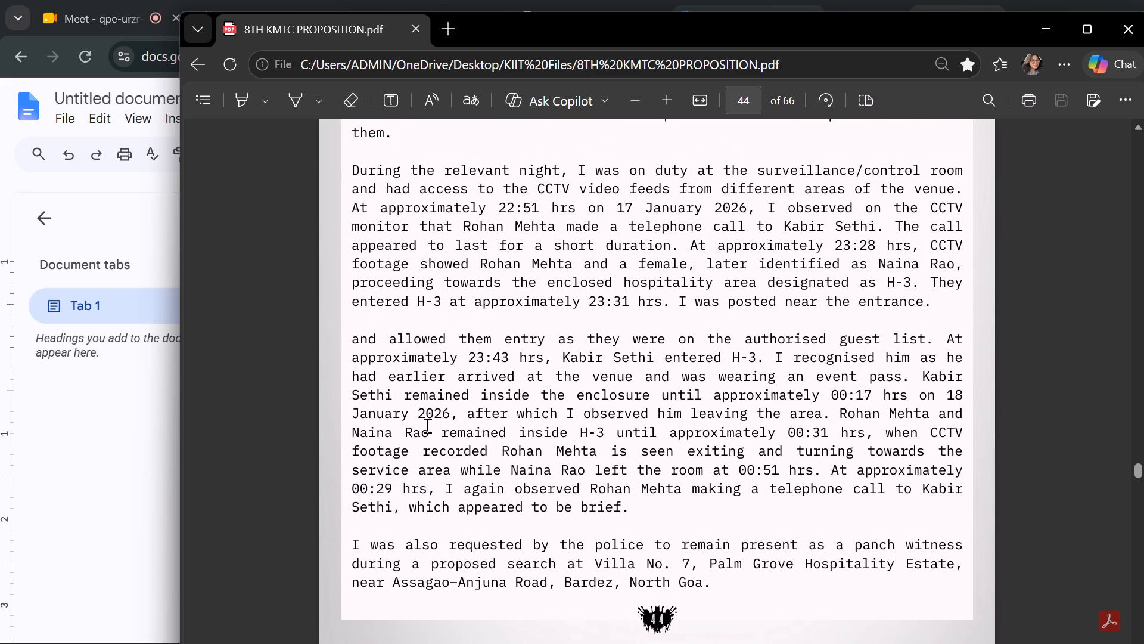
scroll(426, 425, up, 1)
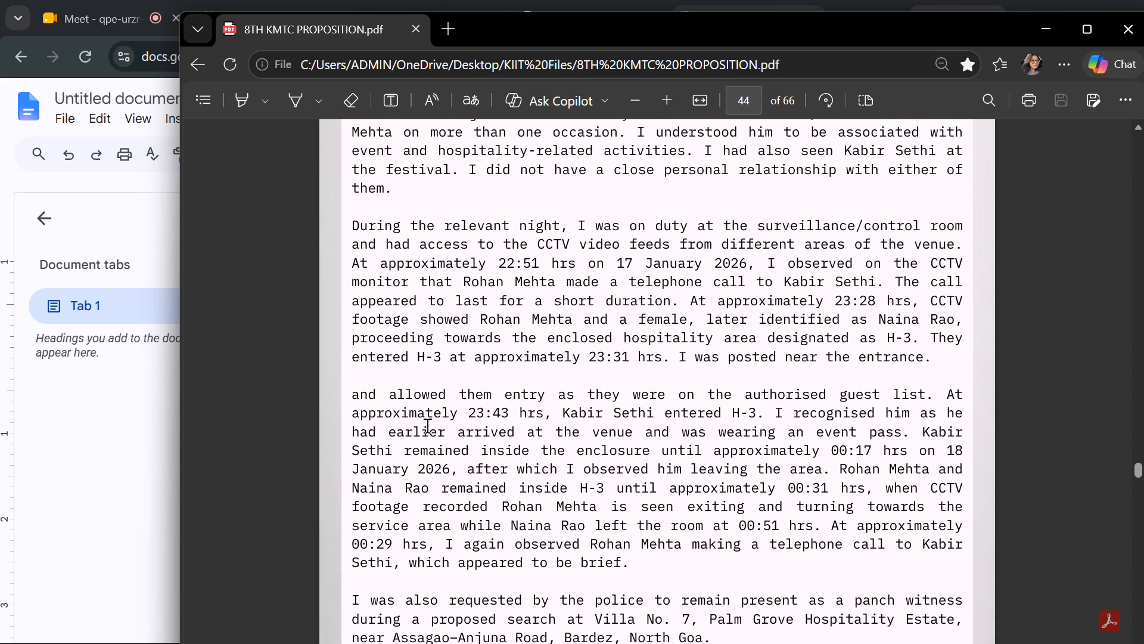
scroll(426, 425, up, 1)
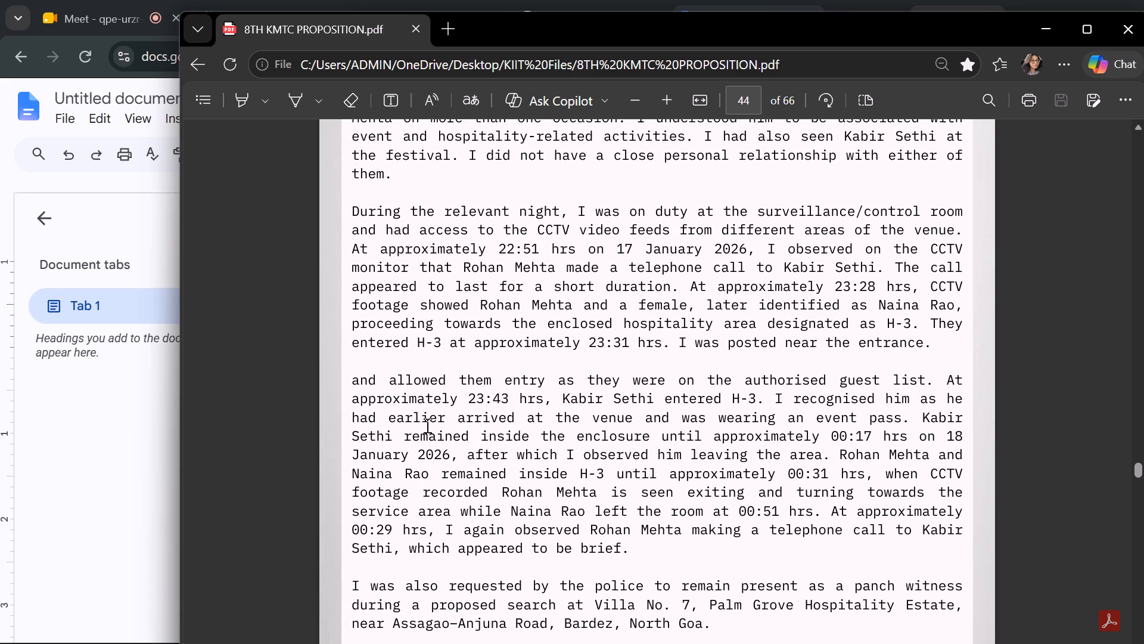
drag(500, 247, 547, 251)
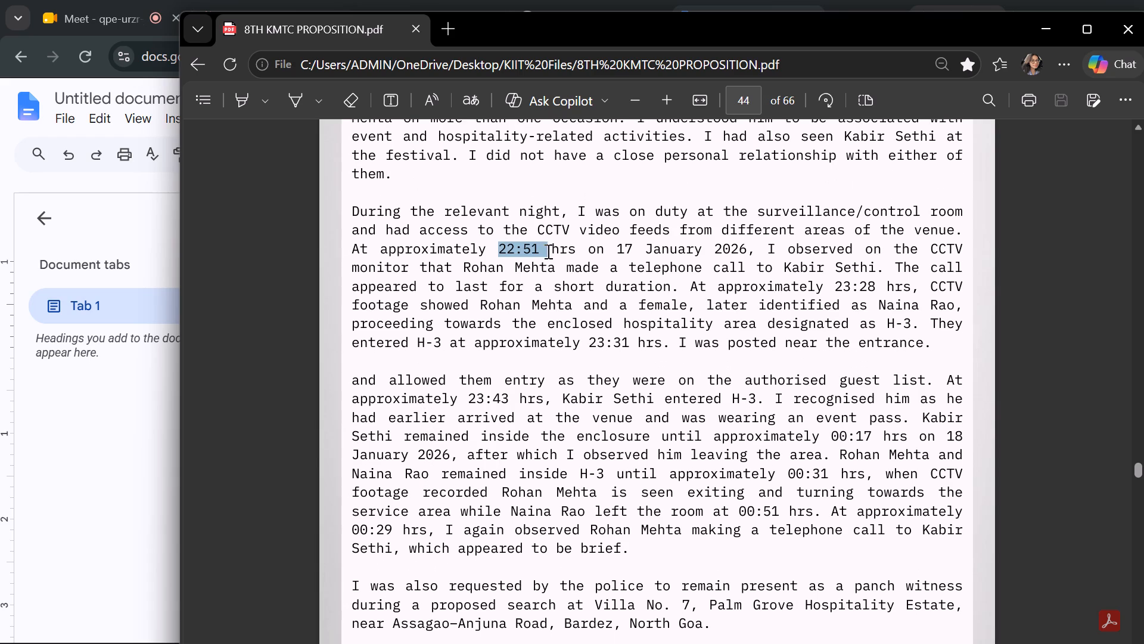
drag(547, 251, 571, 253)
drag(571, 253, 572, 253)
drag(572, 253, 576, 251)
drag(576, 251, 576, 249)
click(843, 228)
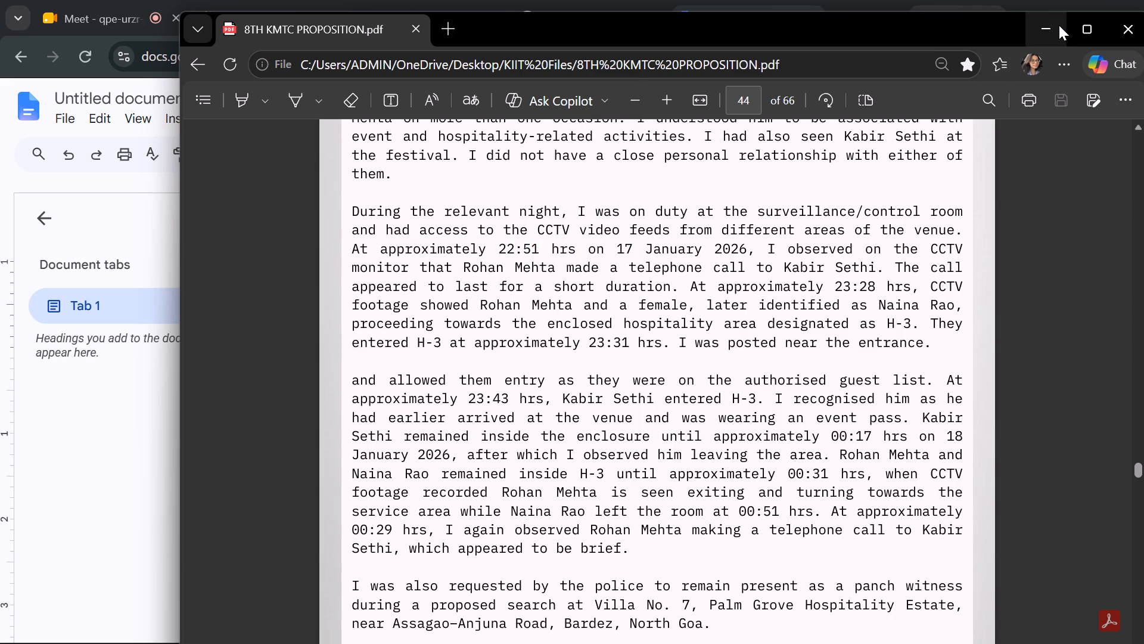
click(1059, 24)
Delete the opening words "Did you overhear" from question 7 in the Google Doc, keeping its number.
key(BackSpace)
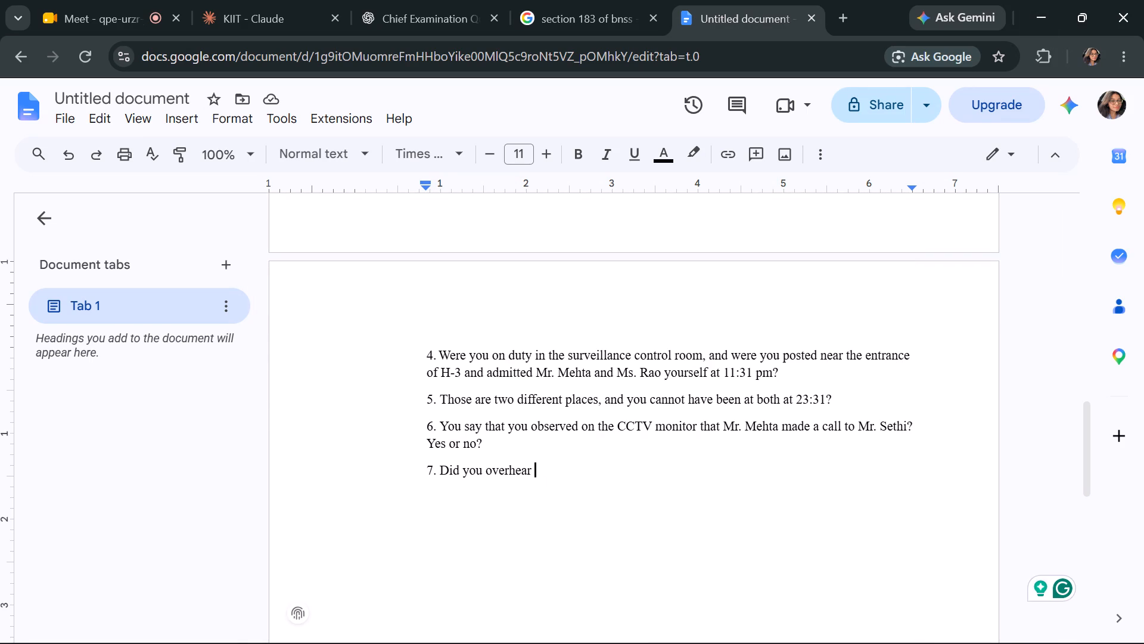
key(BackSpace)
key(BackSpace)
key(BackSpace)
key(BackSpace)
key(BackSpace)
key(BackSpace)
key(BackSpace)
key(BackSpace)
key(BackSpace)
key(BackSpace)
key(BackSpace)
key(BackSpace)
key(BackSpace)
key(BackSpace)
key(BackSpace)
key(BackSpace)
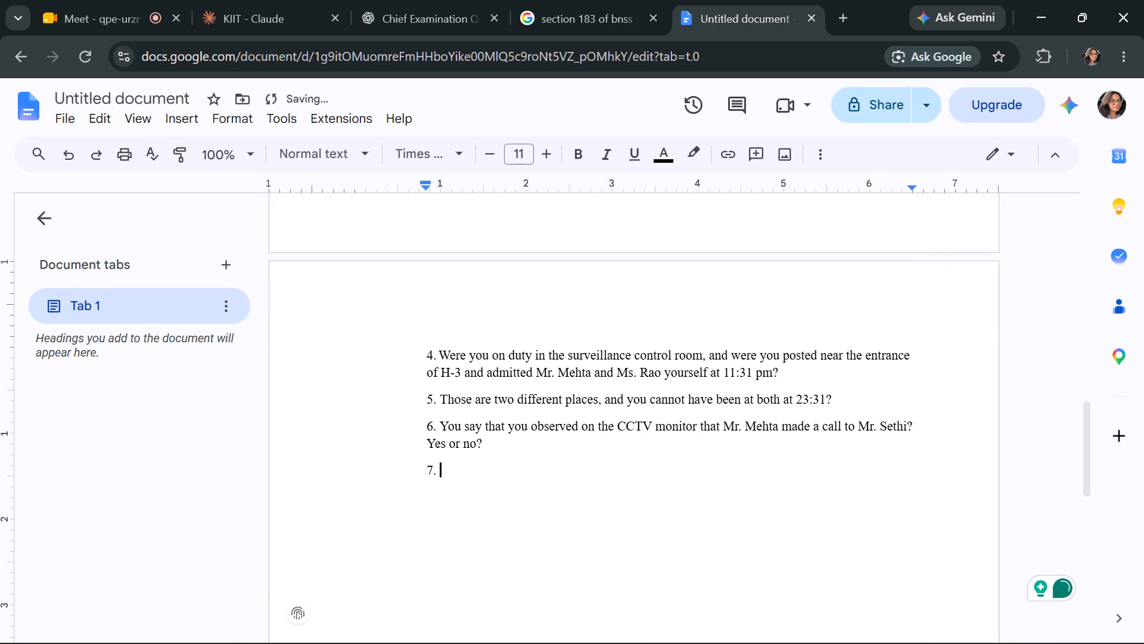
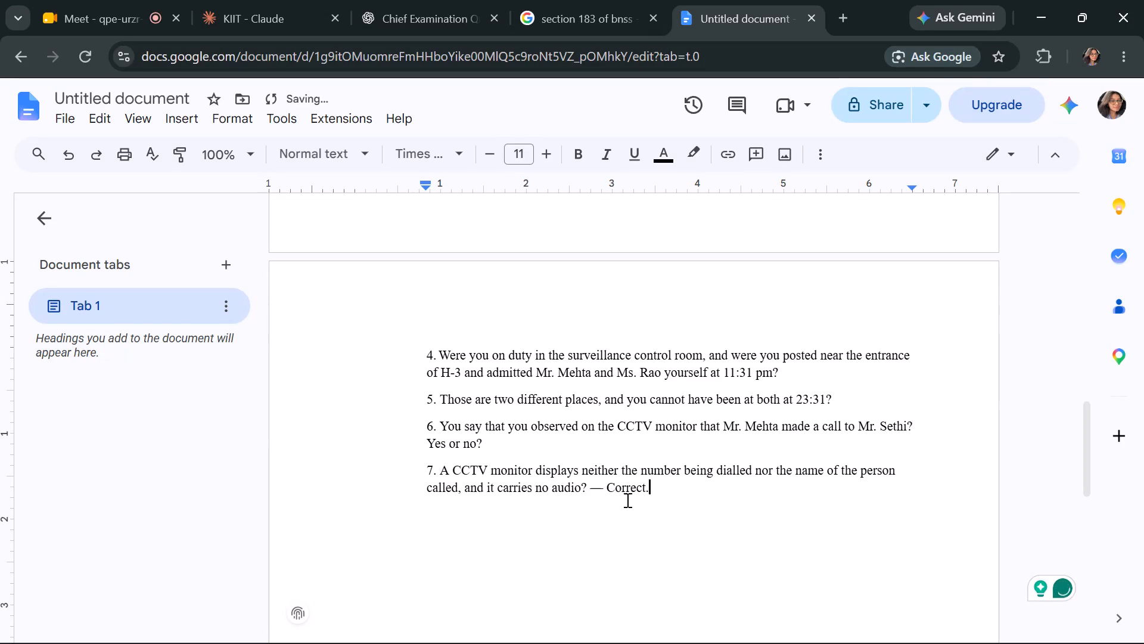
Replace the trailing "— Correct." in question 7 so that it ends with ", is that correct?".
scroll(639, 520, down, 2)
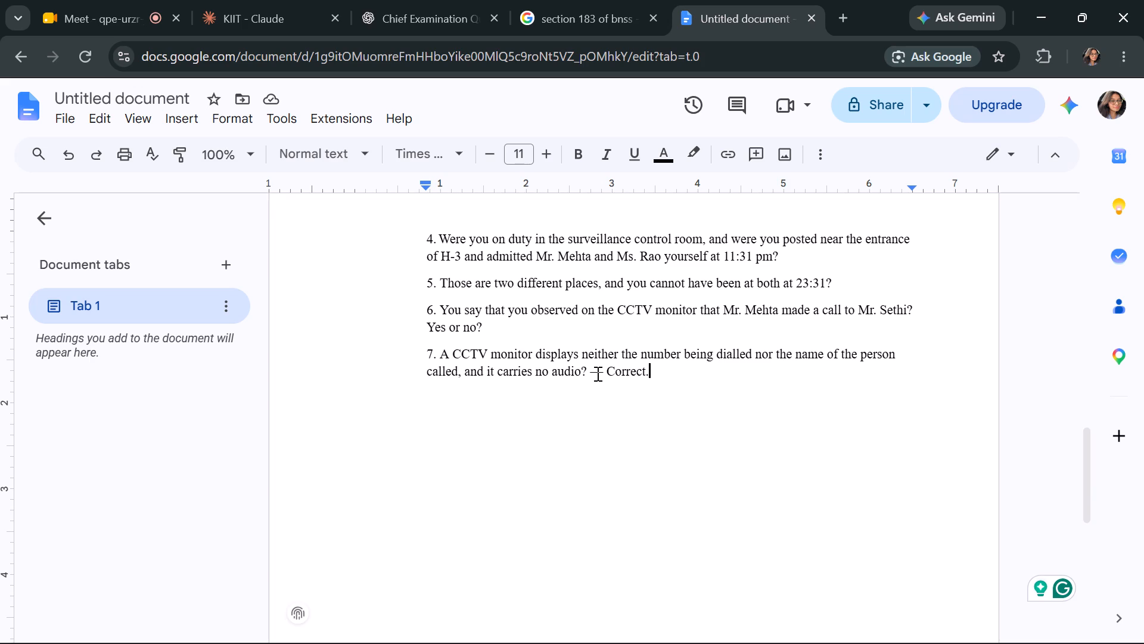
drag(589, 373, 641, 370)
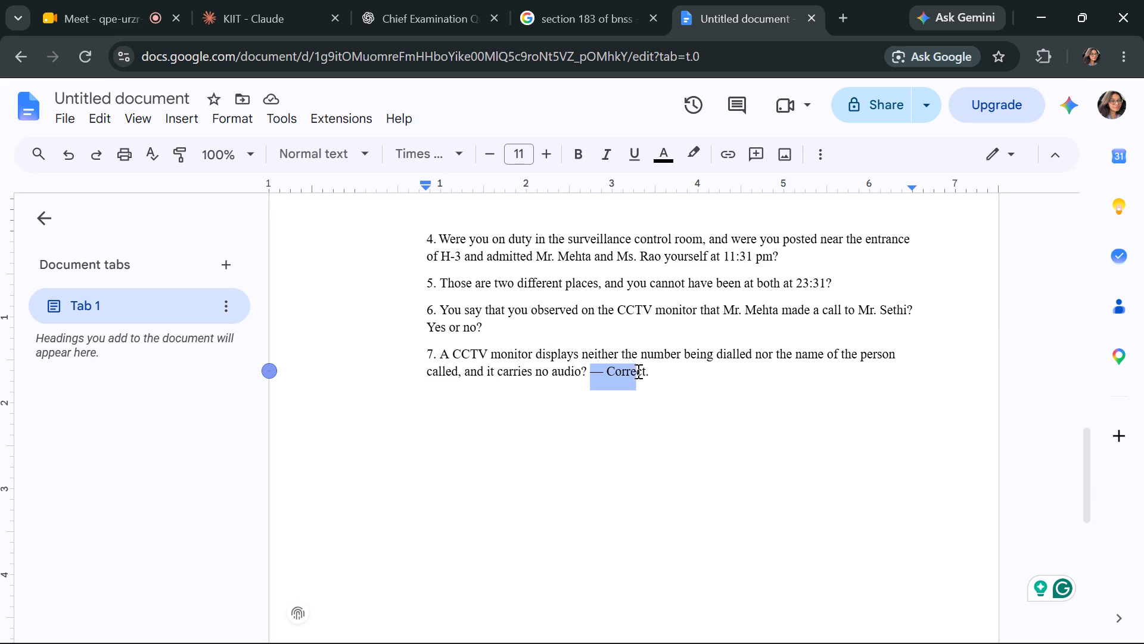
drag(641, 370, 655, 370)
key(BackSpace)
key(Left)
key(Left)
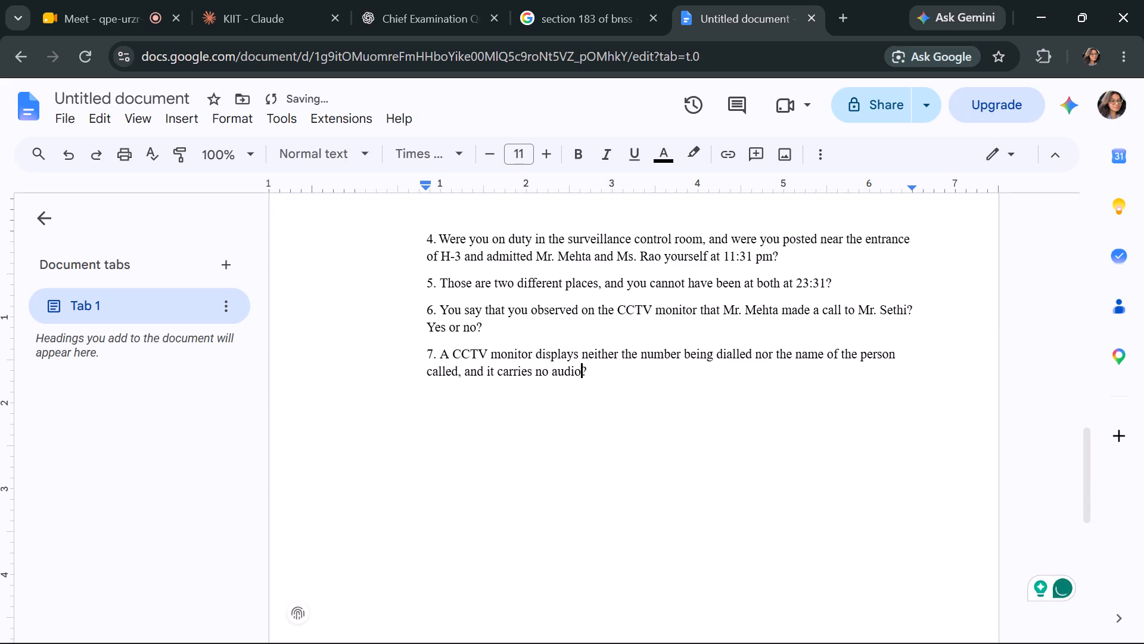
text(, is that correct)
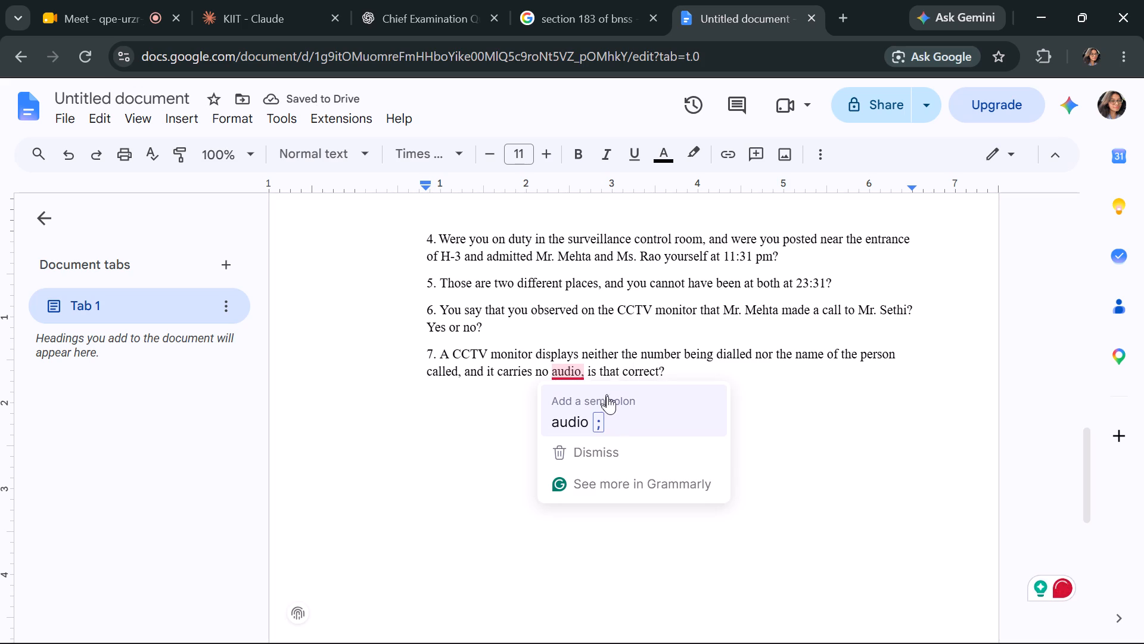
click(701, 377)
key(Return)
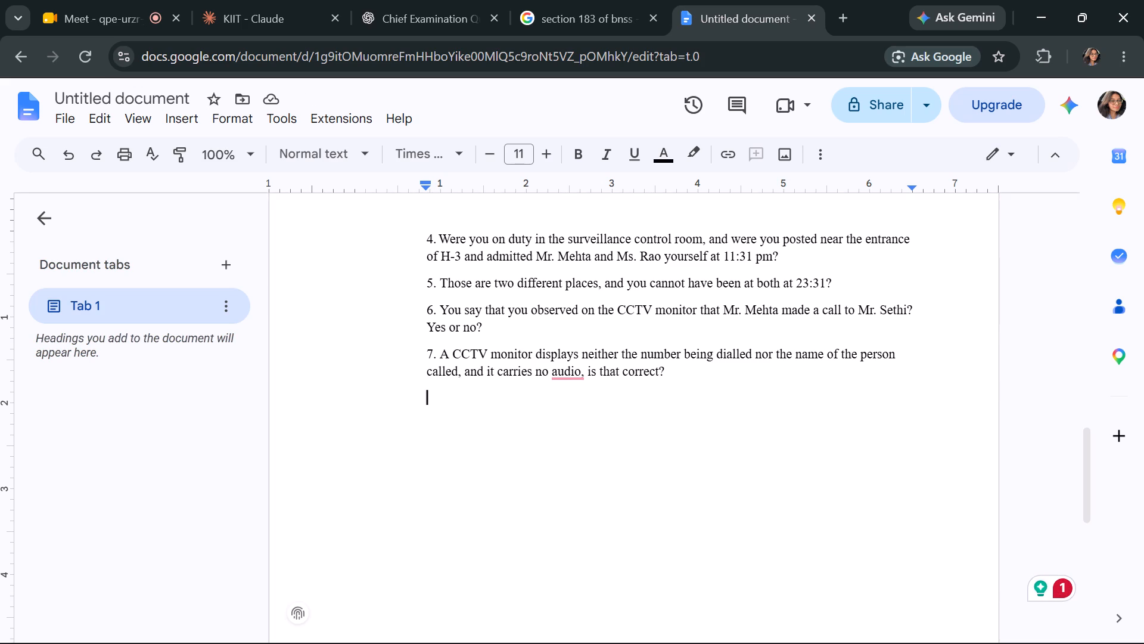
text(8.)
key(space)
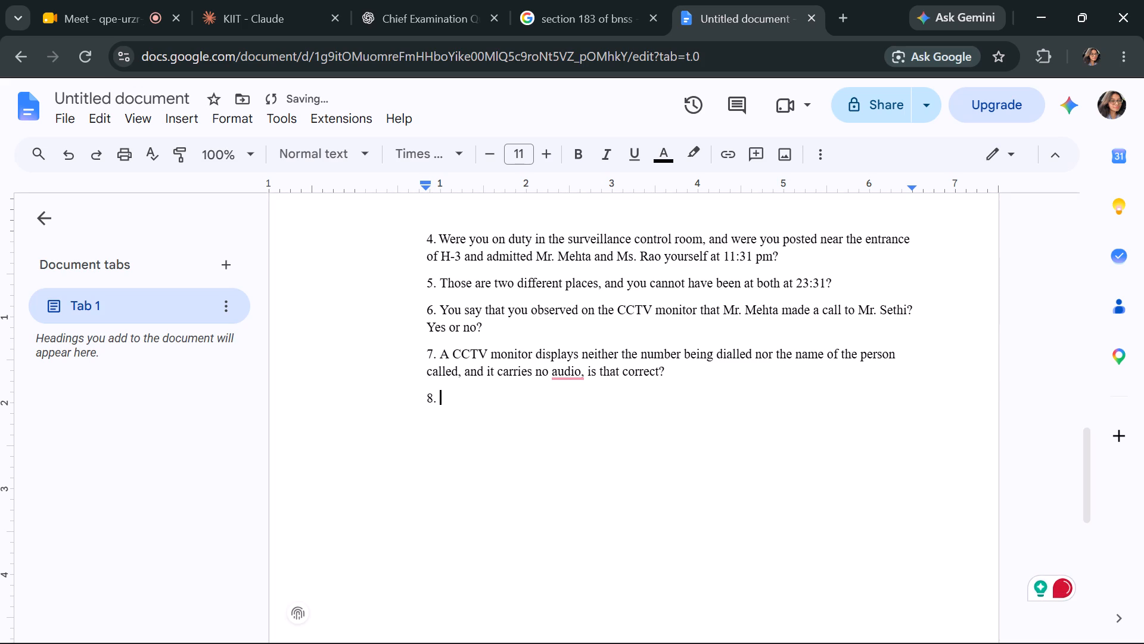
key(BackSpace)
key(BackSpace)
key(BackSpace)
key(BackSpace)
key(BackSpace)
Start lettered sub-question a) under question 7 with the words "But in your statement".
key(Return)
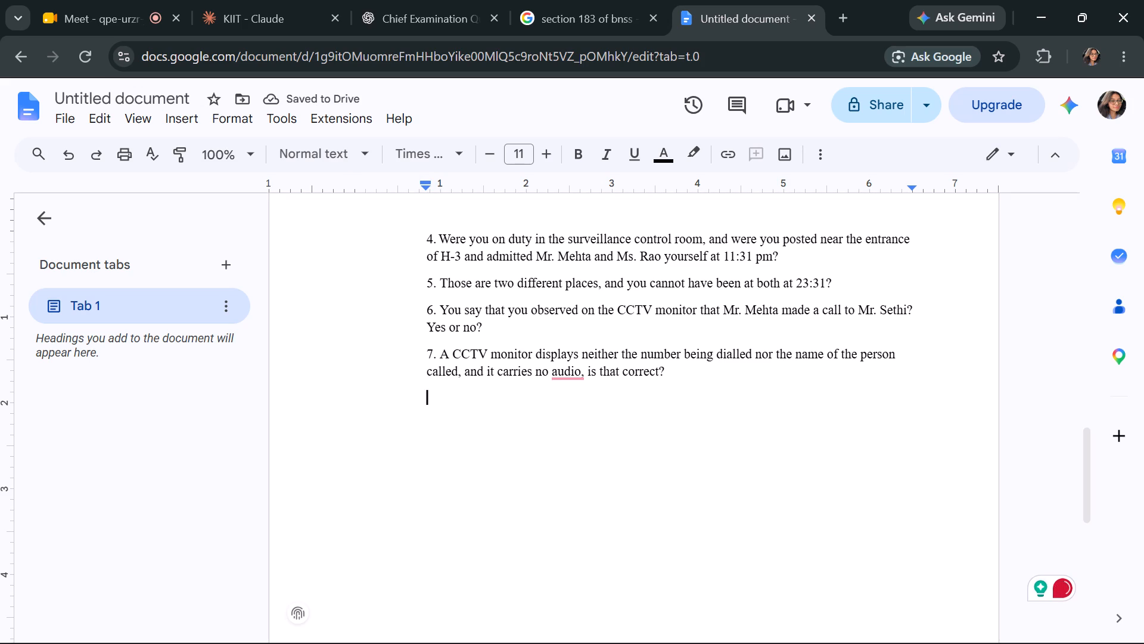
key(a)
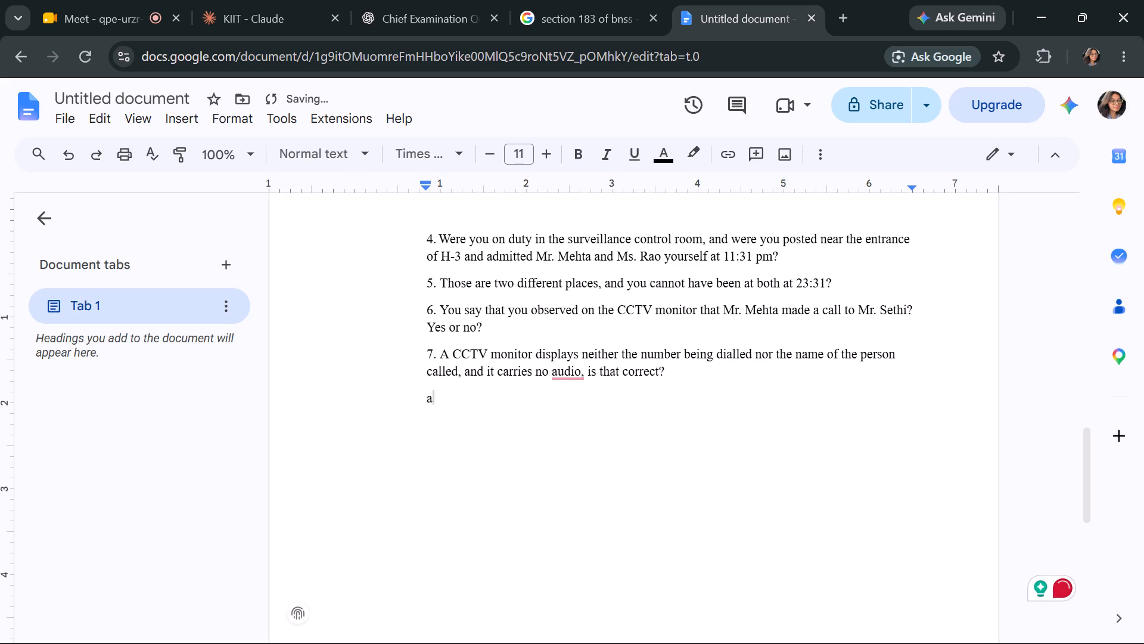
text())
key(space)
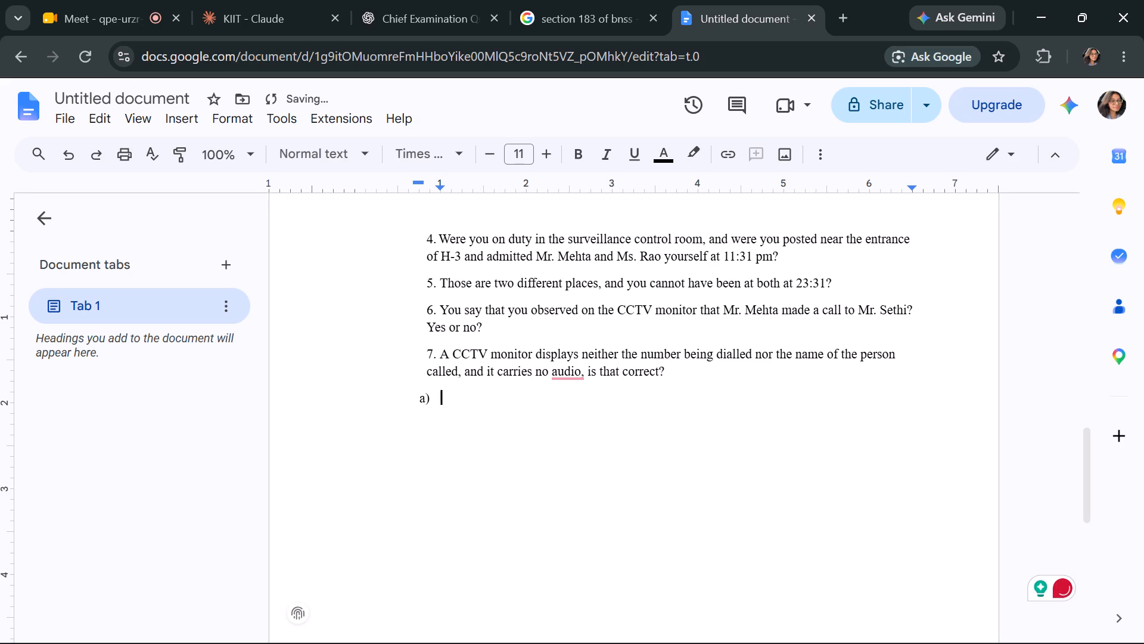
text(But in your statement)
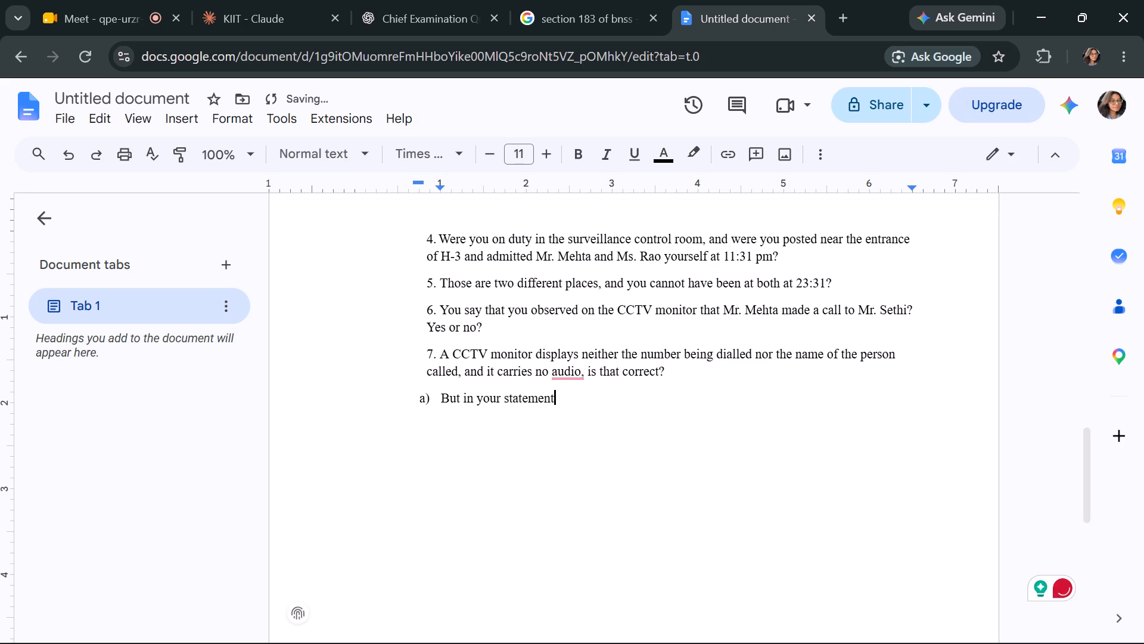
Continue sub-question a) after "But in your statement" with ", you have mentioned that you saw Mr. Mehta".
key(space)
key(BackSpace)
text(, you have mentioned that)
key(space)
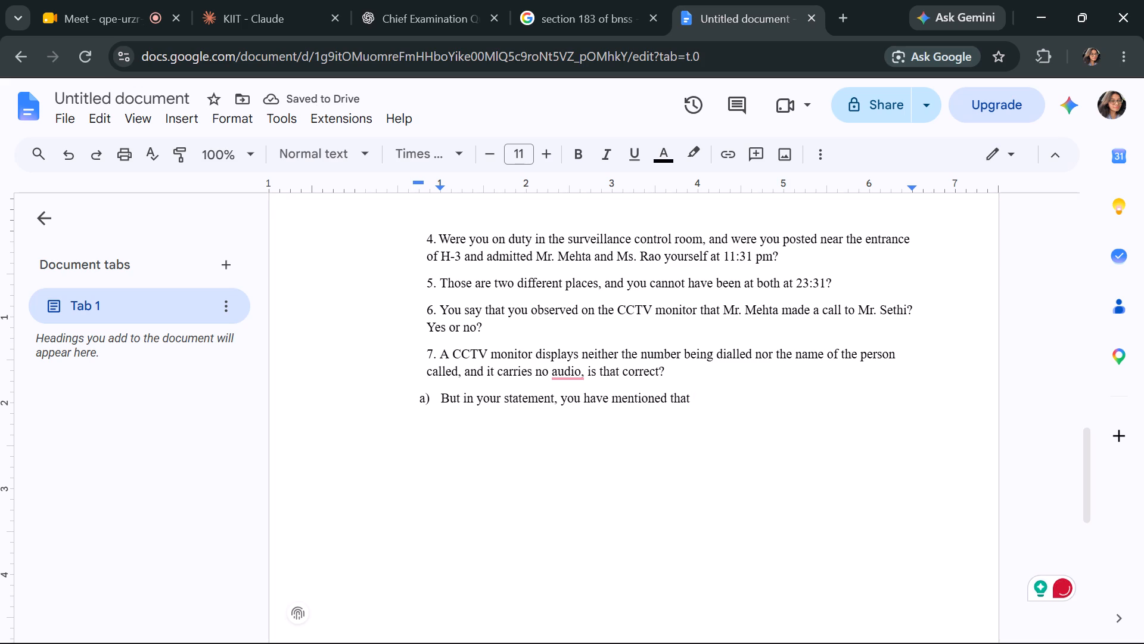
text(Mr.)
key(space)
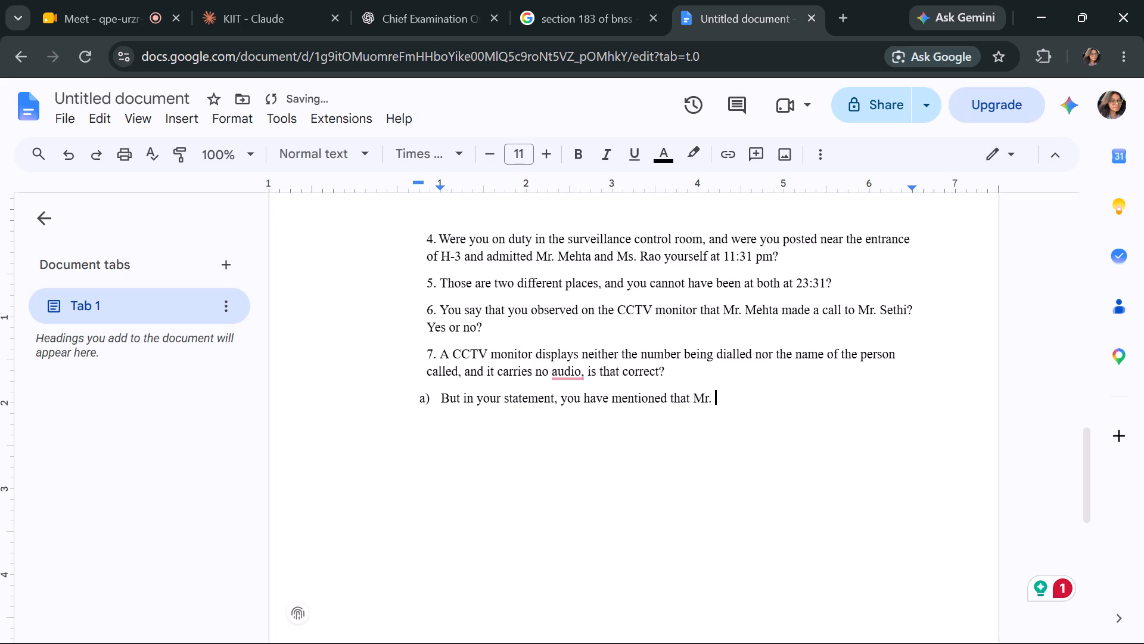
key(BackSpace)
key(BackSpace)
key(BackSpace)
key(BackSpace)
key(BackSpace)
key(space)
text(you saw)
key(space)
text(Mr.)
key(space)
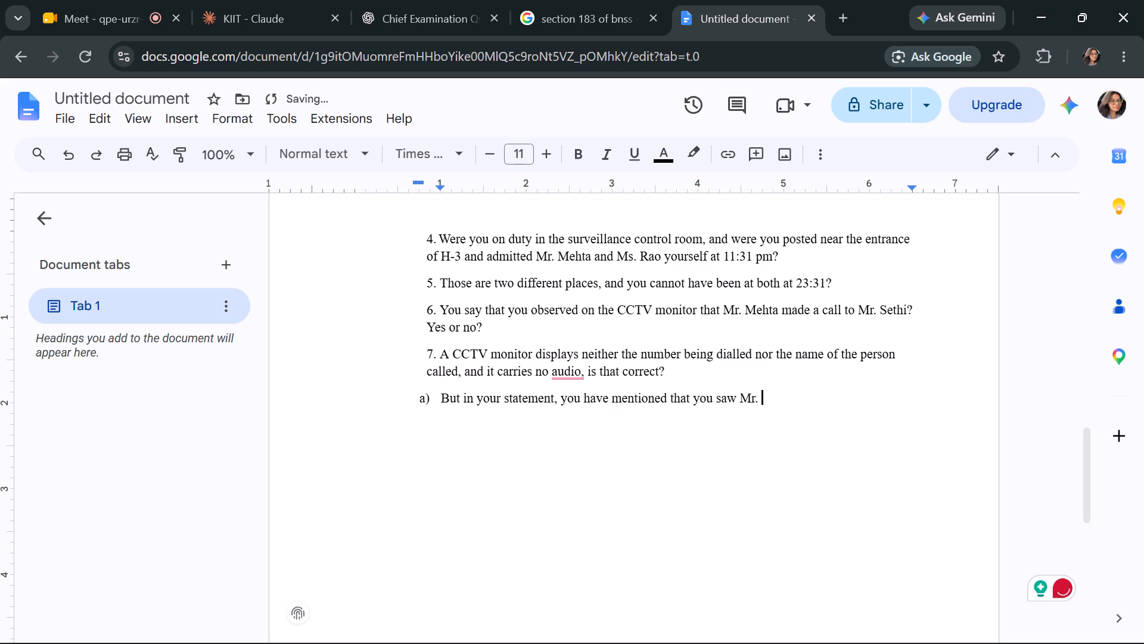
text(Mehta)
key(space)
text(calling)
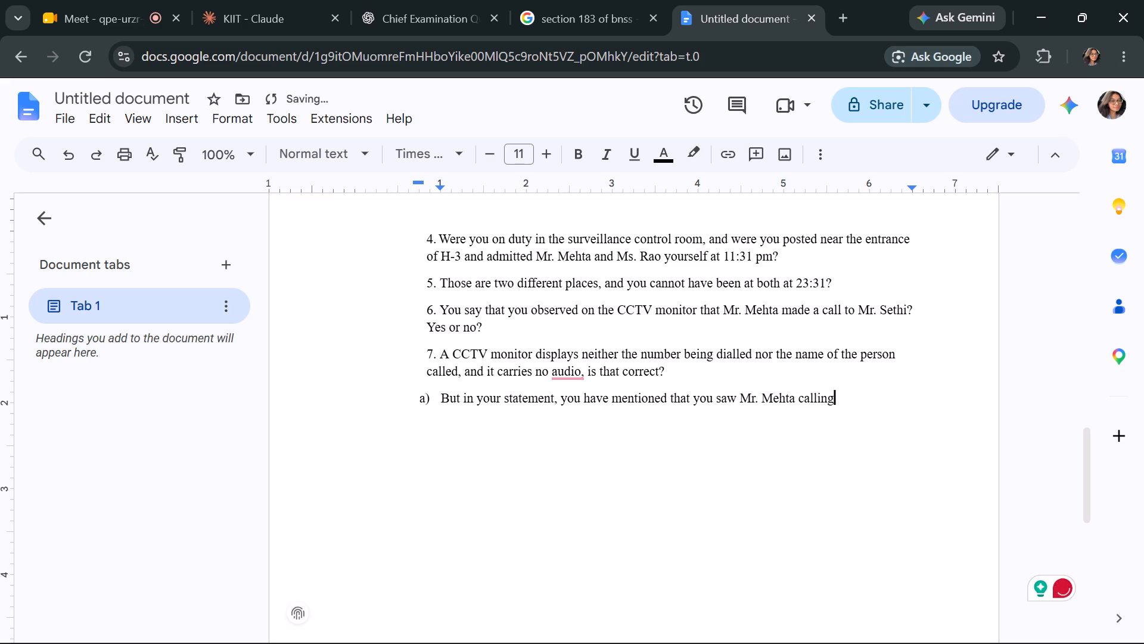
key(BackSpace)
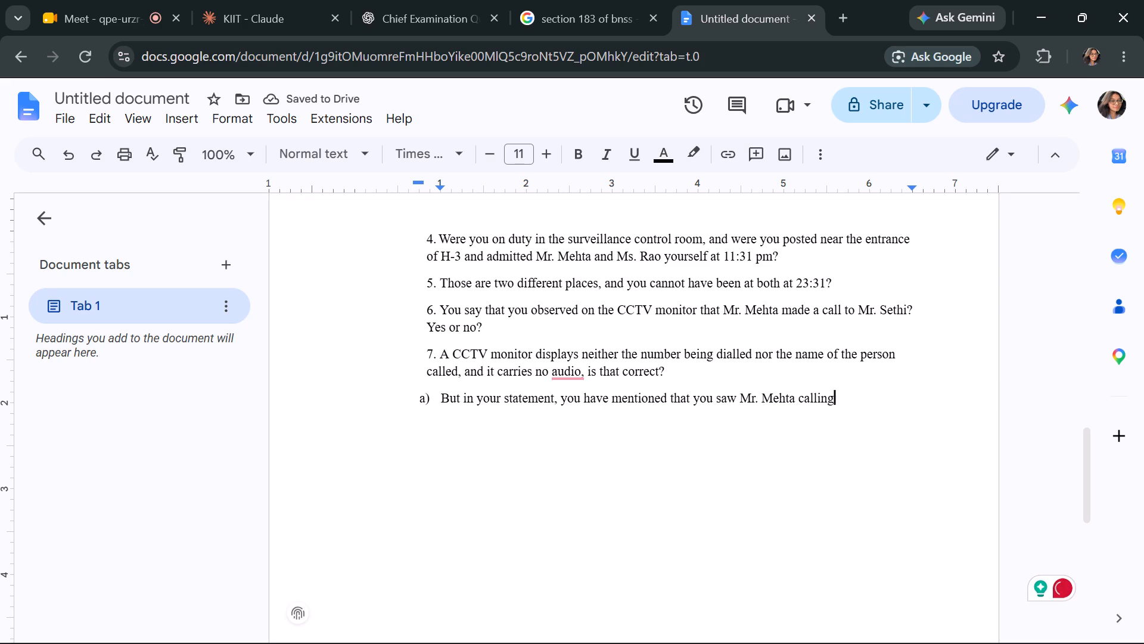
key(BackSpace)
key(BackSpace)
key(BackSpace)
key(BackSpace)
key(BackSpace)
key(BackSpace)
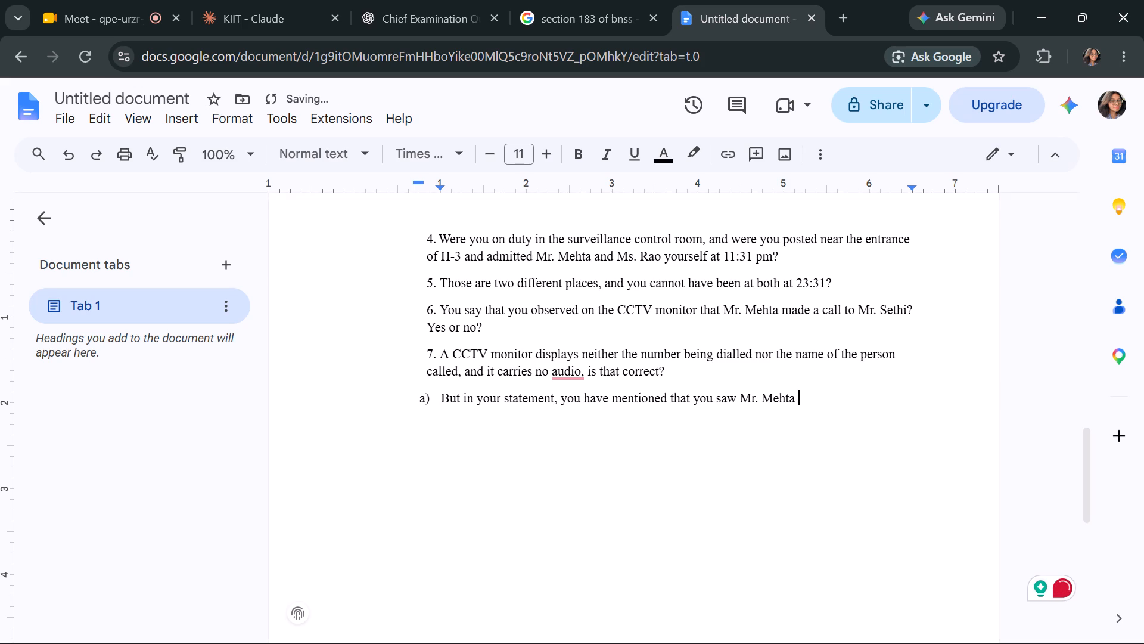
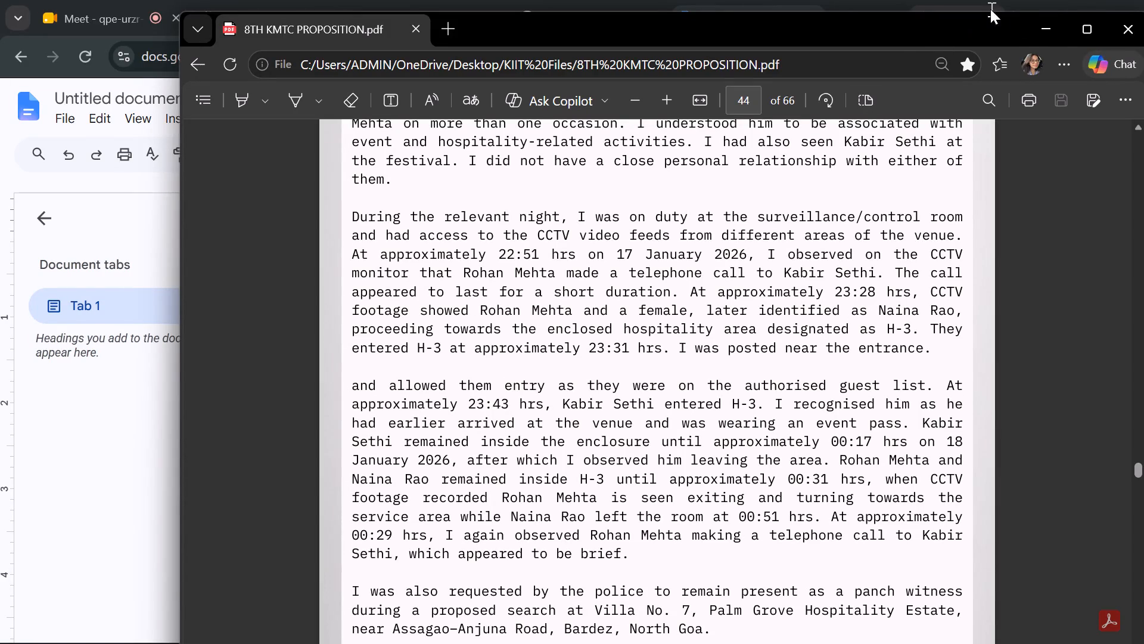
Back in the Google Doc, continue sub-question a) after "Mr. Mehta" with "made a call to Mr. Sethi".
click(1035, 34)
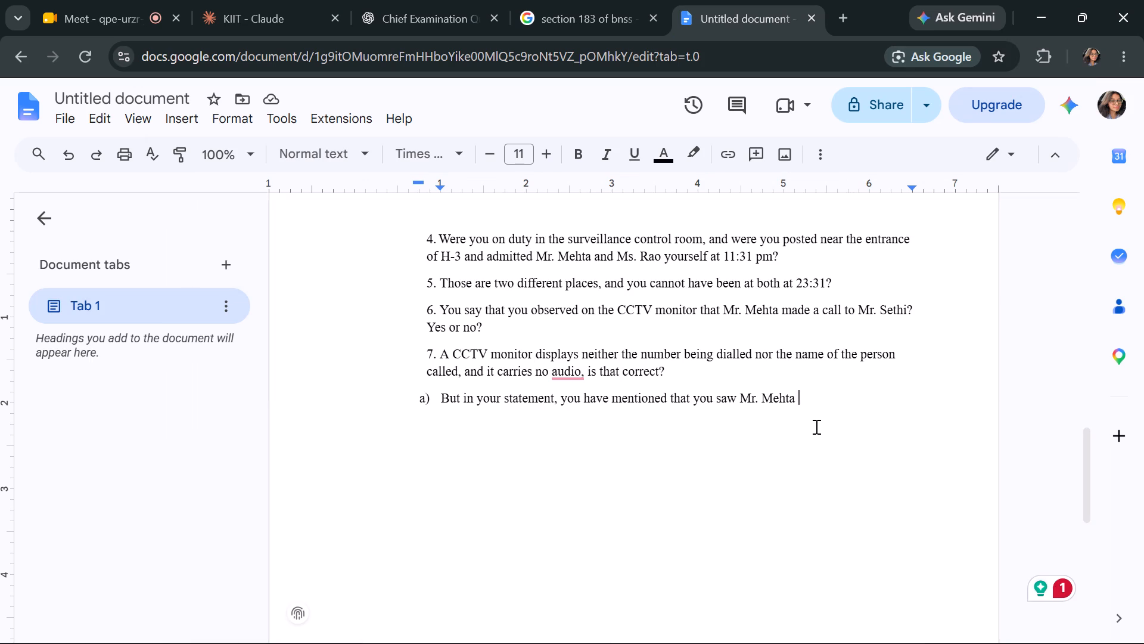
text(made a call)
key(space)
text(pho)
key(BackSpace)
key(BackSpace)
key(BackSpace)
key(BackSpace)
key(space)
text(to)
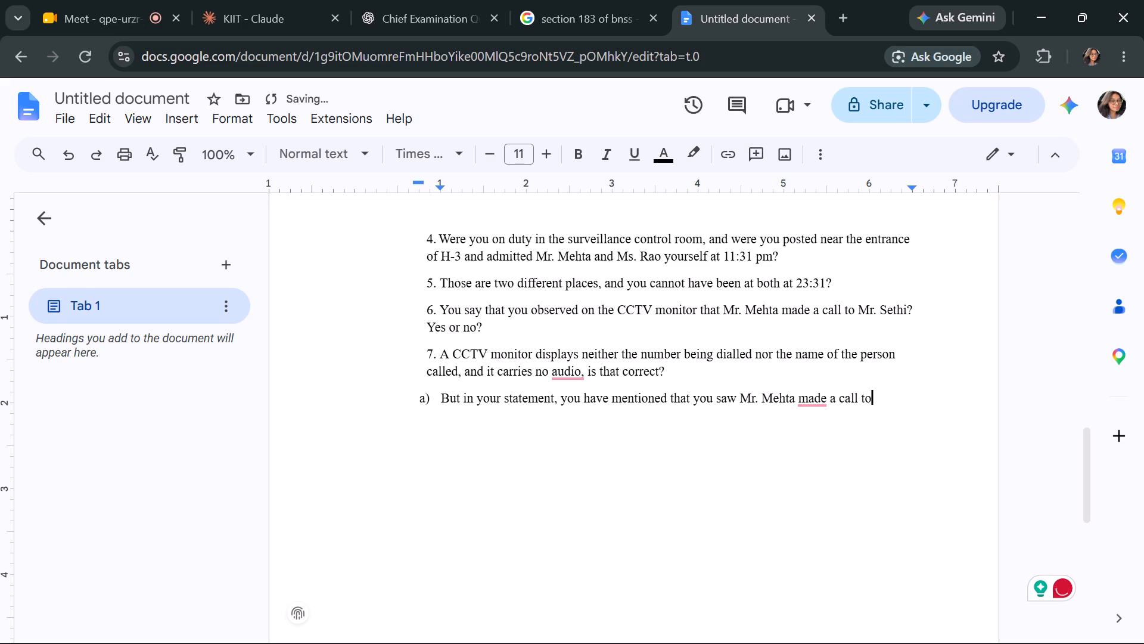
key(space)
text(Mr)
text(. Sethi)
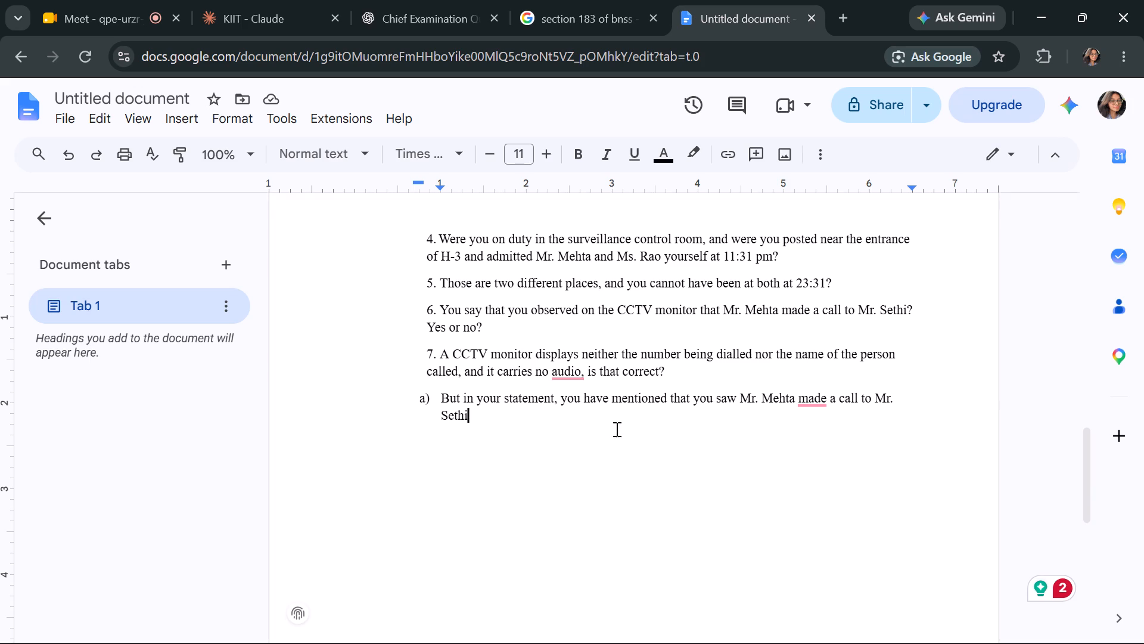
Indent the sub-question under question 7 by one list level so that it is numbered i).
click(419, 405)
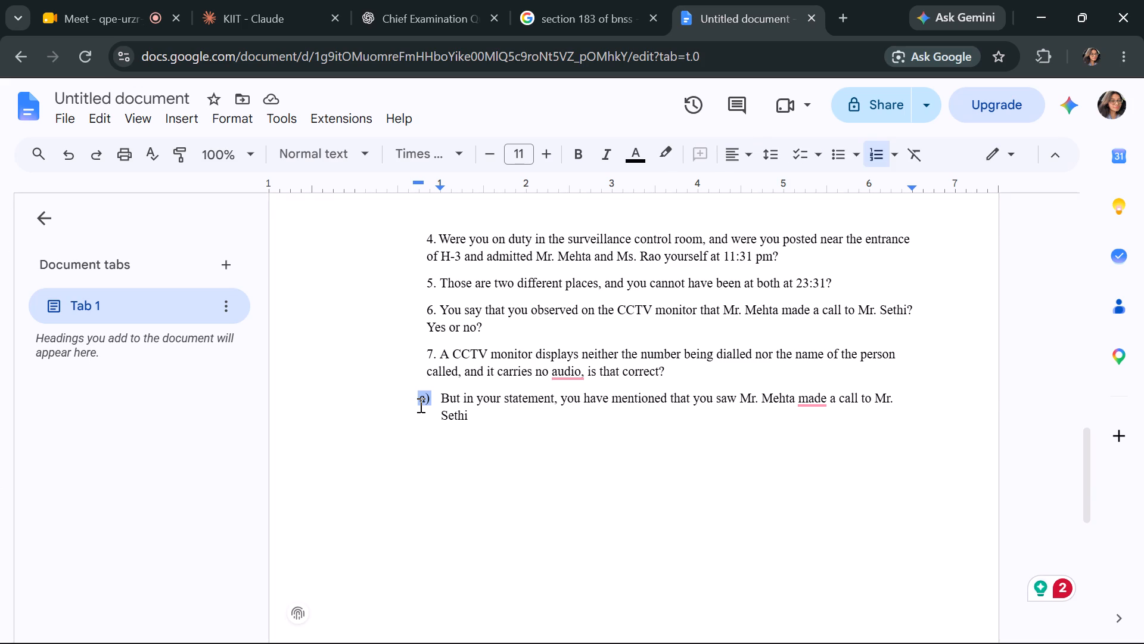
click(419, 405)
key(Tab)
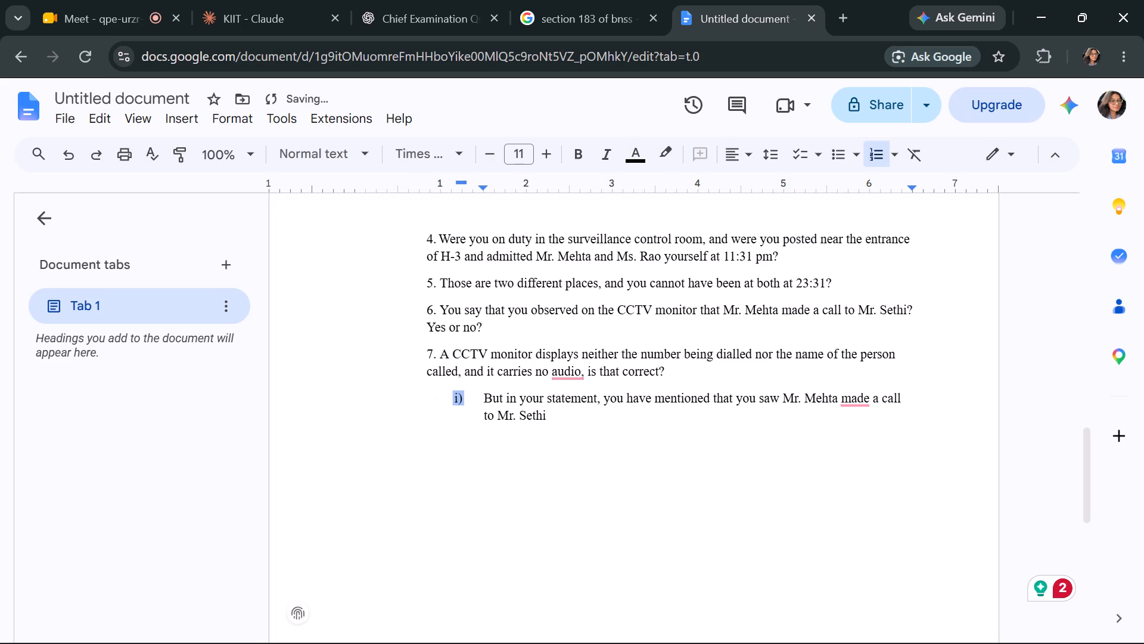
click(566, 431)
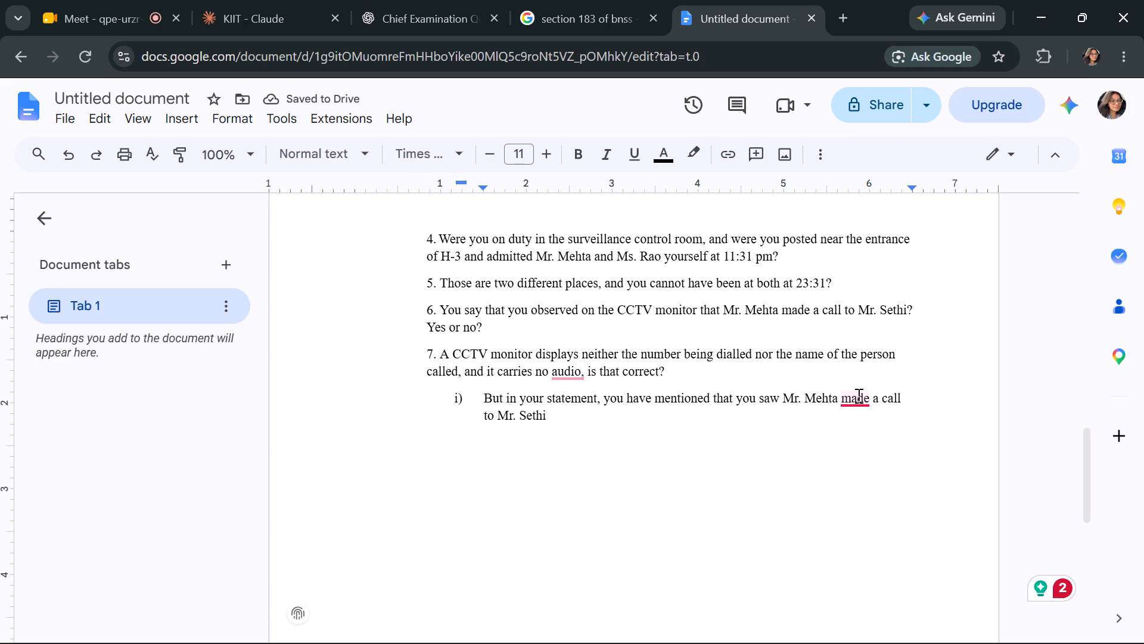
Correct "made" to "make" in sub-question i) using the suggested grammar fix.
click(864, 438)
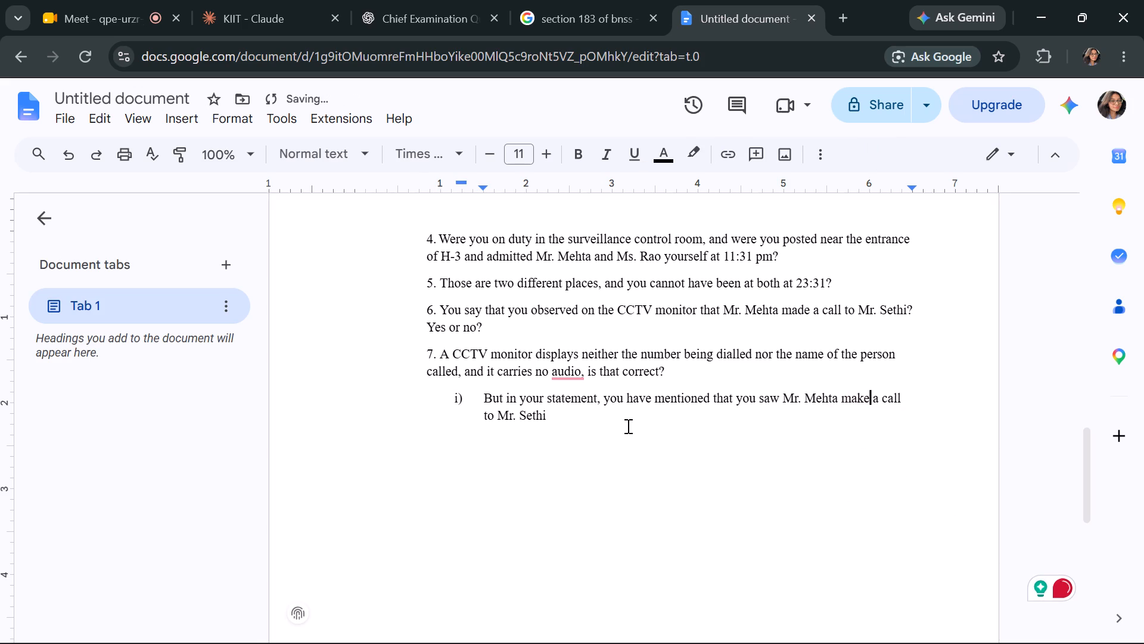
Add "at" after "Mr. Sethi" in sub-question i) and check the call's time in PW-3's statement in the proposition PDF.
click(574, 420)
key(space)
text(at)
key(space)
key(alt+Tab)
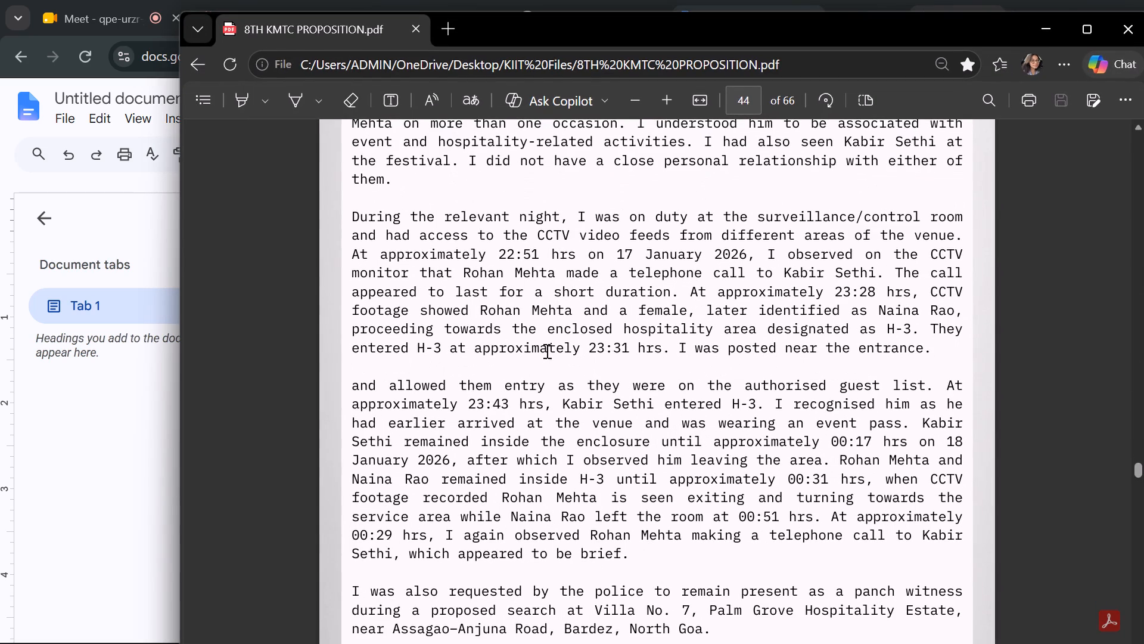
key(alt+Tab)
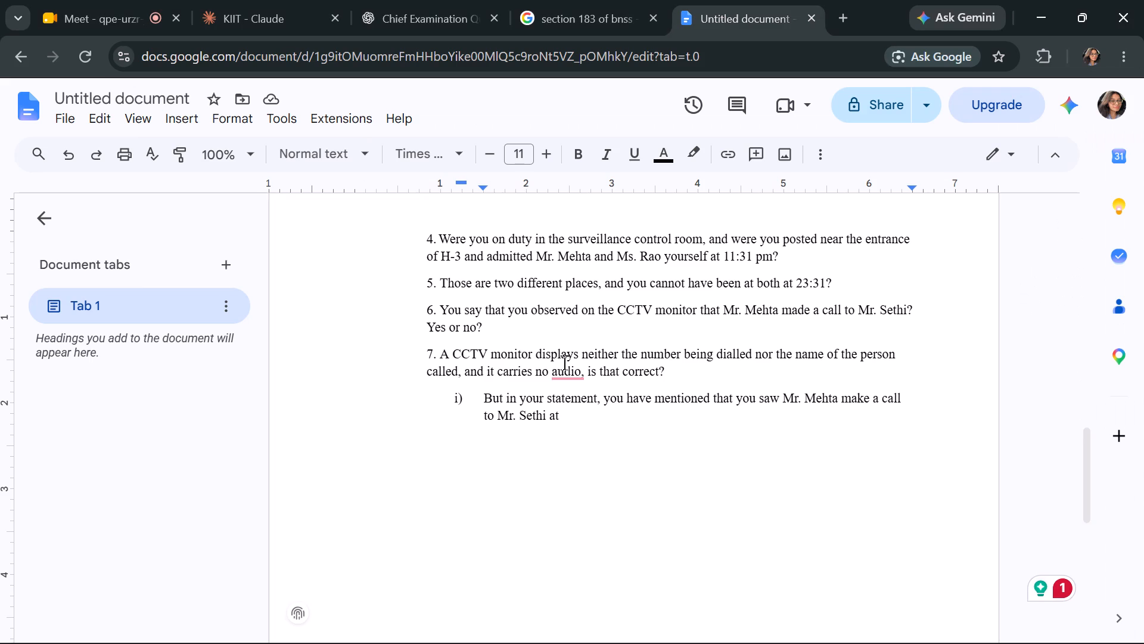
Enter the call time 10:51 at the end of sub-question i) under question 7.
text(10)
key(shift+colon)
text(51)
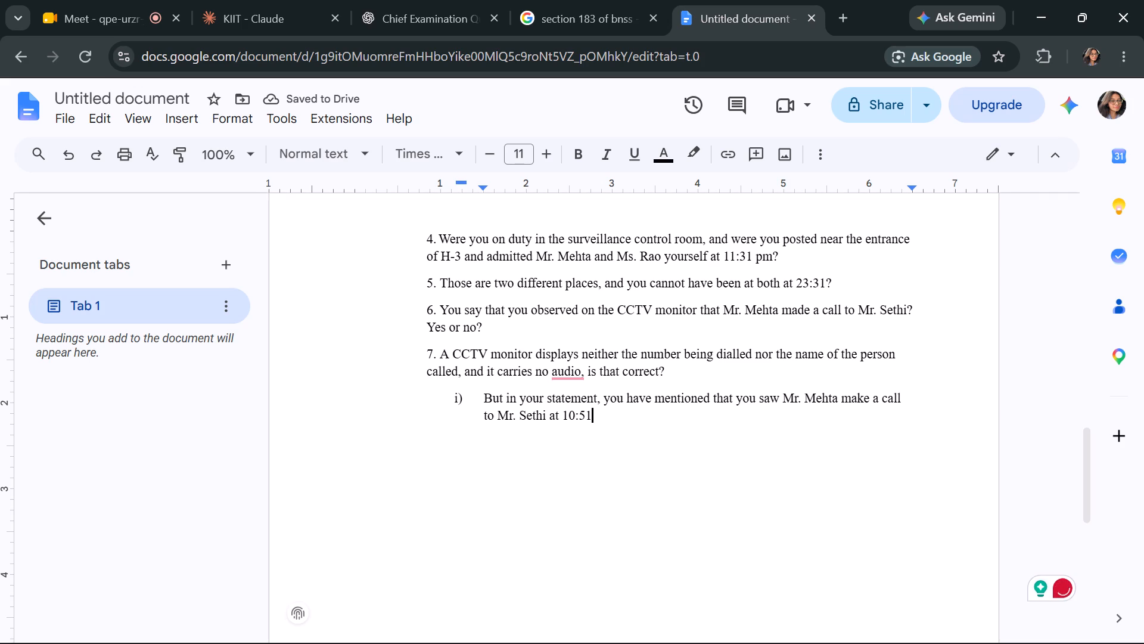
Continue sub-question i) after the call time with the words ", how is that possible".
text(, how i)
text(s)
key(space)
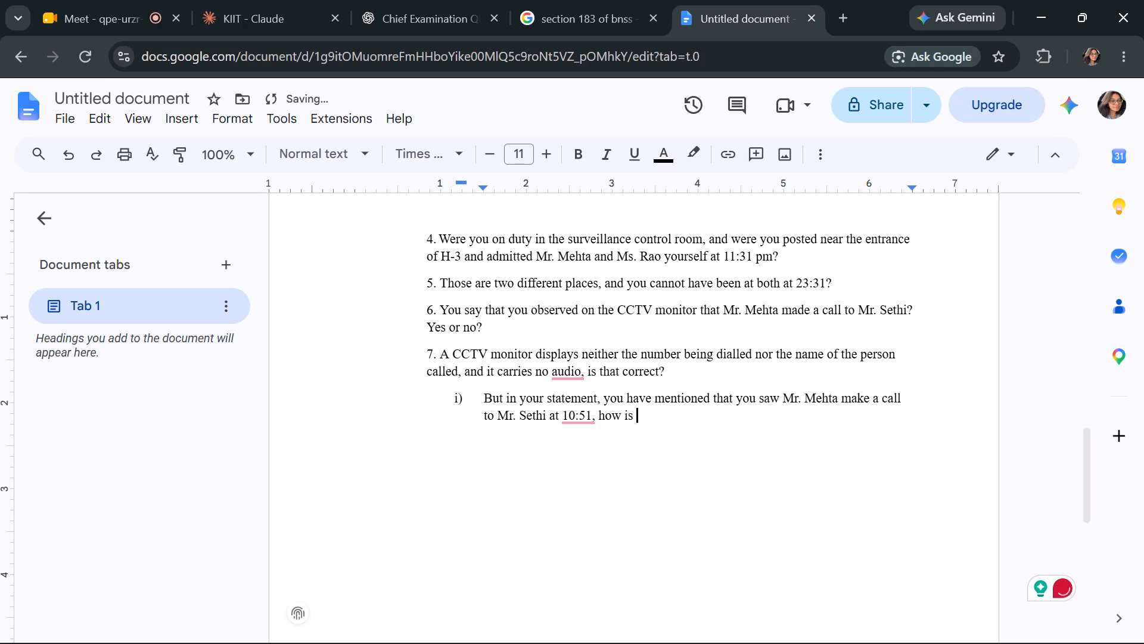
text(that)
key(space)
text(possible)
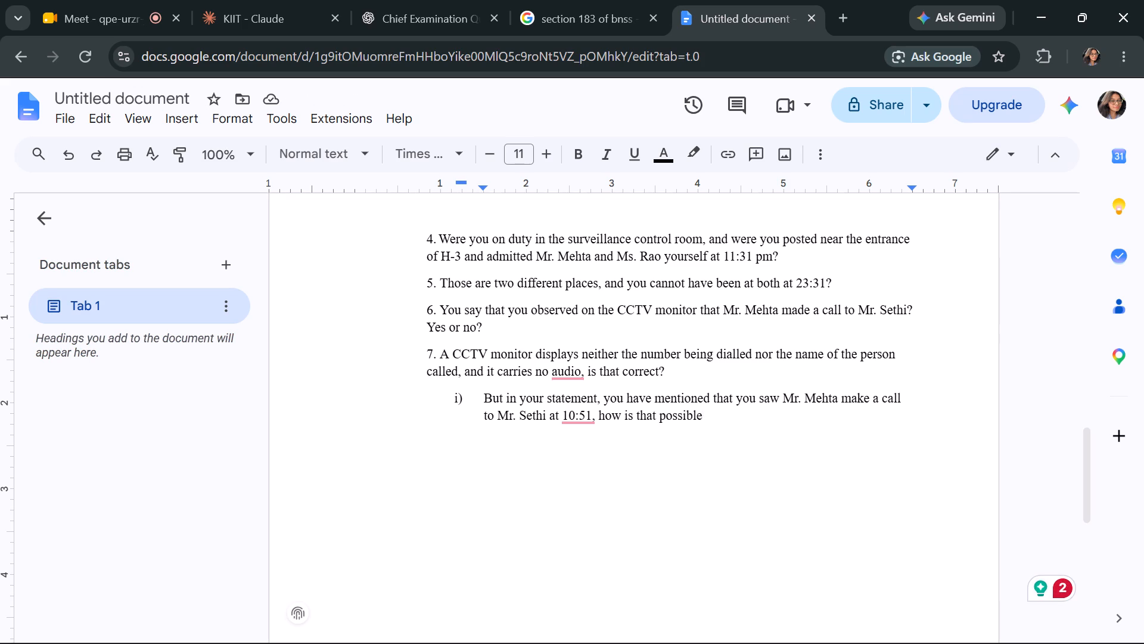
Add "pm" after the call time 10:51 in sub-question i) under question 7.
click(590, 417)
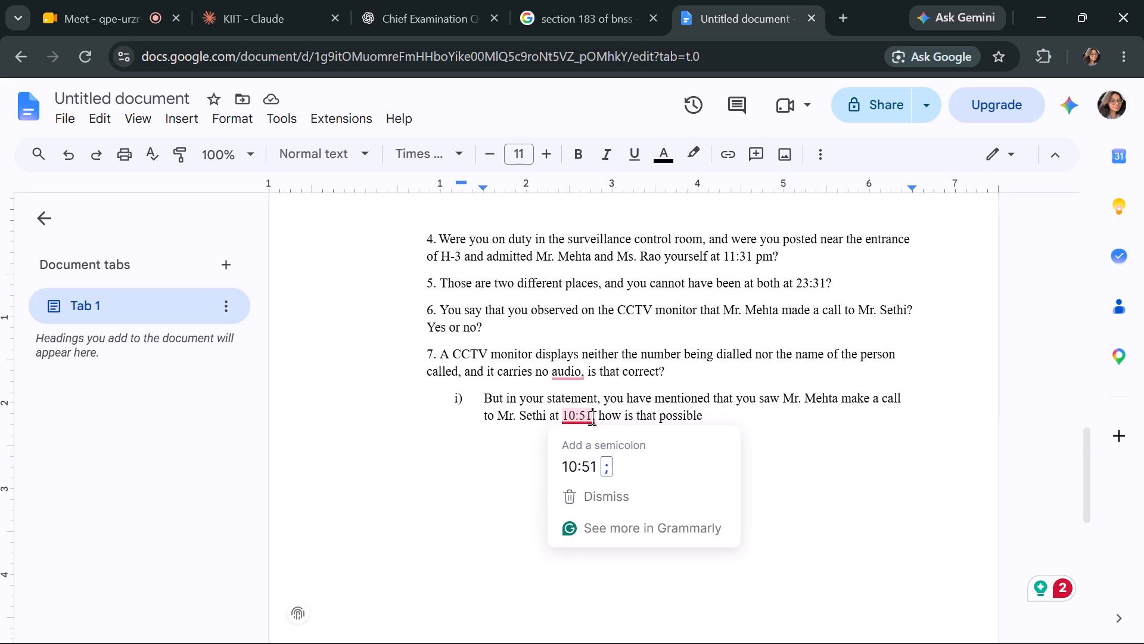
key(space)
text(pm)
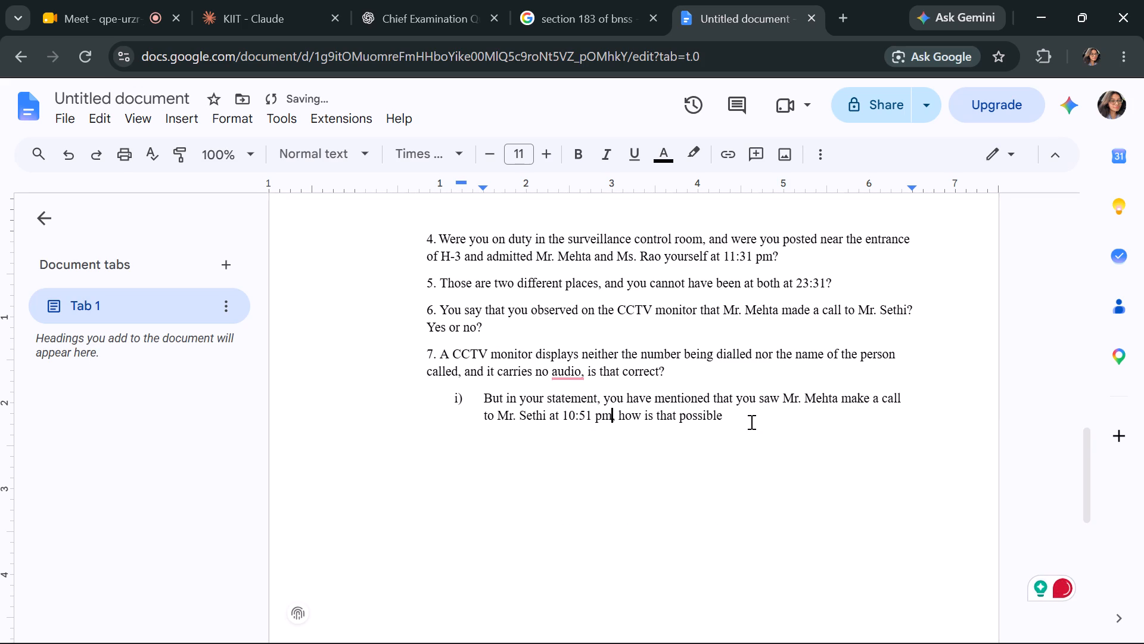
Delete the trailing ", how is that possible" from sub-question i) and end the sentence with a full stop after "pm".
click(750, 422)
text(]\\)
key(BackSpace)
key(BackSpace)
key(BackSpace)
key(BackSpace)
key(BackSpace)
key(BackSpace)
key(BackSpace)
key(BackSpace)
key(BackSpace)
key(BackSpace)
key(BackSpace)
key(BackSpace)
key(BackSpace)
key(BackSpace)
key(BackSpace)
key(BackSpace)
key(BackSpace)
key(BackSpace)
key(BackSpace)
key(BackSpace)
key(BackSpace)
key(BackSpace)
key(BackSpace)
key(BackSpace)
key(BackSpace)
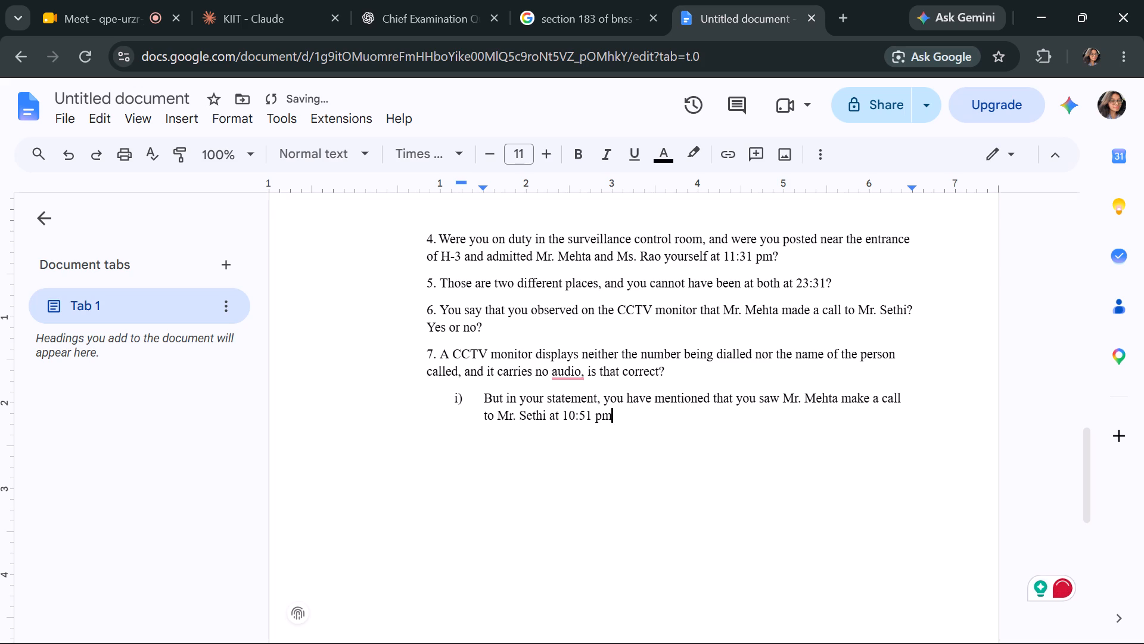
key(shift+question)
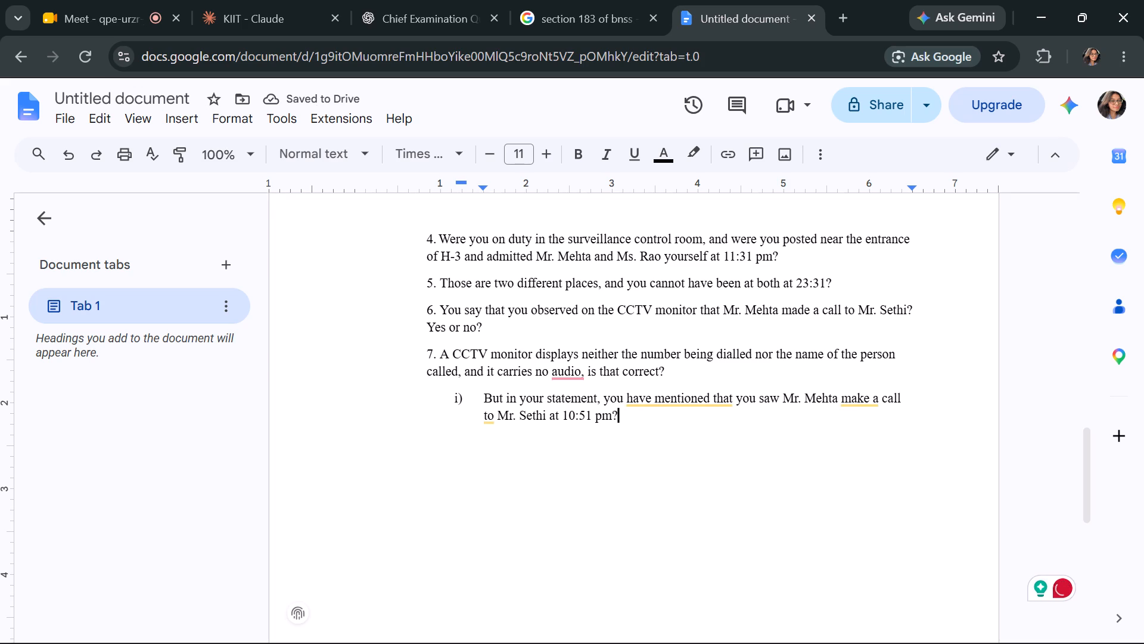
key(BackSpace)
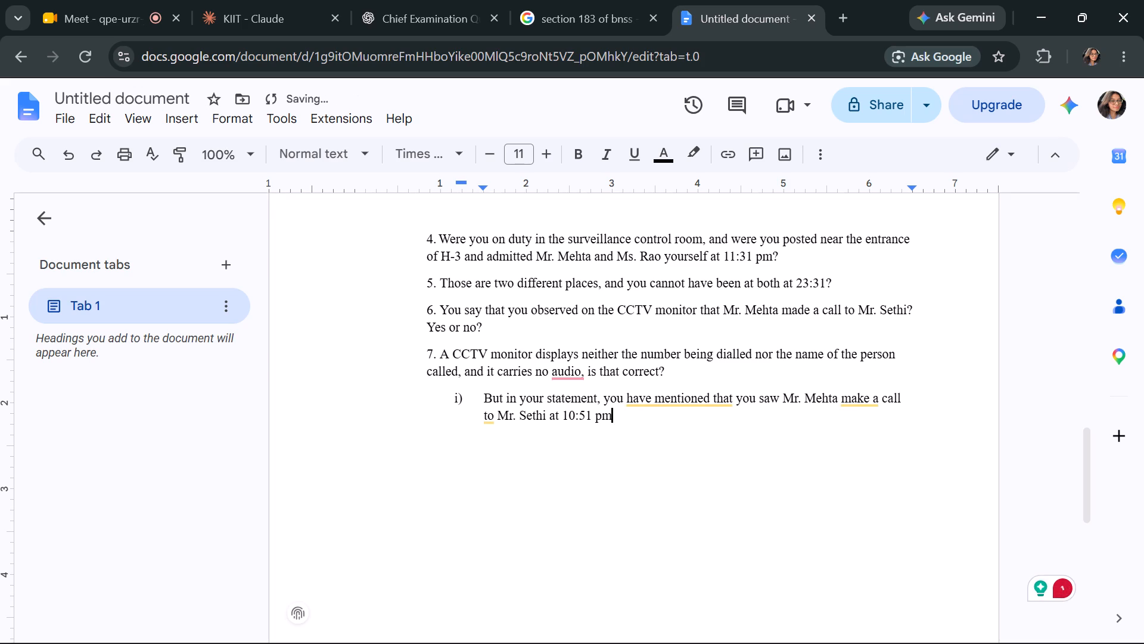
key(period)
Start a new line below sub-question i) and move it out one list level from the roman-numbered sub-questions.
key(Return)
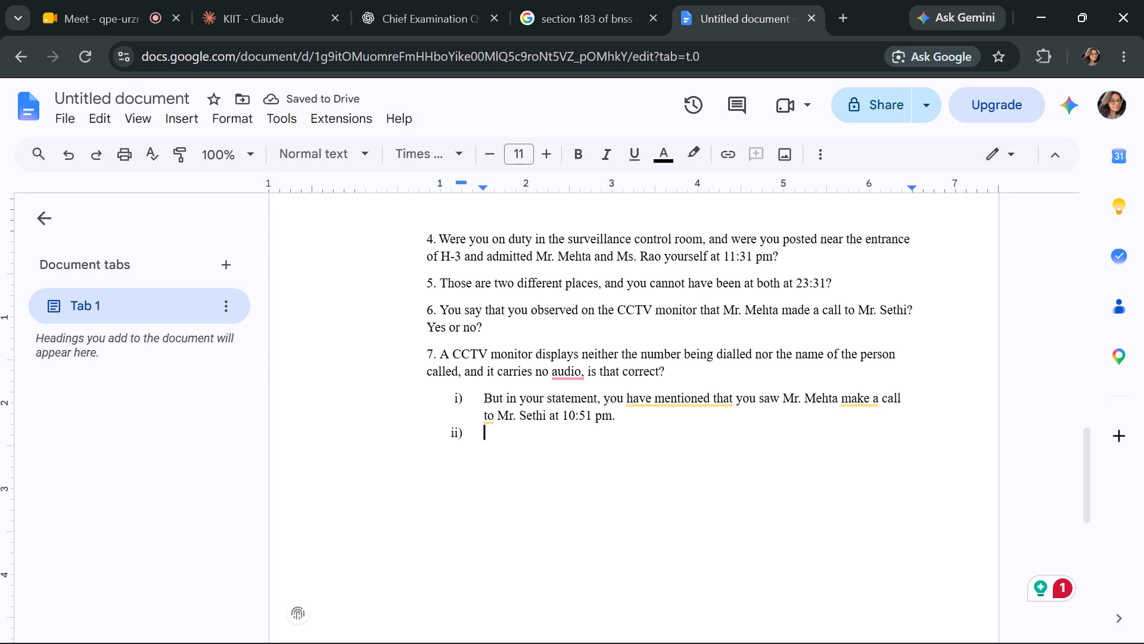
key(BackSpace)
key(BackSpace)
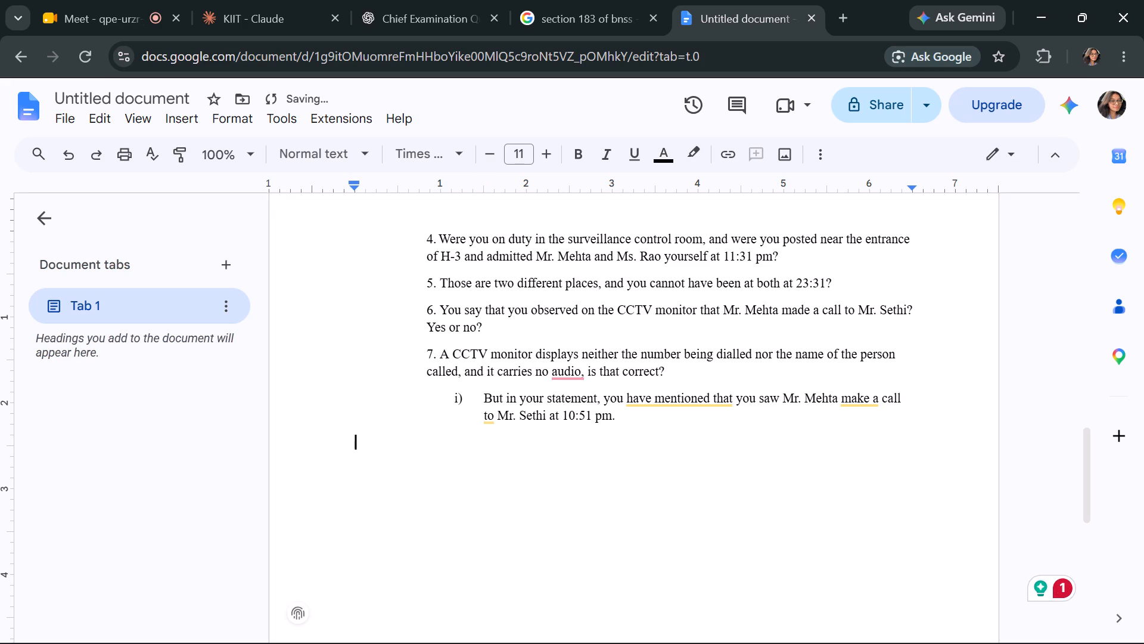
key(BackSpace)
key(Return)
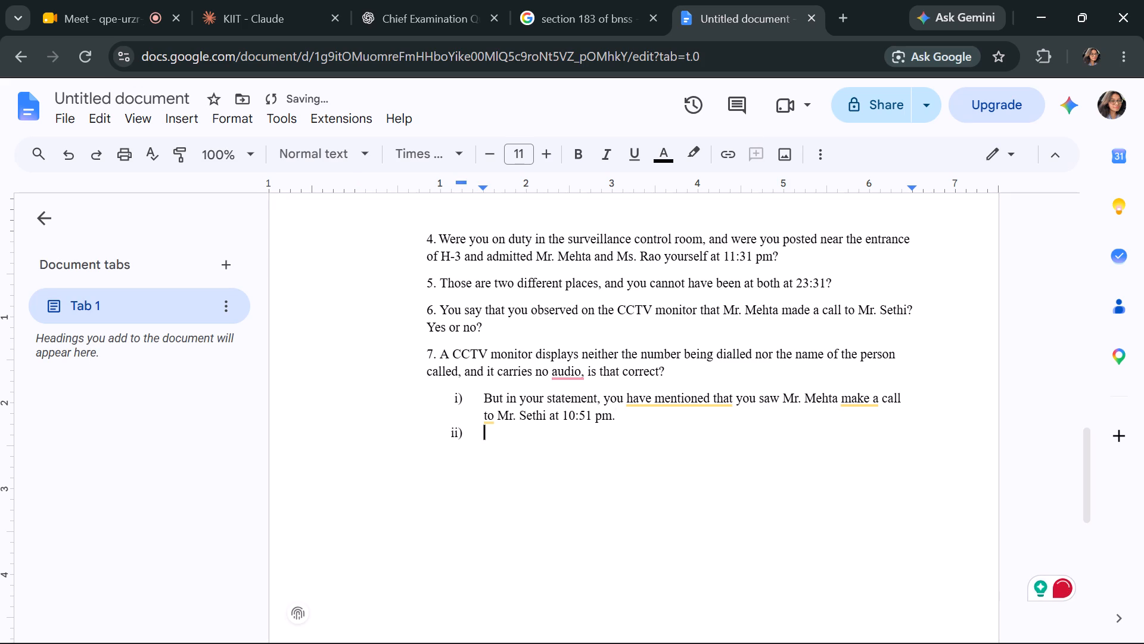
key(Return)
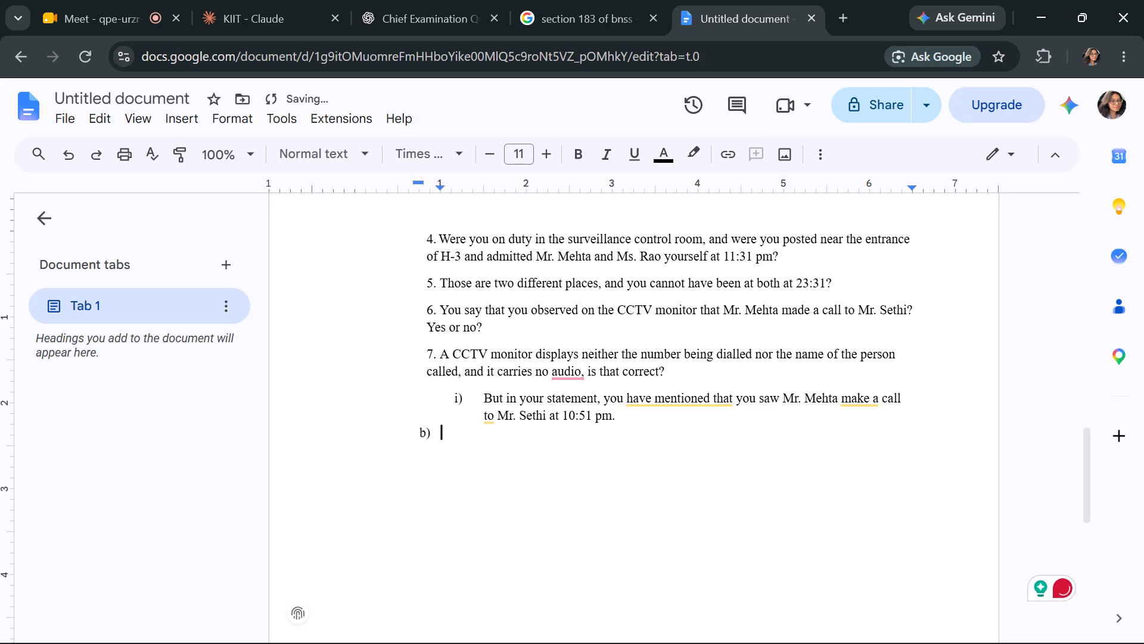
End the sub-question list after item i) and start an unnumbered line below it.
key(Return)
key(BackSpace)
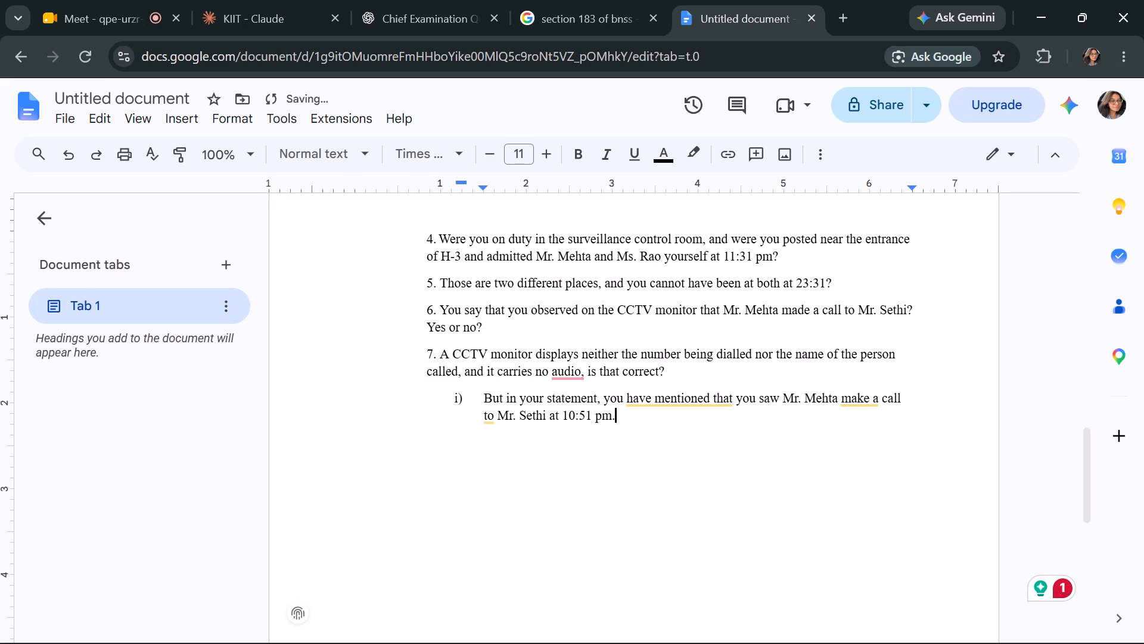
key(Return)
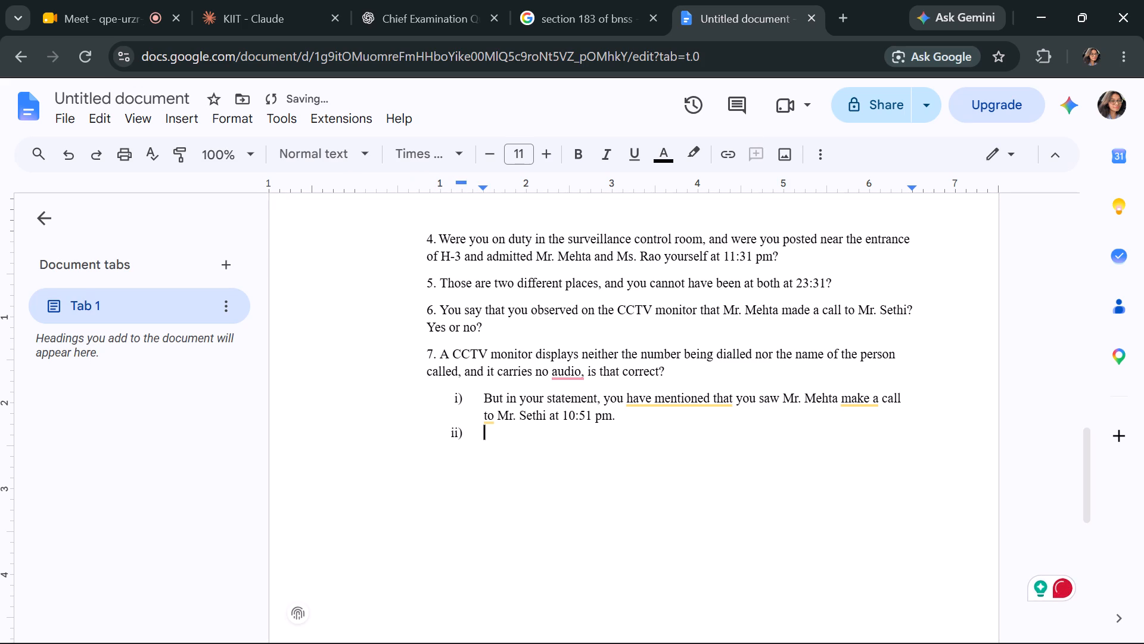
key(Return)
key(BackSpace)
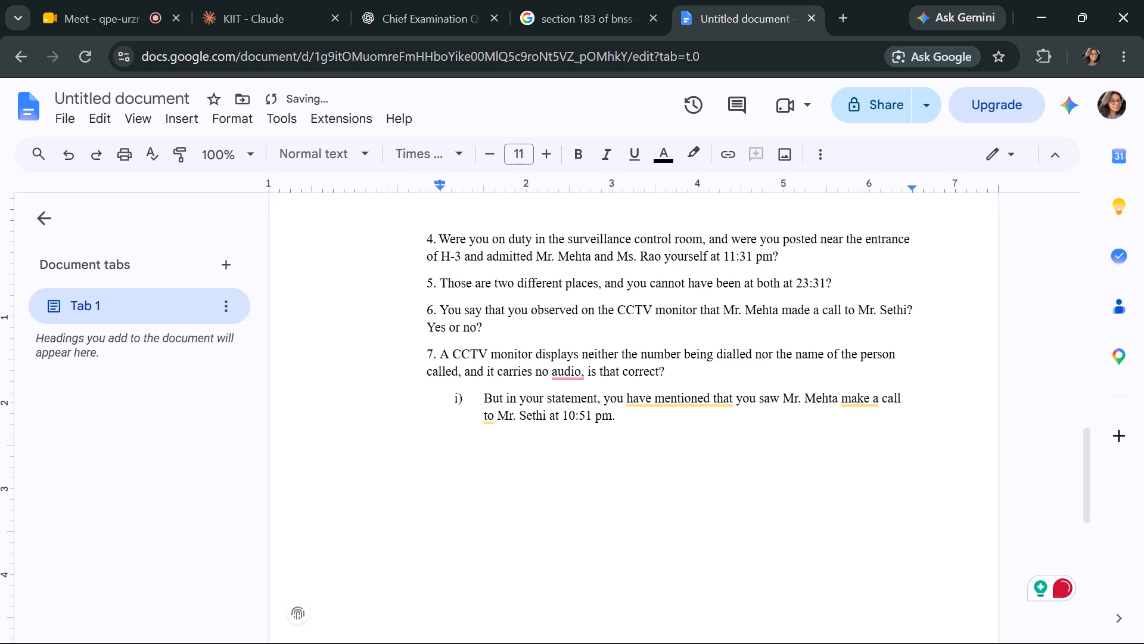
Start a new question numbered "8." on the line below sub-question i) and indent it two levels, near the other question numbers.
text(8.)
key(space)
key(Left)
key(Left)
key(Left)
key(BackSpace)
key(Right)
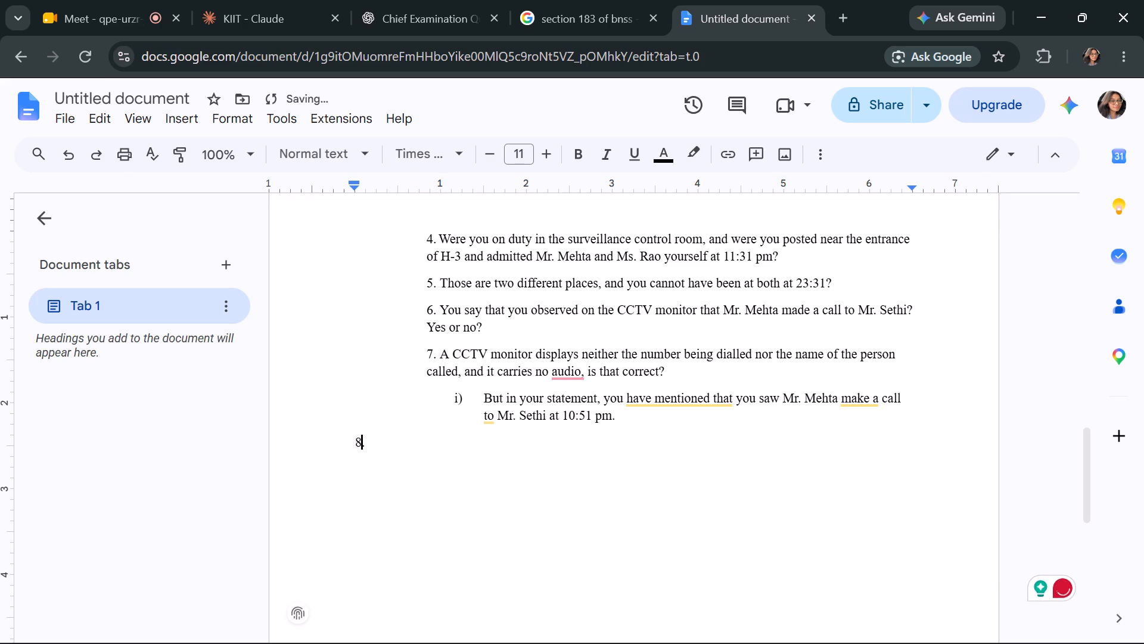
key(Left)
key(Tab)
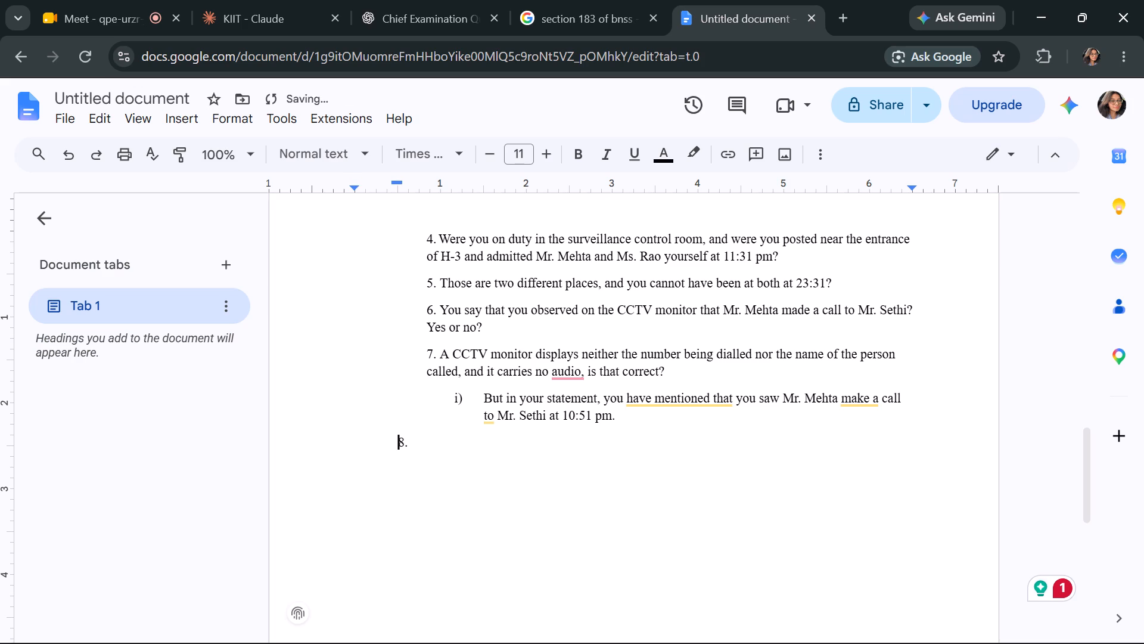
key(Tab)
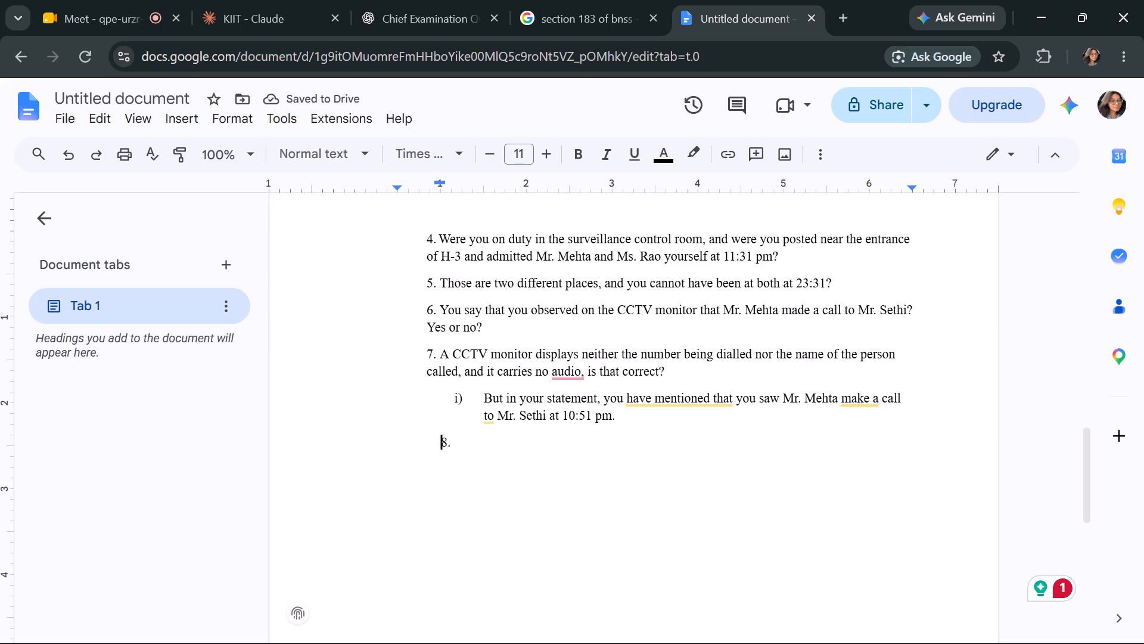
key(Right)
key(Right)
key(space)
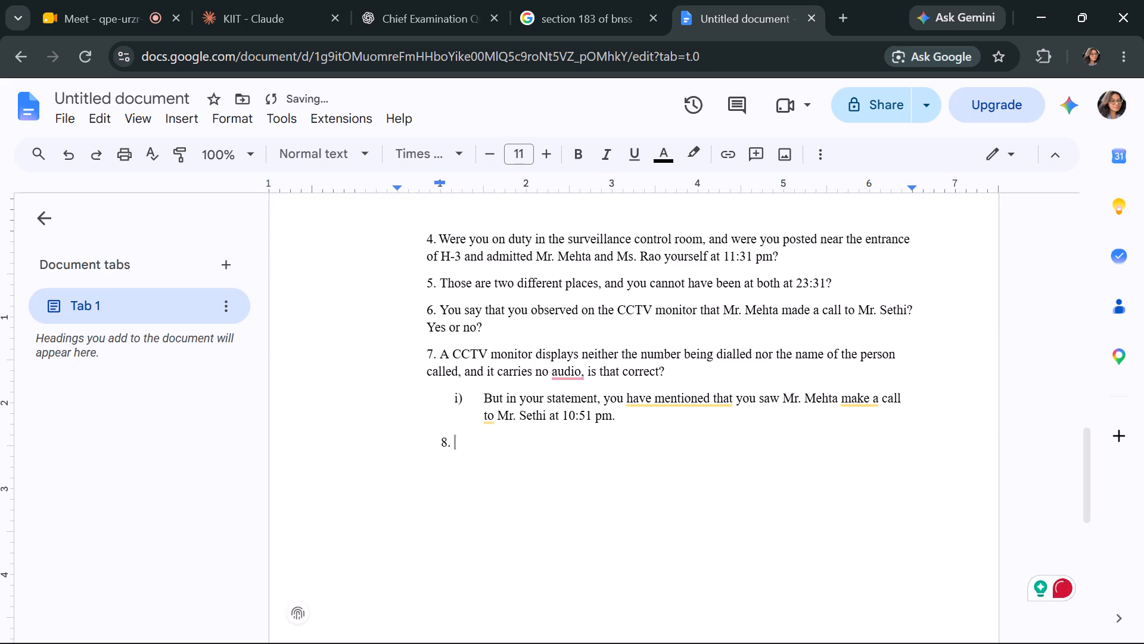
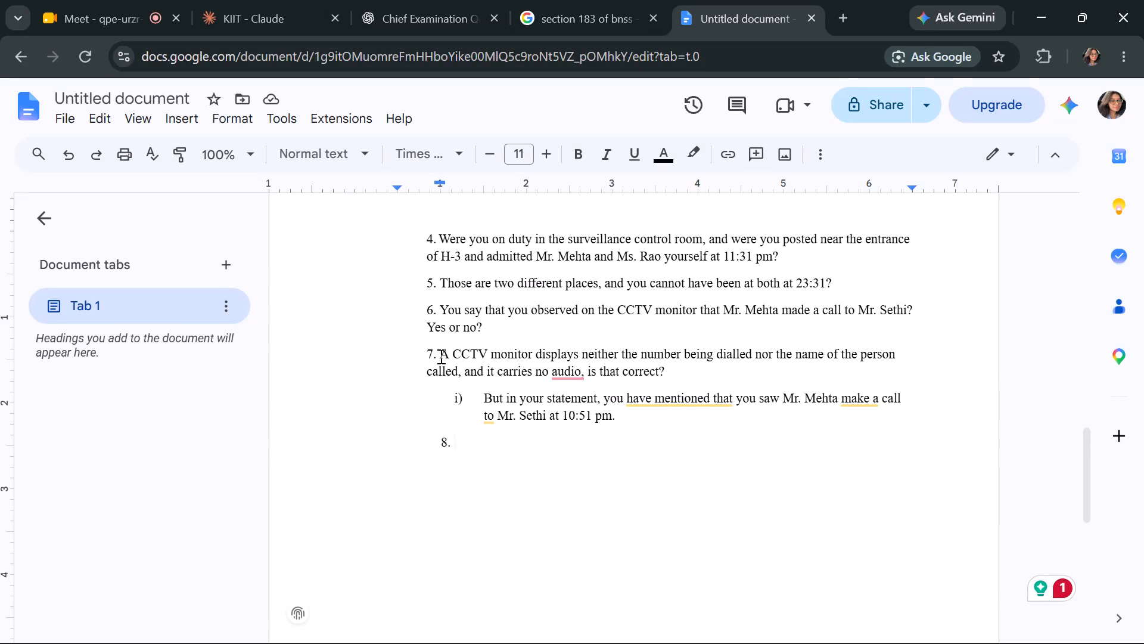
Insert a new question 7 below question 6 with the copied text "What that monitor showed you was a man holding a telephone?".
click(491, 333)
key(Return)
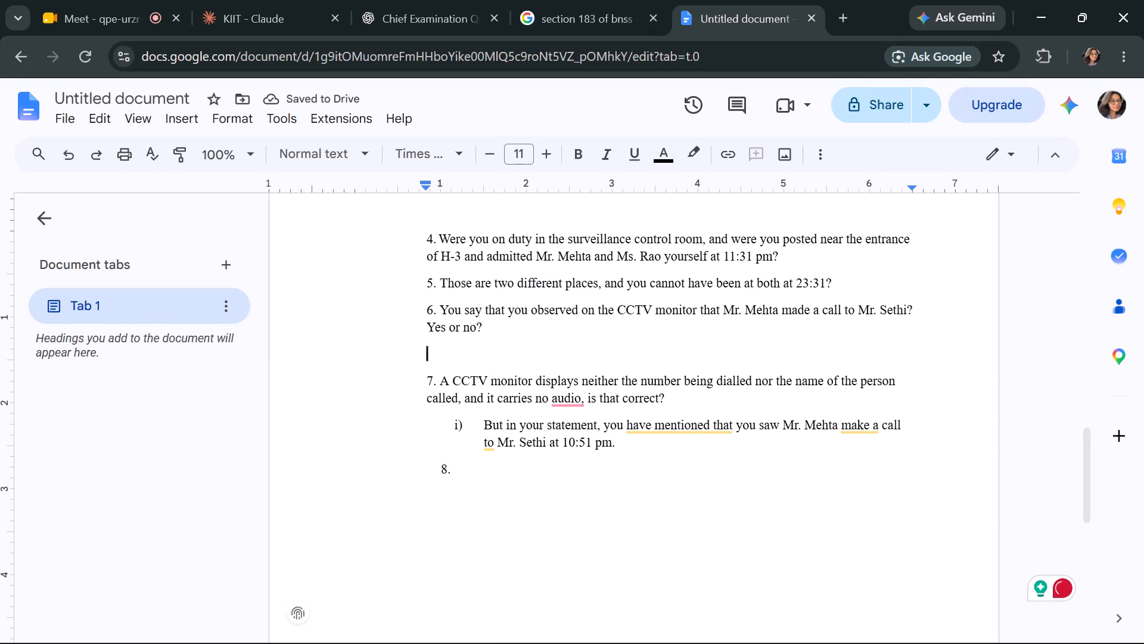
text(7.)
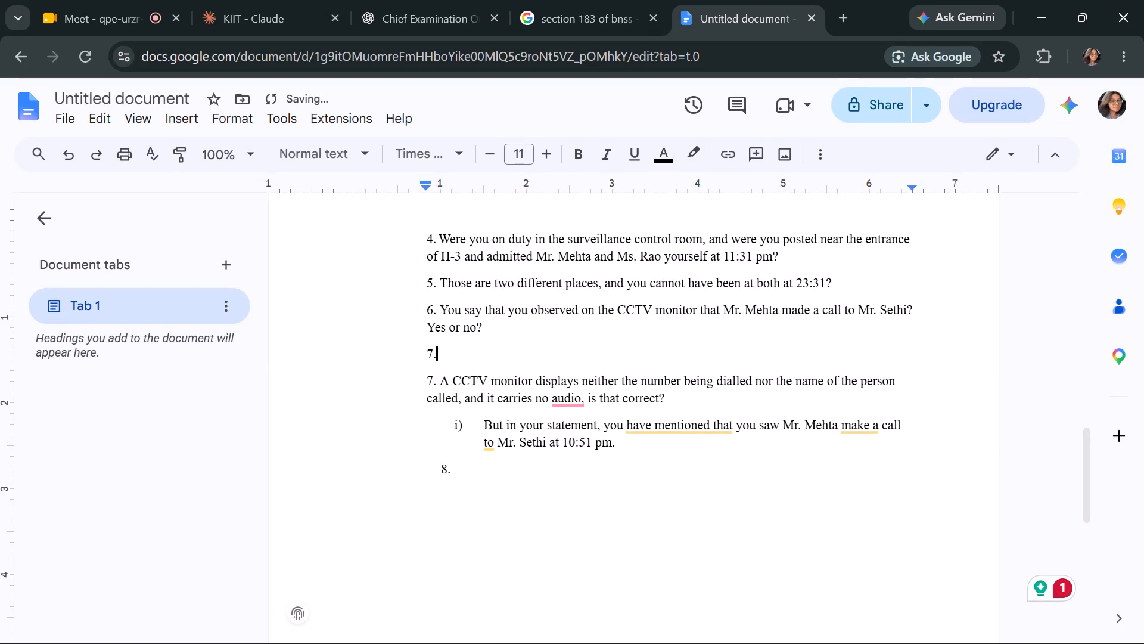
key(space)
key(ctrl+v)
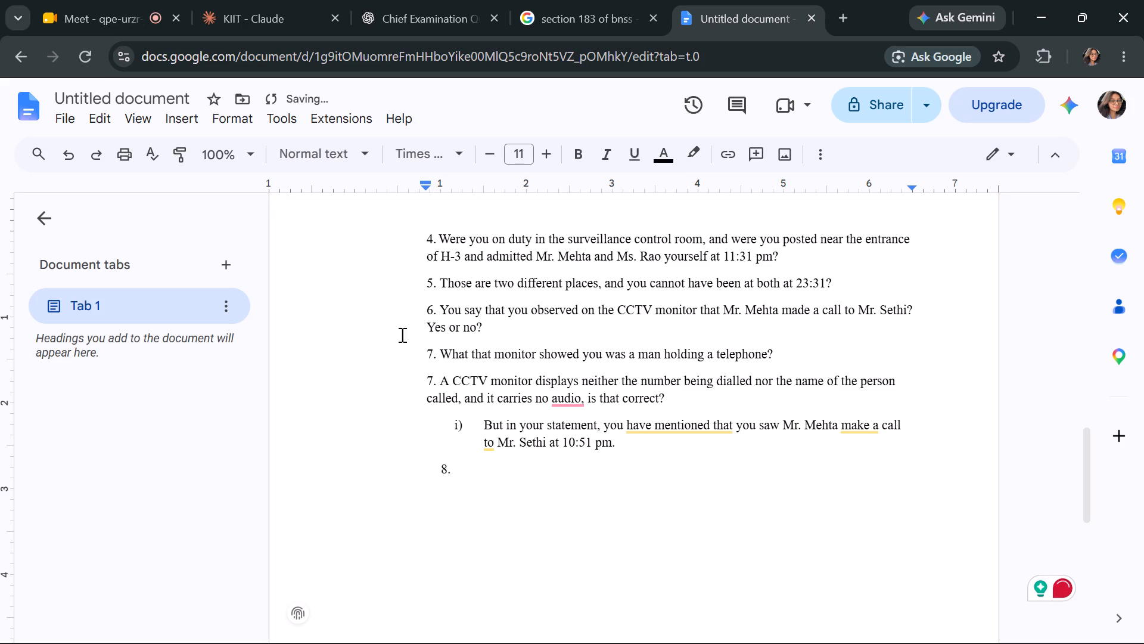
Renumber the second question 7, about what a CCTV monitor displays, as question 8.
click(432, 382)
key(BackSpace)
key(8)
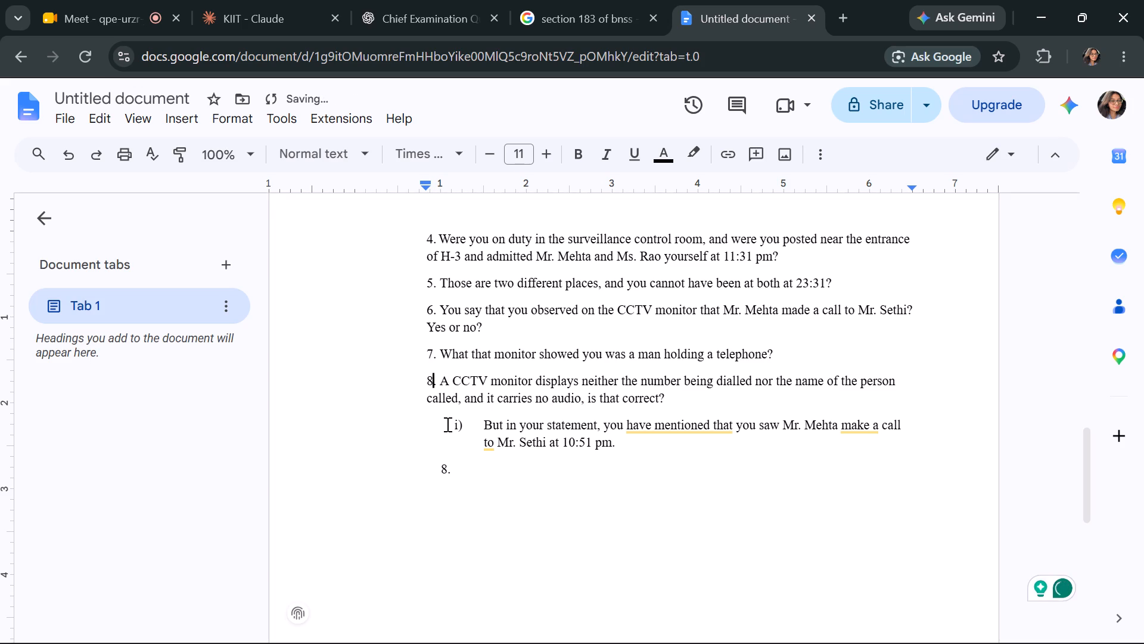
Replace the number 8 on the line below sub-question i) with "9.", on a fresh unlisted line.
click(456, 474)
key(BackSpace)
key(BackSpace)
key(BackSpace)
key(BackSpace)
key(BackSpace)
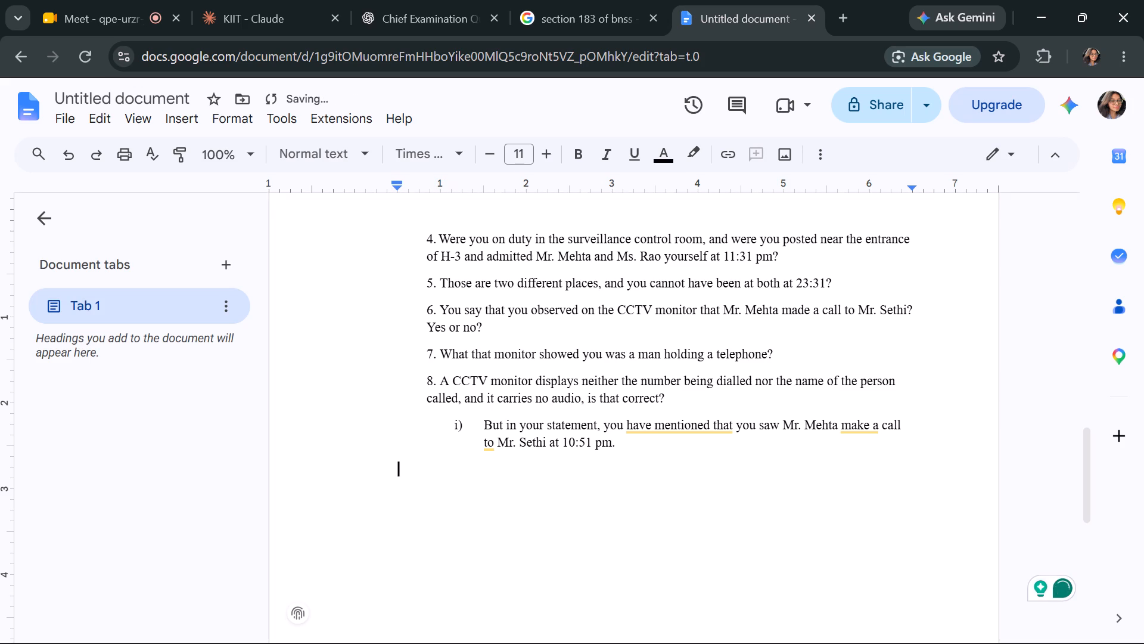
key(Tab)
key(BackSpace)
key(BackSpace)
key(BackSpace)
key(Return)
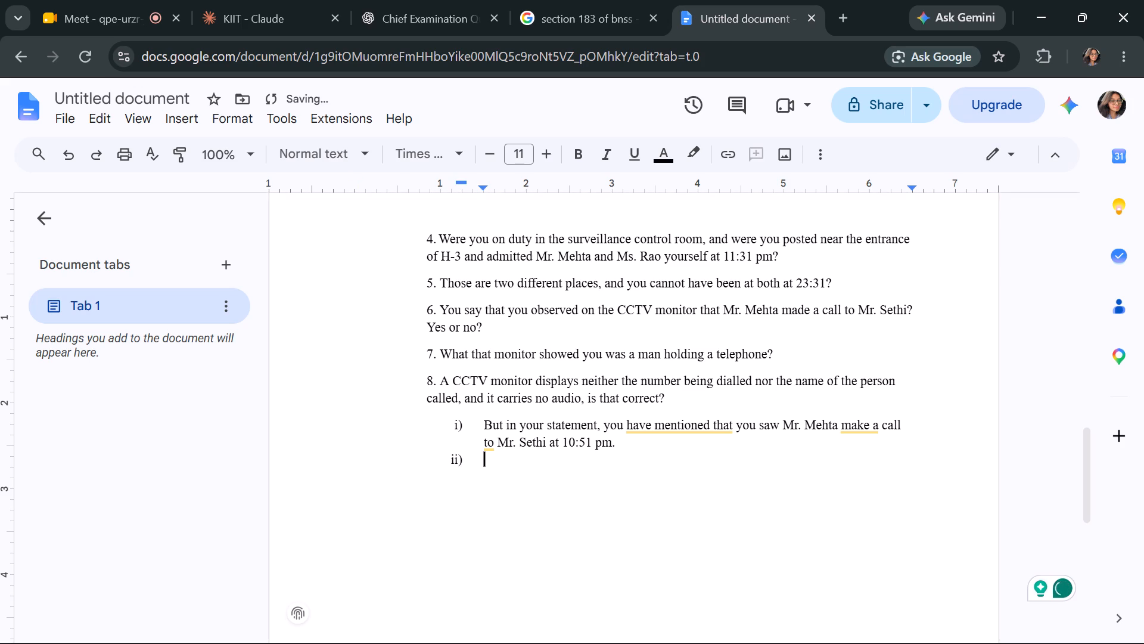
key(Return)
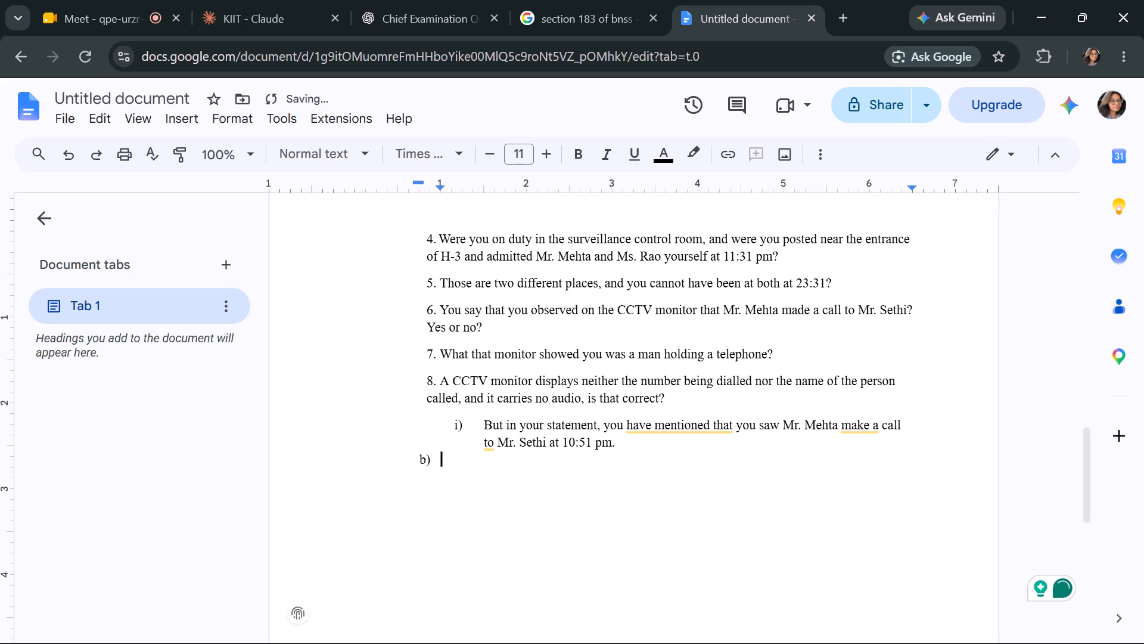
key(BackSpace)
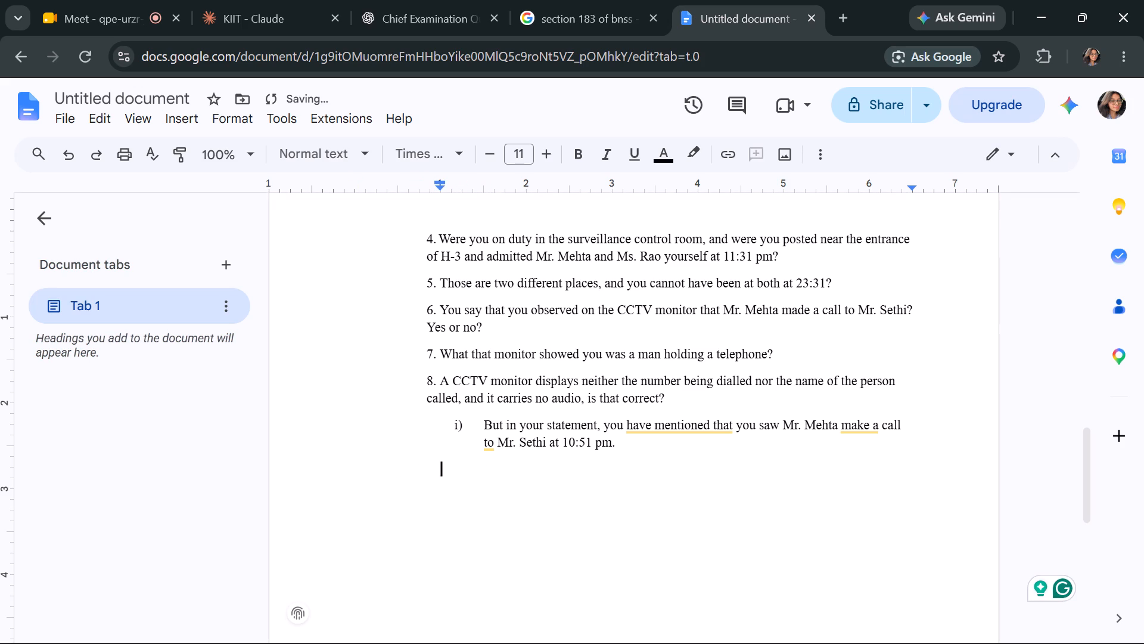
text(9.)
key(space)
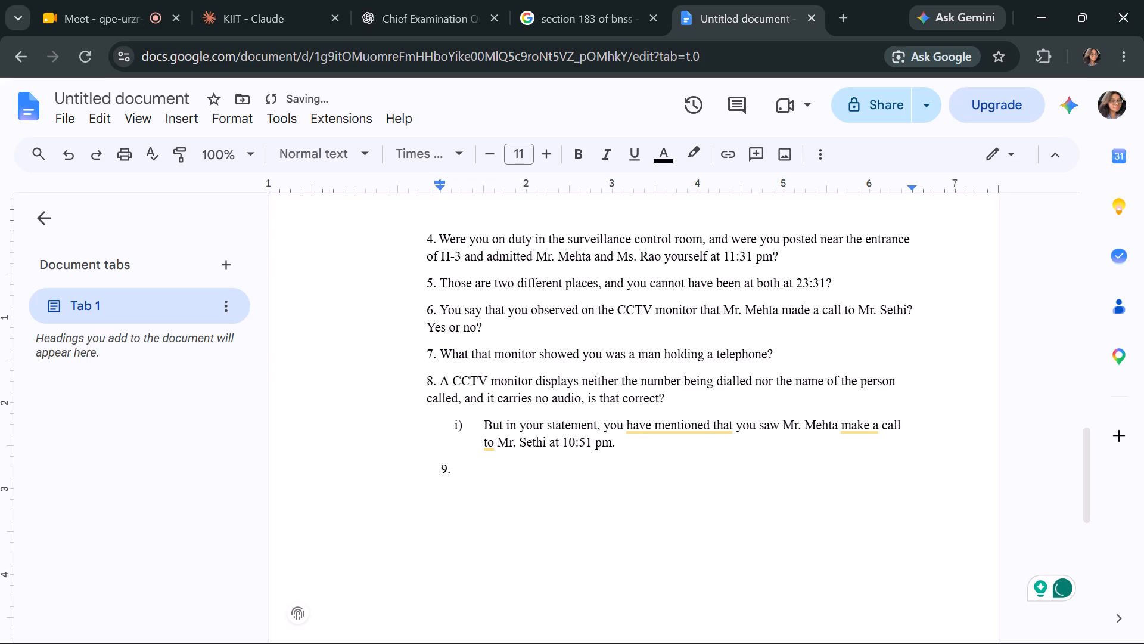
Justify the text of the whole document.
key(Left)
key(Left)
key(ctrl+a)
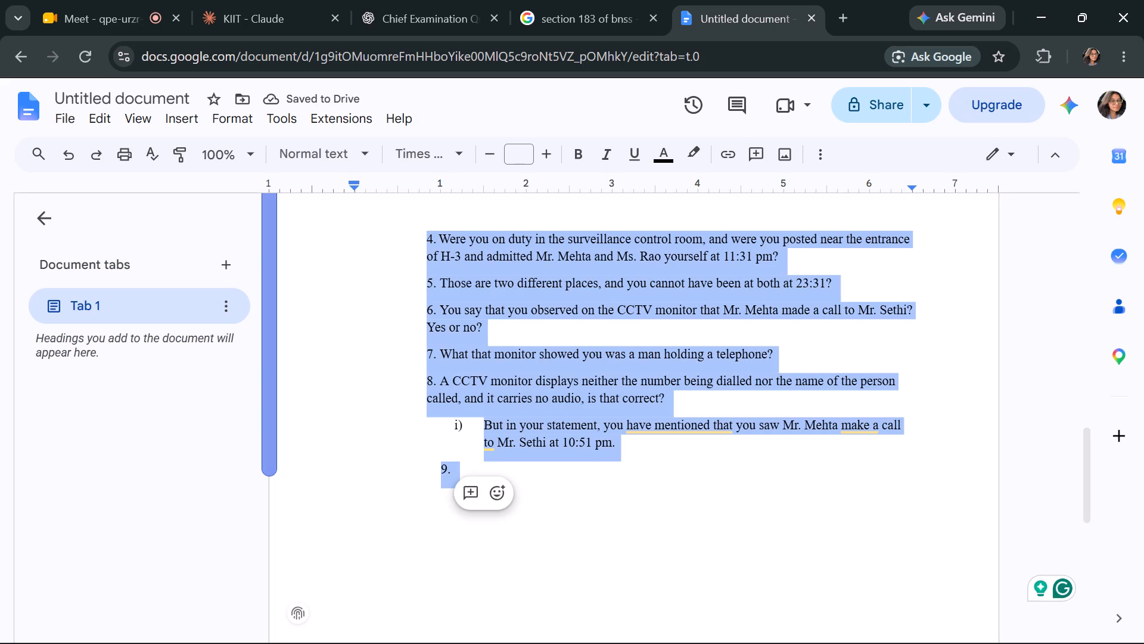
key(ctrl+j)
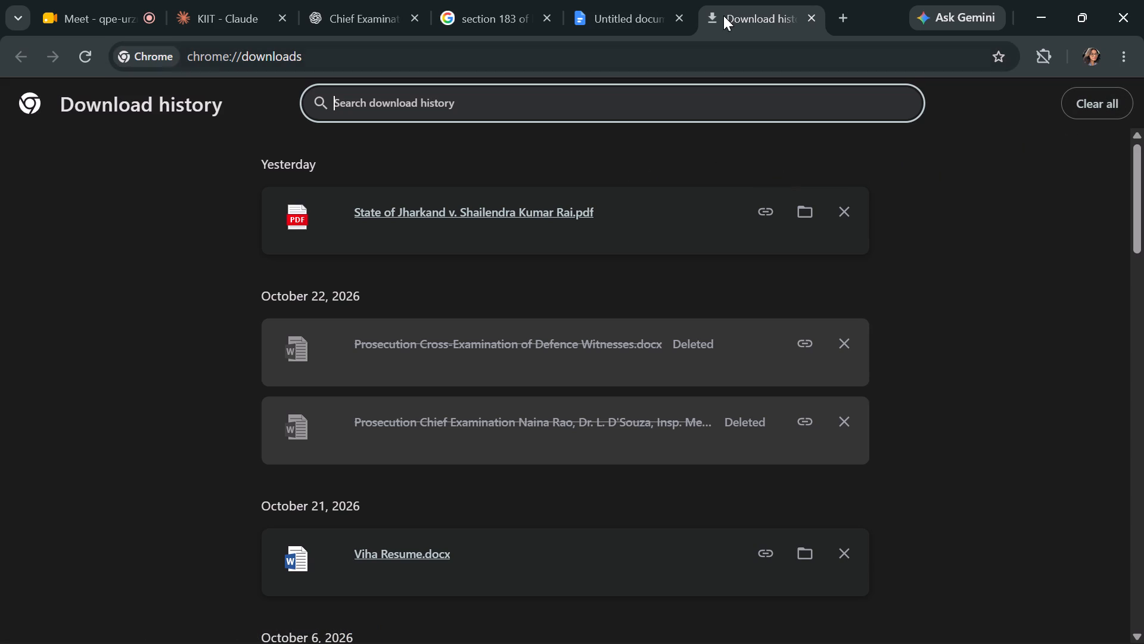
click(816, 17)
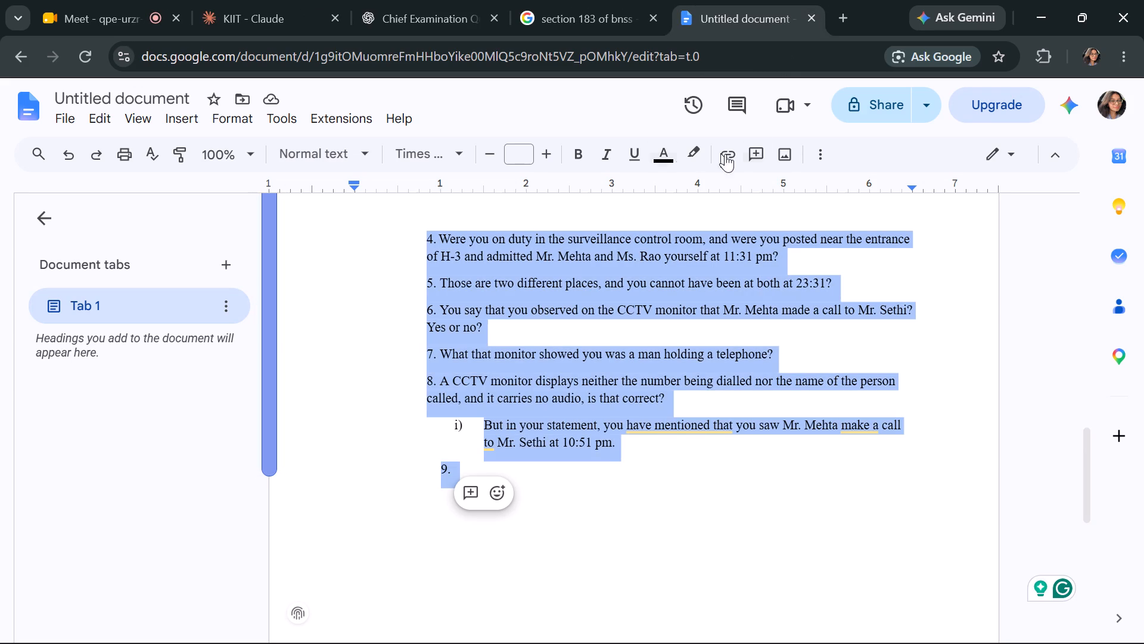
click(820, 152)
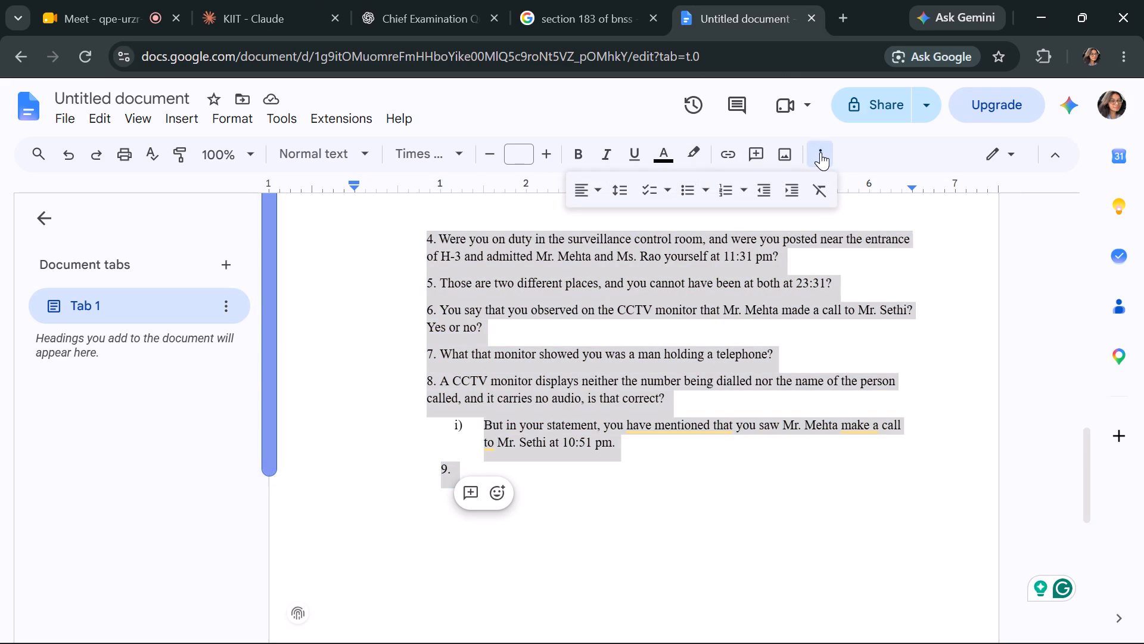
click(601, 191)
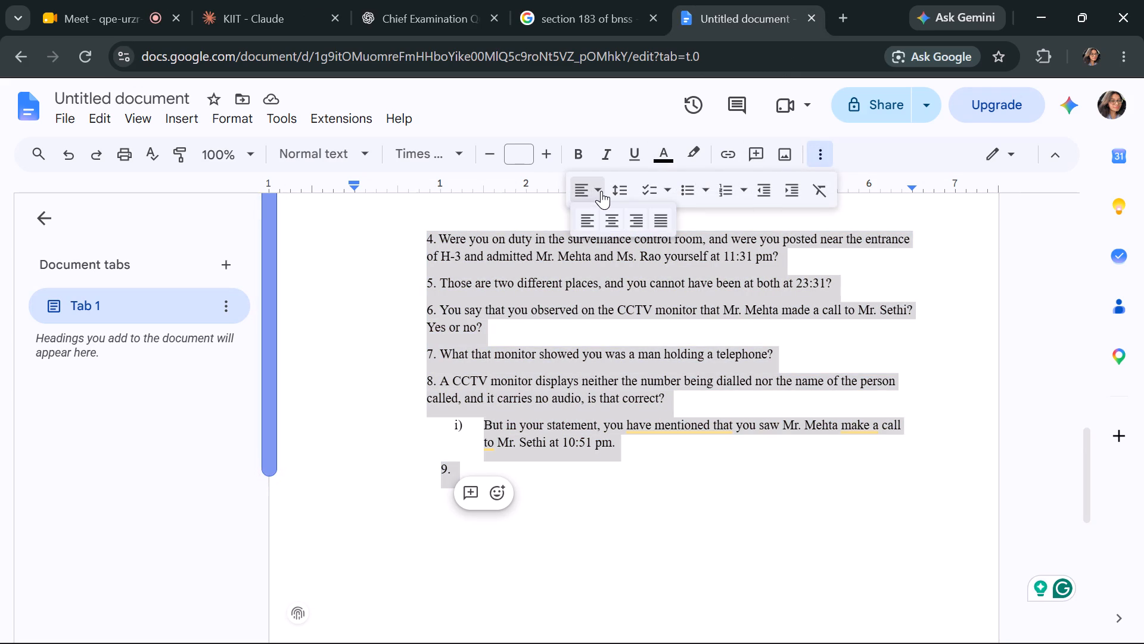
click(661, 225)
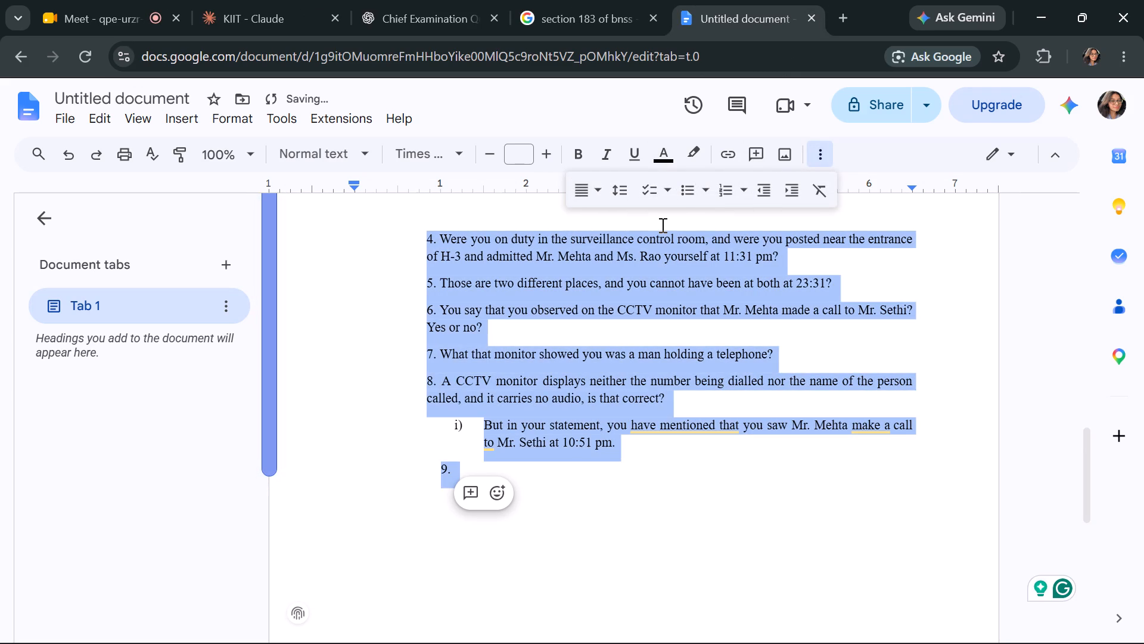
click(525, 488)
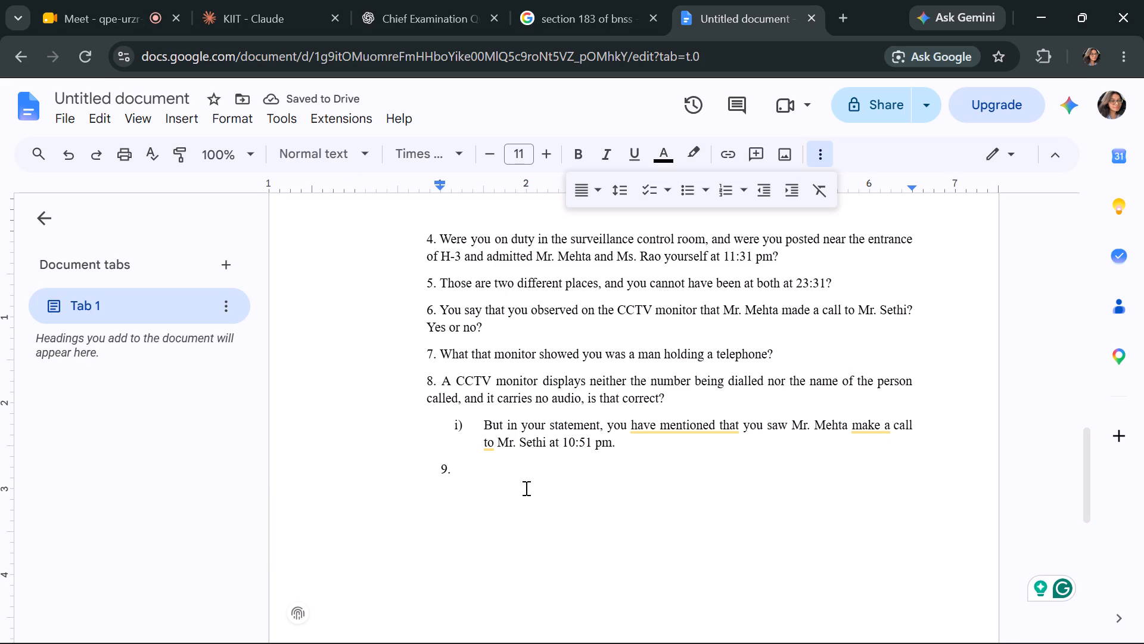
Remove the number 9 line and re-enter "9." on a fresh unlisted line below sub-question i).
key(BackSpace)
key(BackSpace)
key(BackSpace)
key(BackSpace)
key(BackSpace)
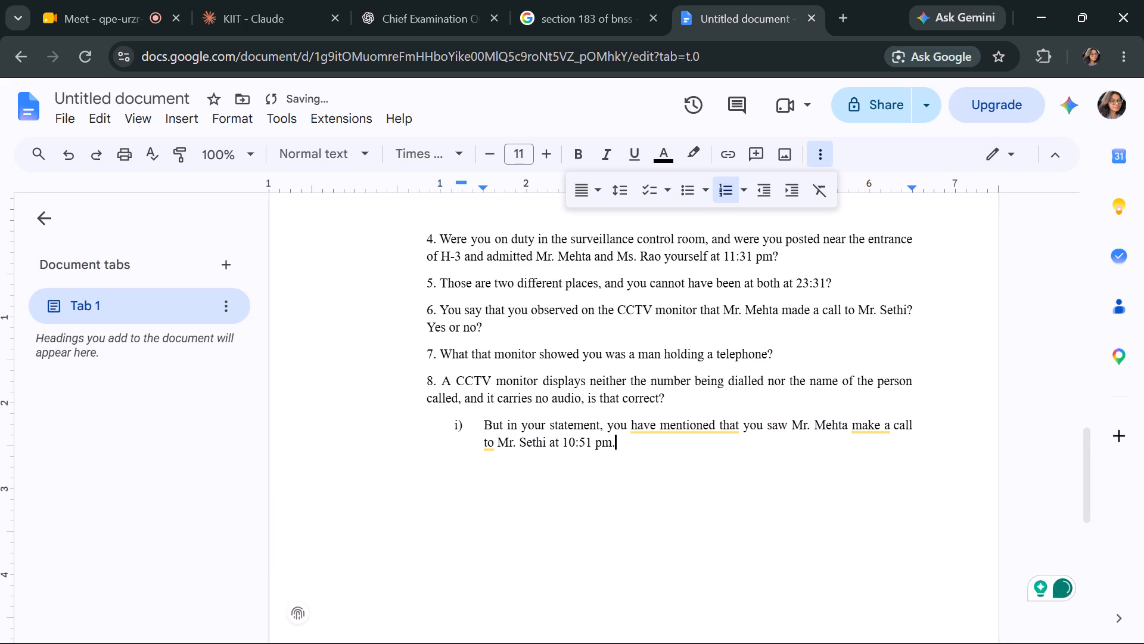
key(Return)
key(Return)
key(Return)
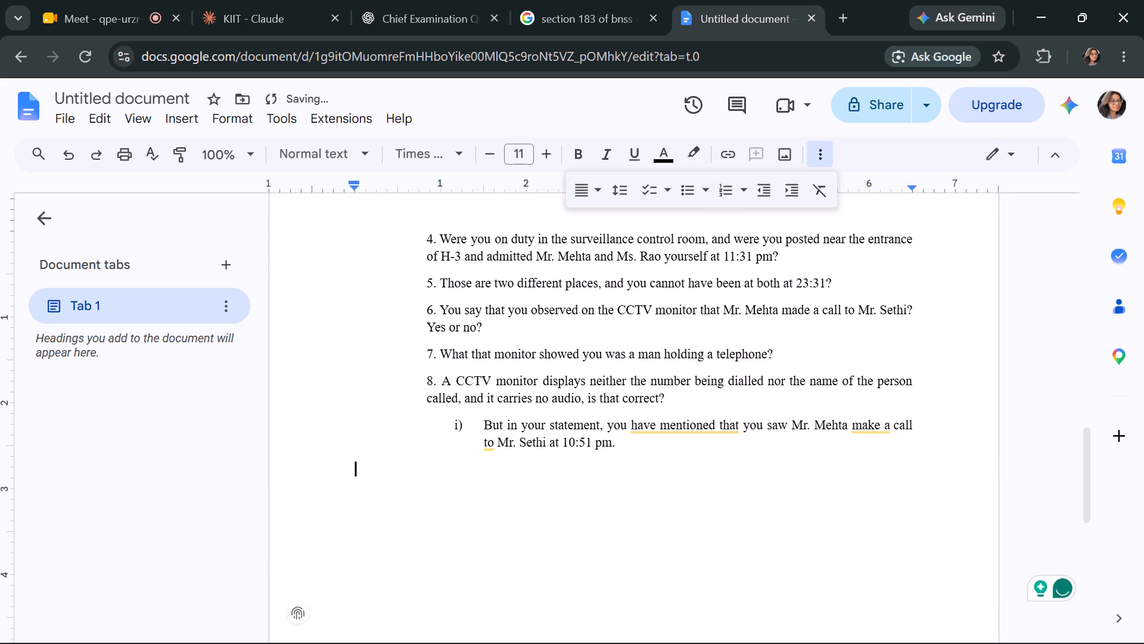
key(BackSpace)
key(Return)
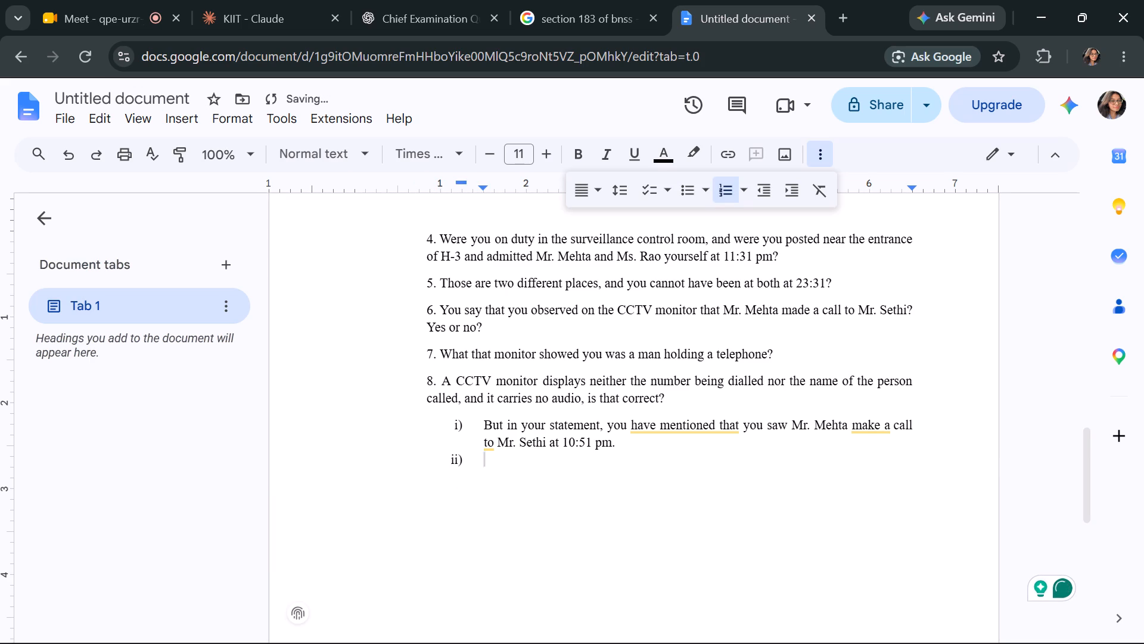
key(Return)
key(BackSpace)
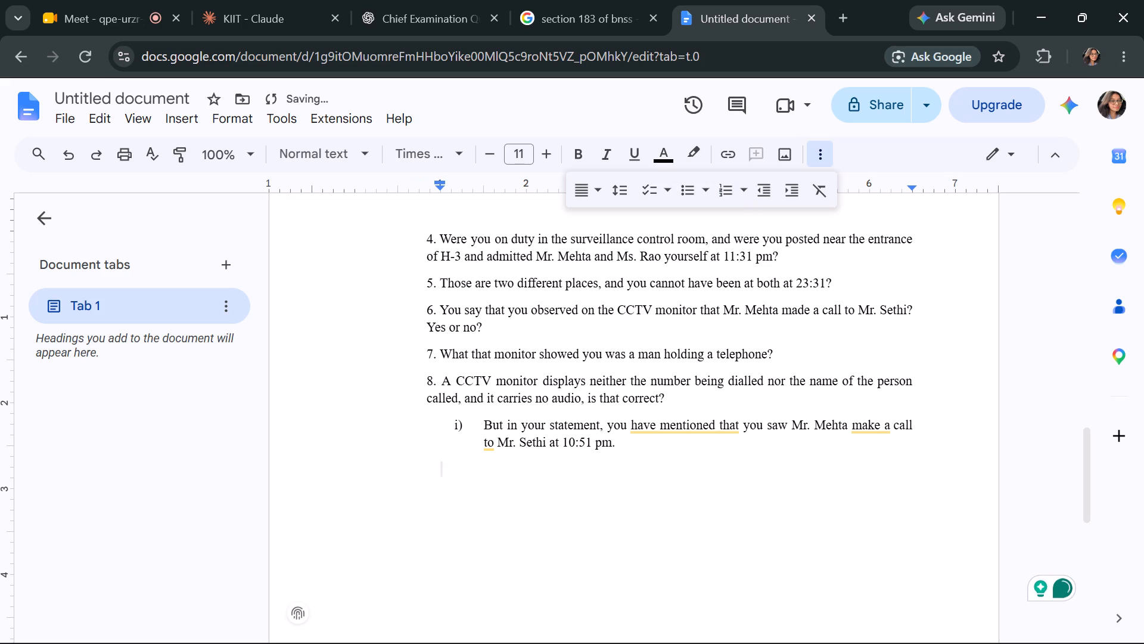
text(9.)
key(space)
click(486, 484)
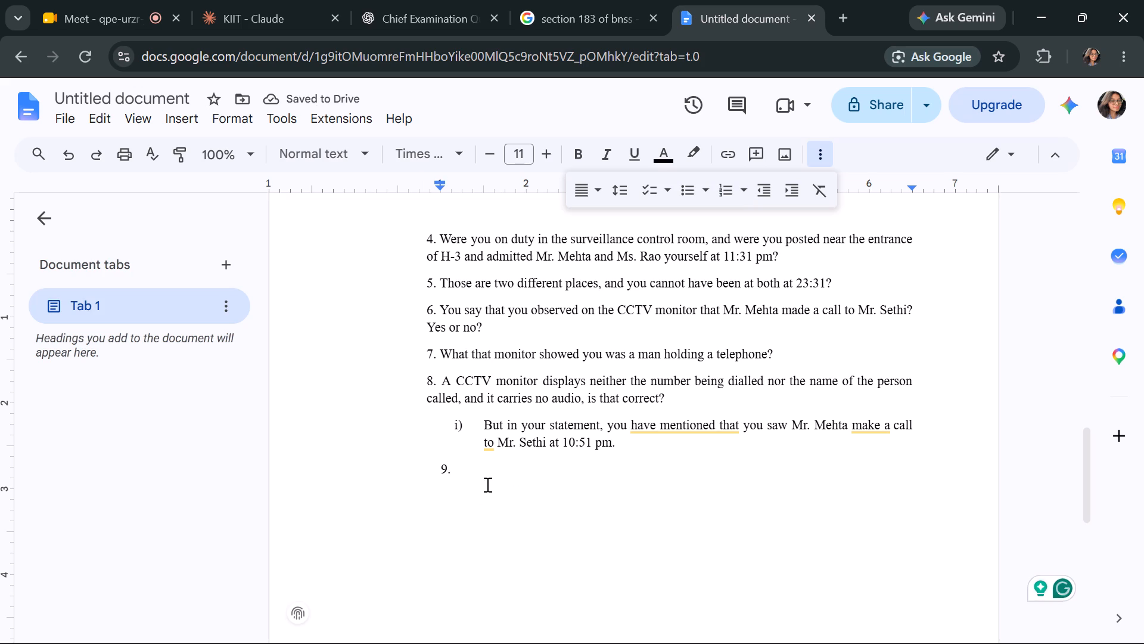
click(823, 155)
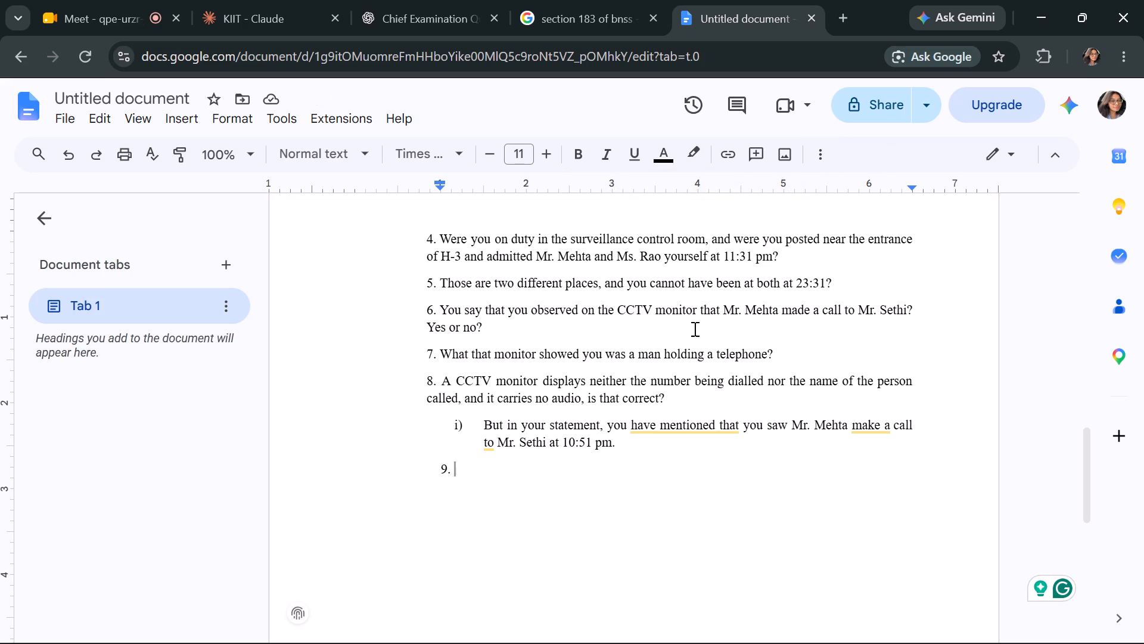
scroll(551, 444, up, 5)
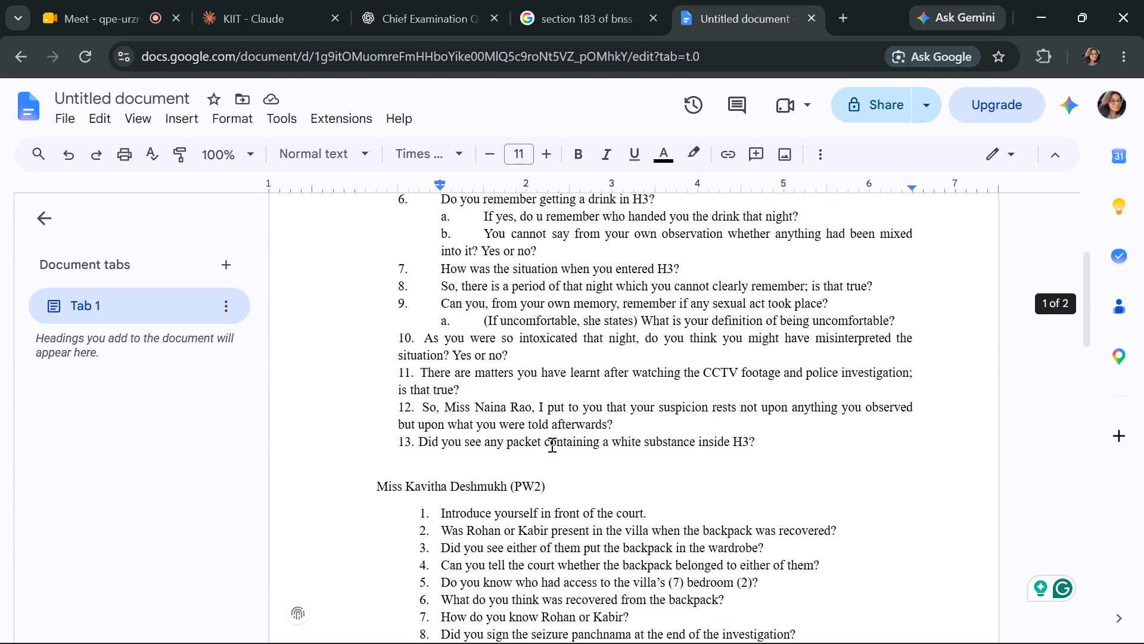
scroll(551, 444, up, 1)
scroll(551, 444, down, 5)
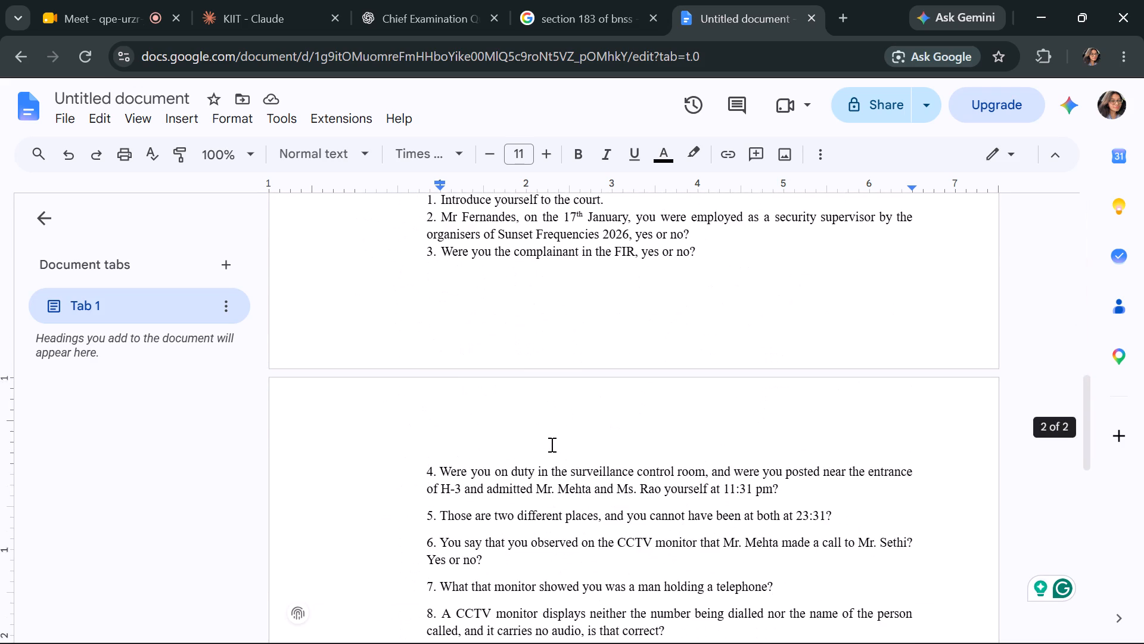
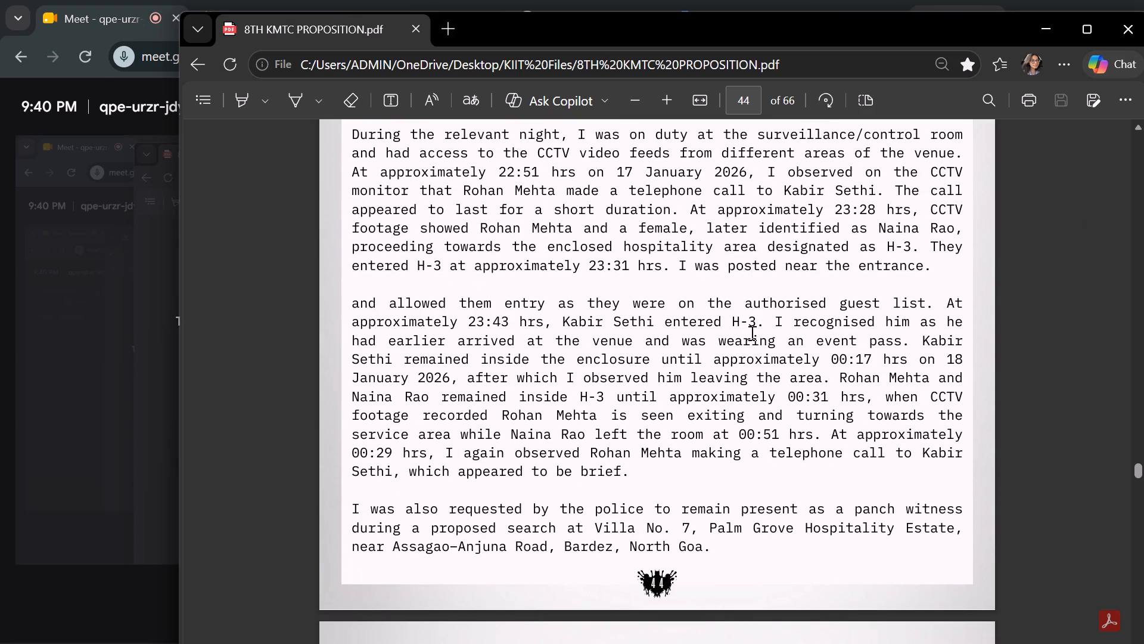
Read through PW-3's statement on pages 44 and 45 of the proposition PDF, covering the H-3 timings and the backpack recovery.
scroll(751, 333, down, 3)
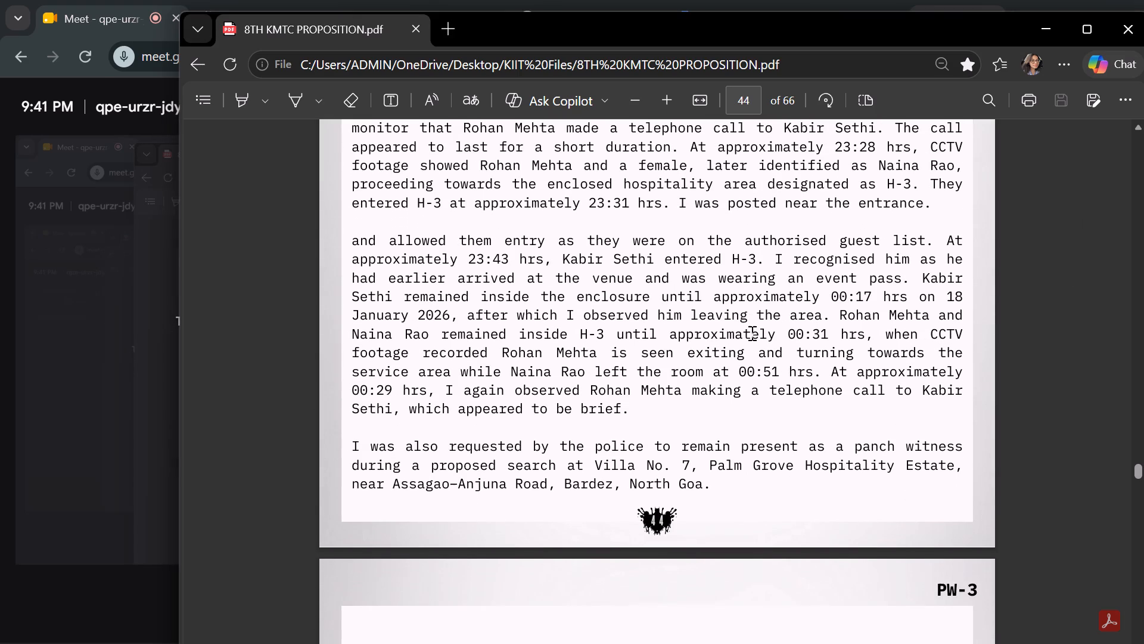
scroll(751, 333, down, 3)
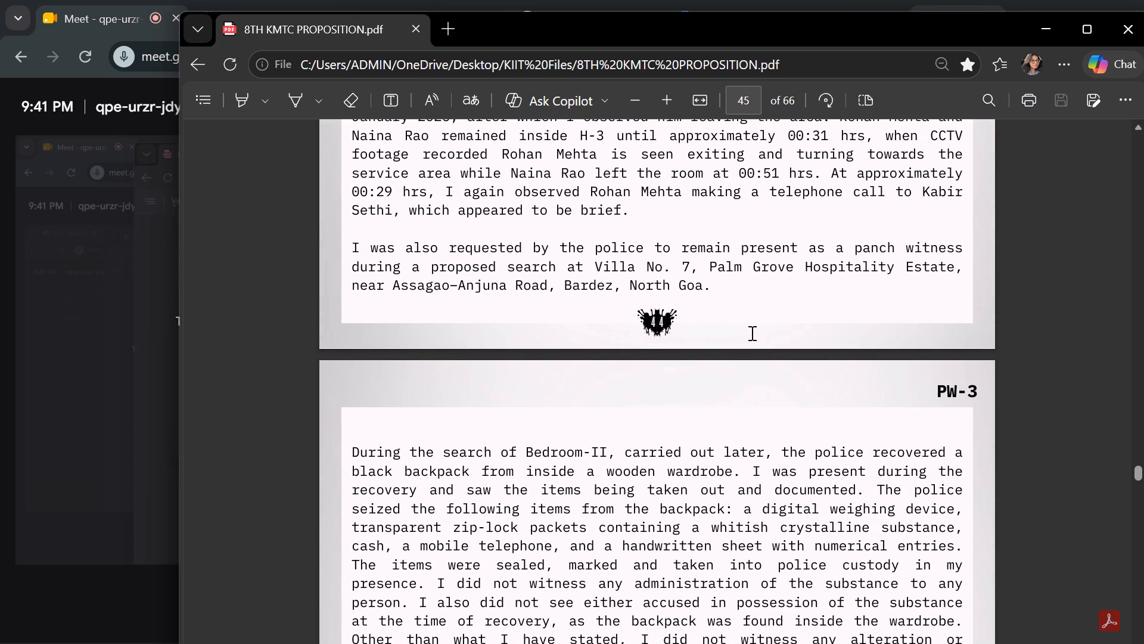
scroll(751, 333, down, 1)
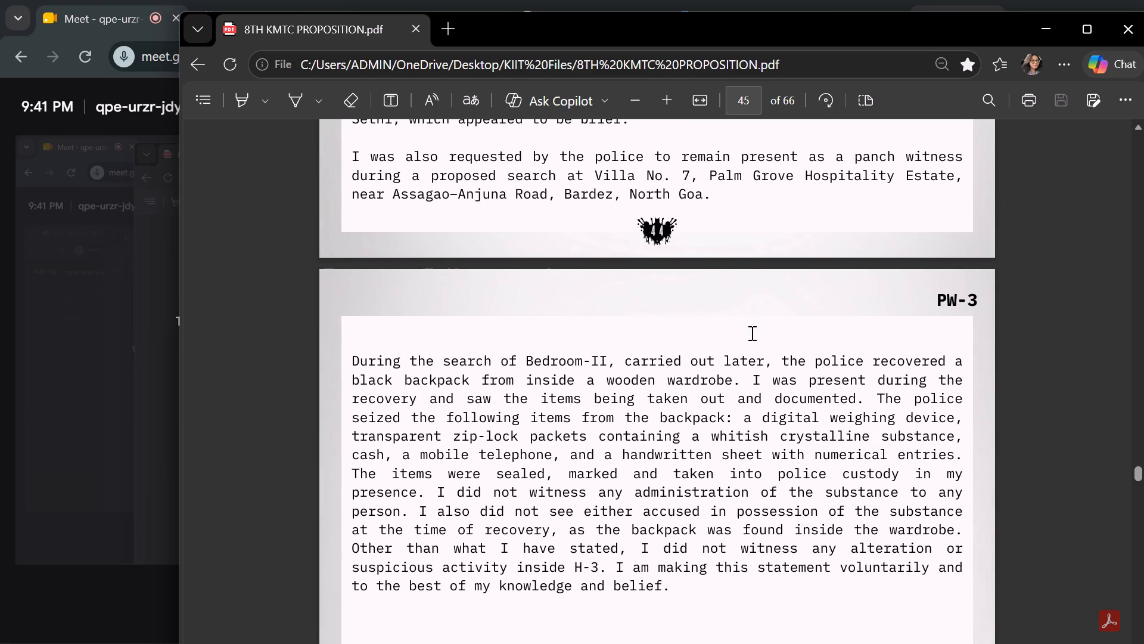
scroll(751, 333, up, 2)
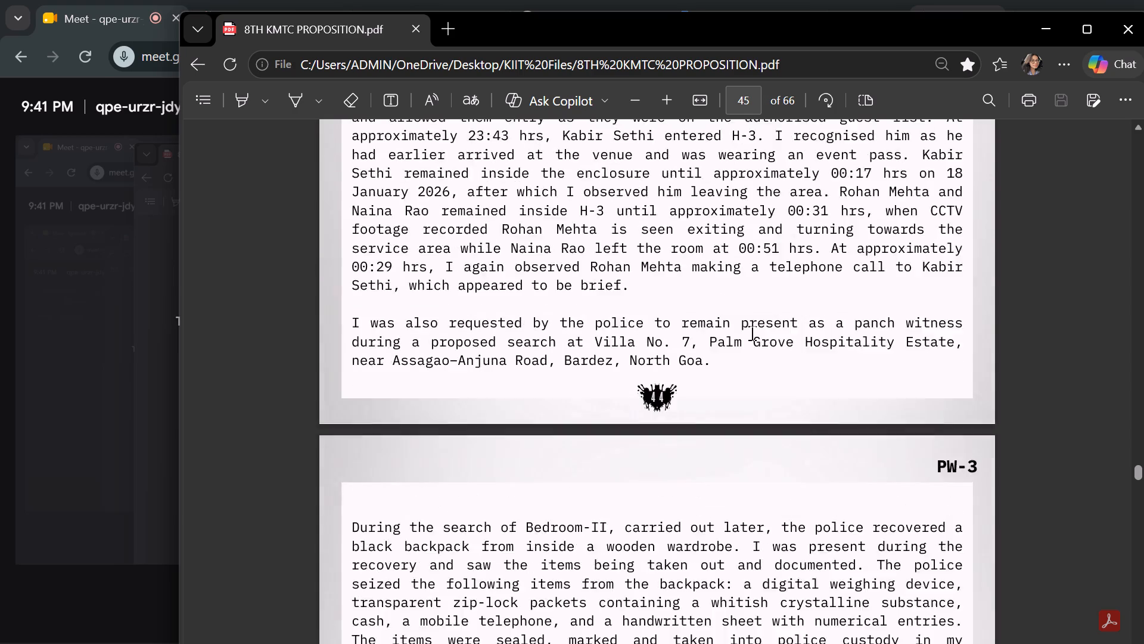
scroll(751, 333, up, 2)
scroll(751, 333, down, 1)
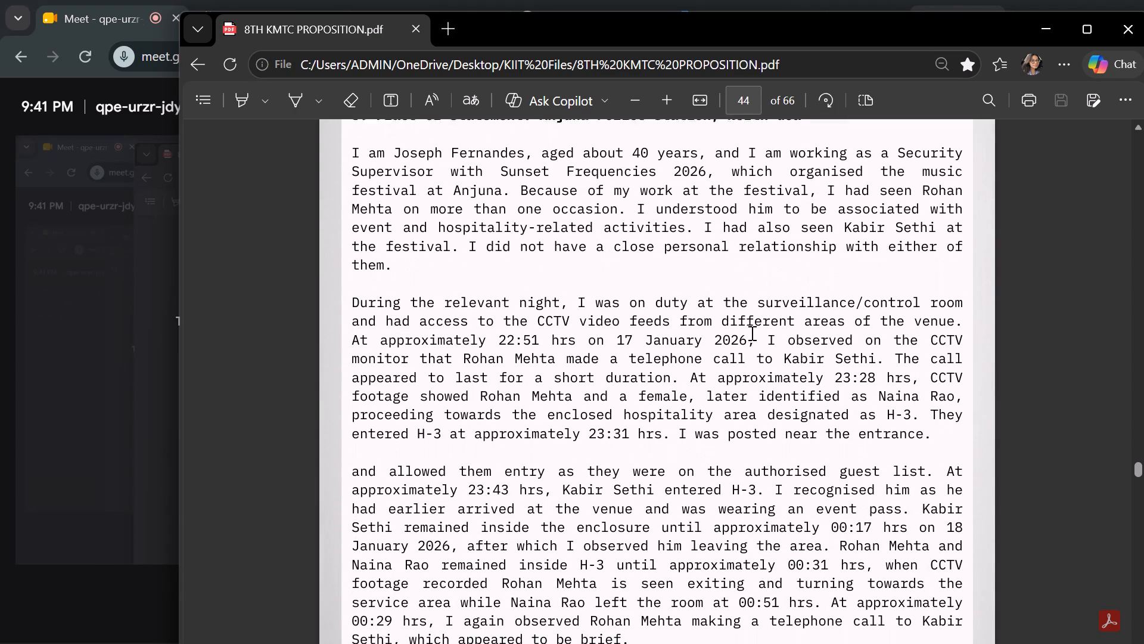
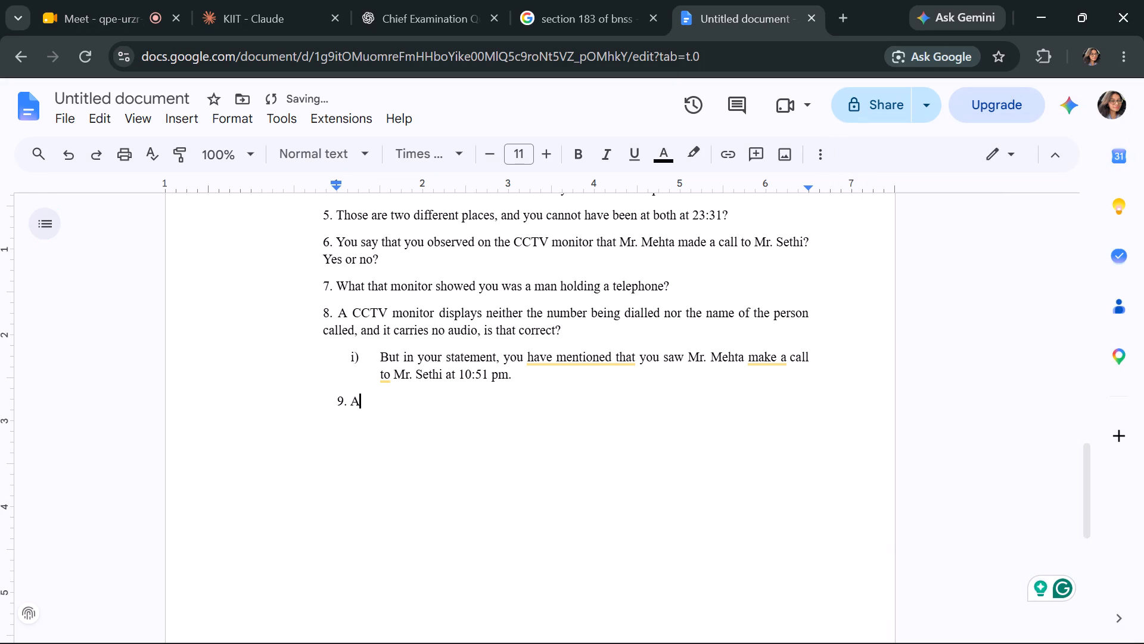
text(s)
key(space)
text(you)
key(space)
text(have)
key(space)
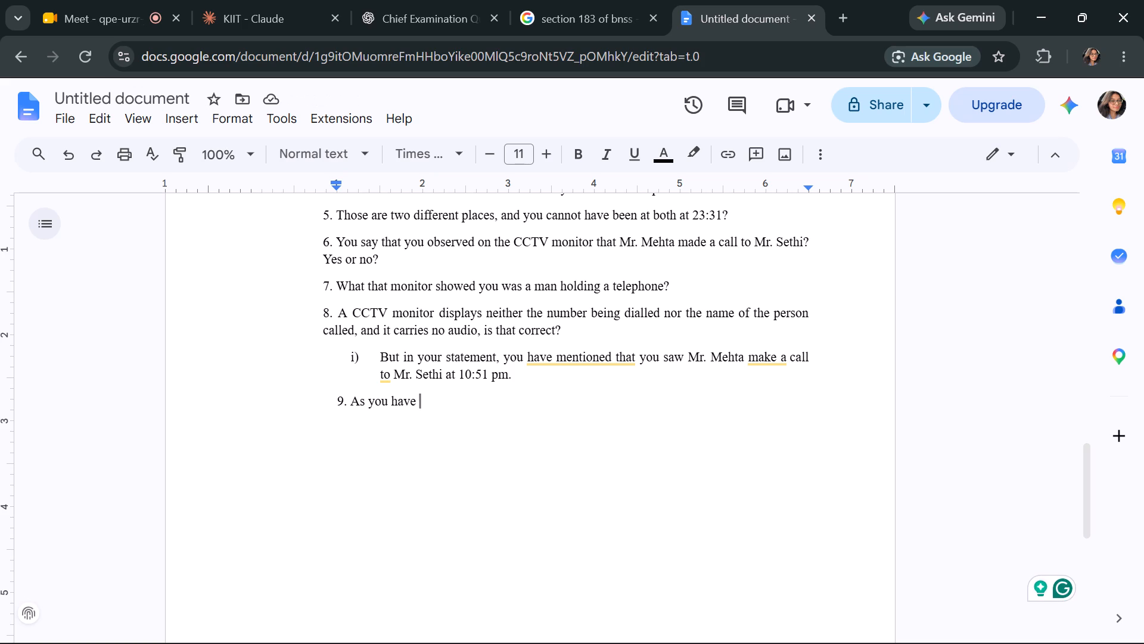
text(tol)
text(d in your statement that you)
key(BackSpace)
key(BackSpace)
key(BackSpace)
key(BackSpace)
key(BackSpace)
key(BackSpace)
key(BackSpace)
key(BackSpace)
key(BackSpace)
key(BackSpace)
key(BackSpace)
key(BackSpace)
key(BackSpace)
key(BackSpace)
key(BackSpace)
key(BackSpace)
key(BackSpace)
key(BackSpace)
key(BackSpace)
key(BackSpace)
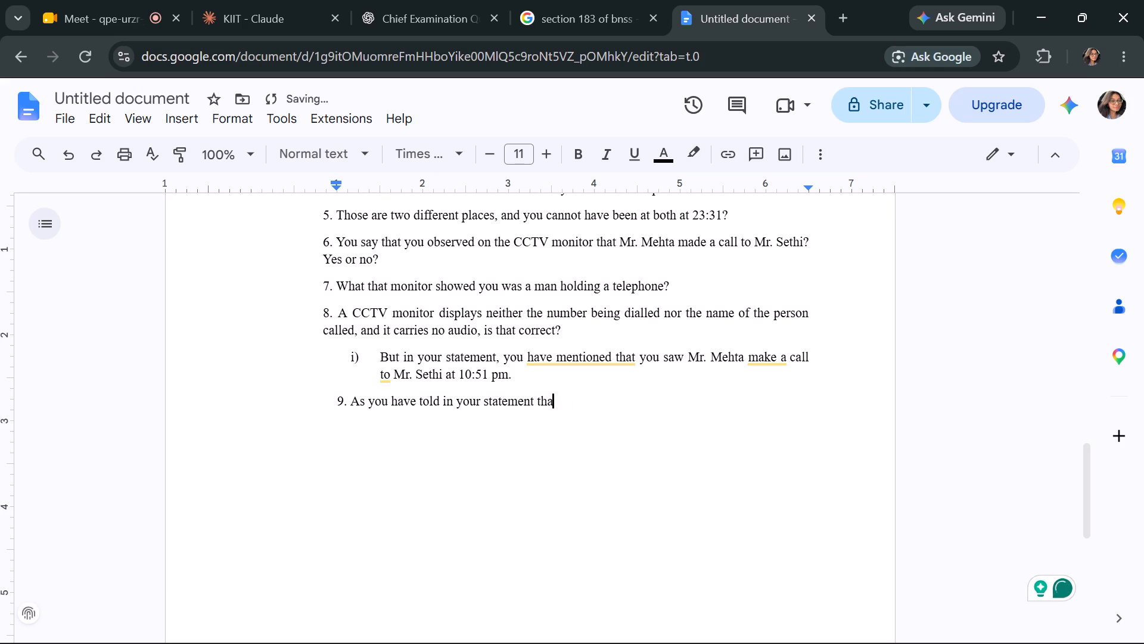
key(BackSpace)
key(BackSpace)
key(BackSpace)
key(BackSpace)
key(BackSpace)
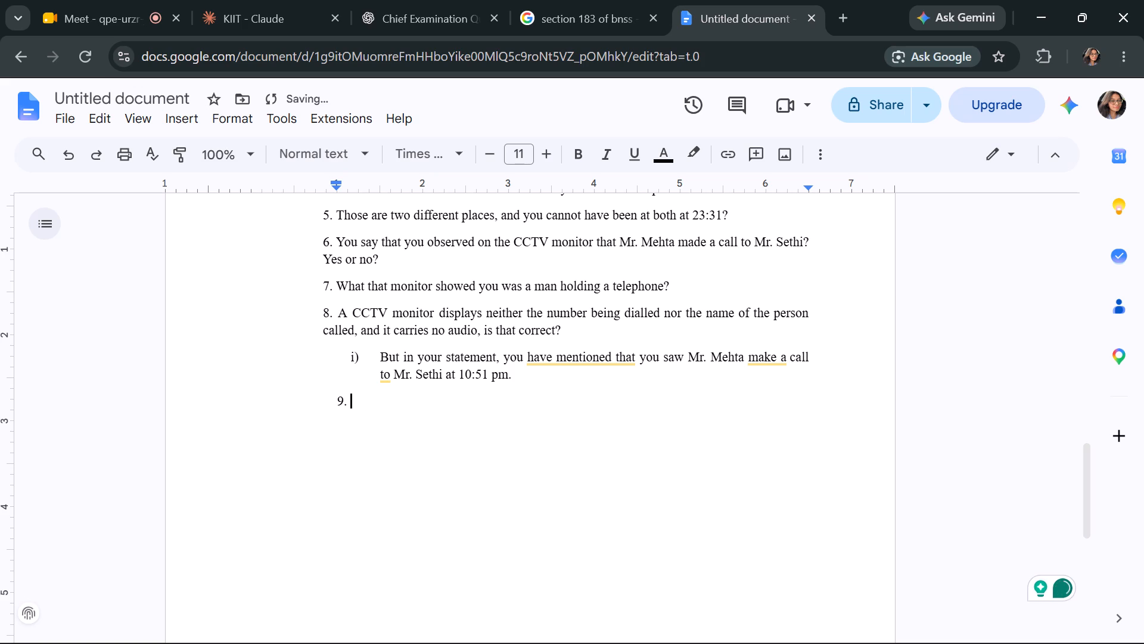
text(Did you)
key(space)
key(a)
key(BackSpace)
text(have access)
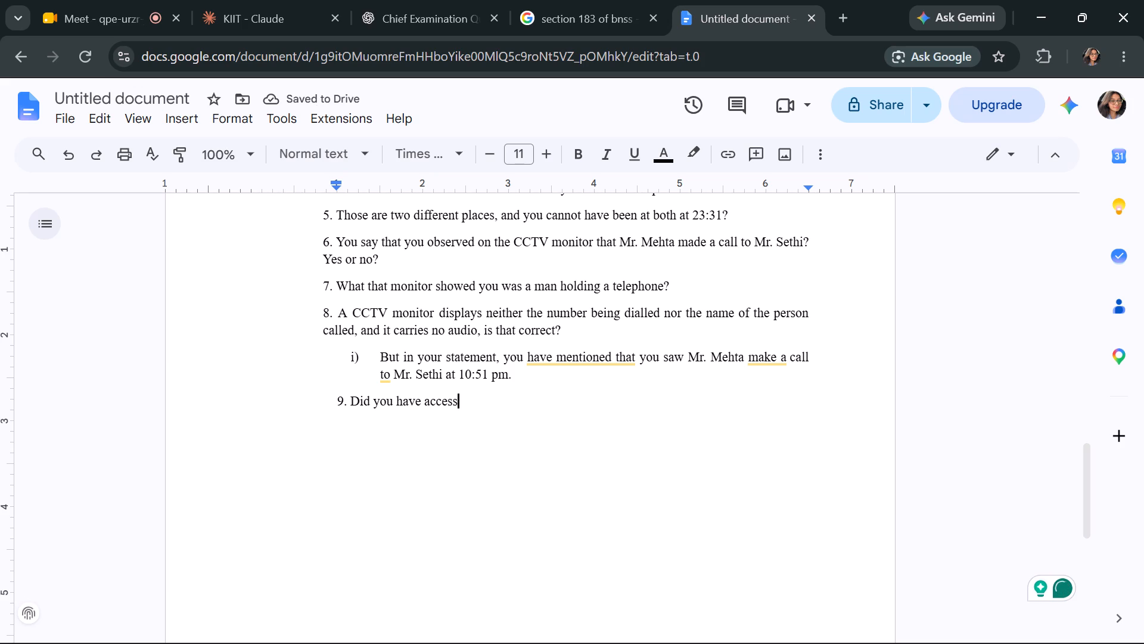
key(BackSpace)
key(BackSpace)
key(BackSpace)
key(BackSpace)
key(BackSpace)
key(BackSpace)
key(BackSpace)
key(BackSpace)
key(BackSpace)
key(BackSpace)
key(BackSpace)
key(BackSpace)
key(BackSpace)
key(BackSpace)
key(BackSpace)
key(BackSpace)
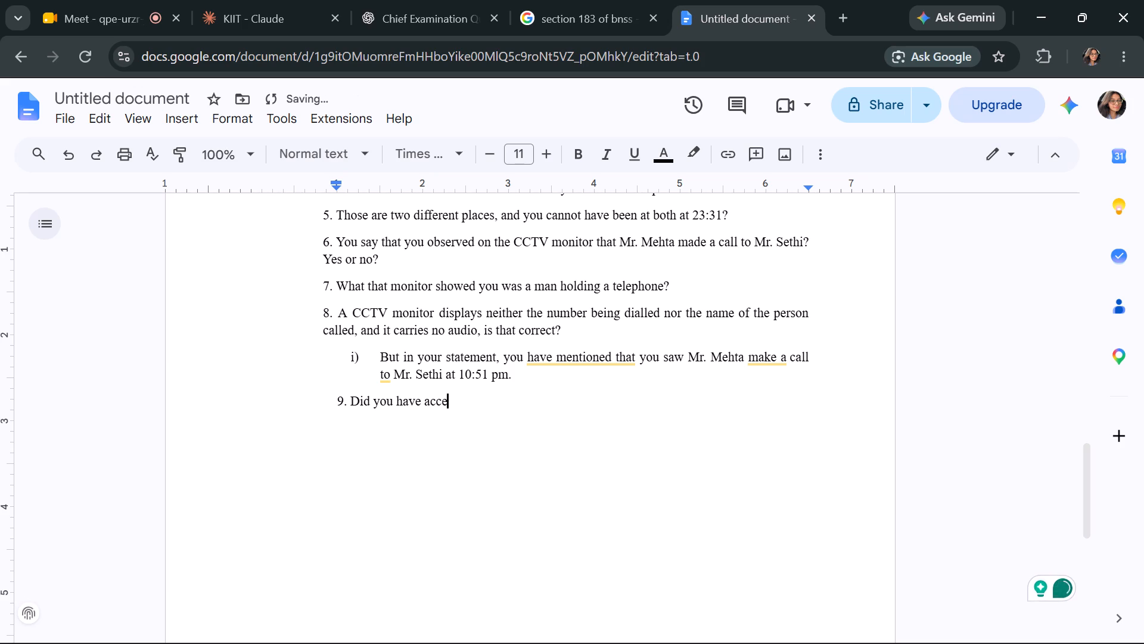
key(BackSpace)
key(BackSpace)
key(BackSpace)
Write question 9 as "You had access to the CCTV footage across the venue, yes or no?".
text(You had access to the)
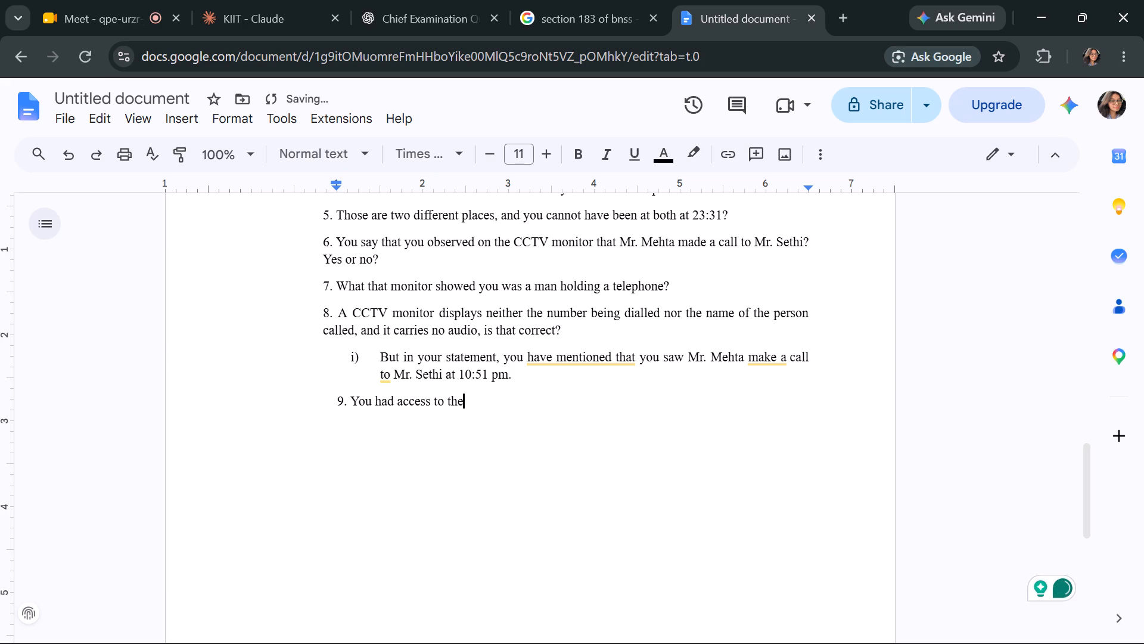
key(space)
key(alt+Tab)
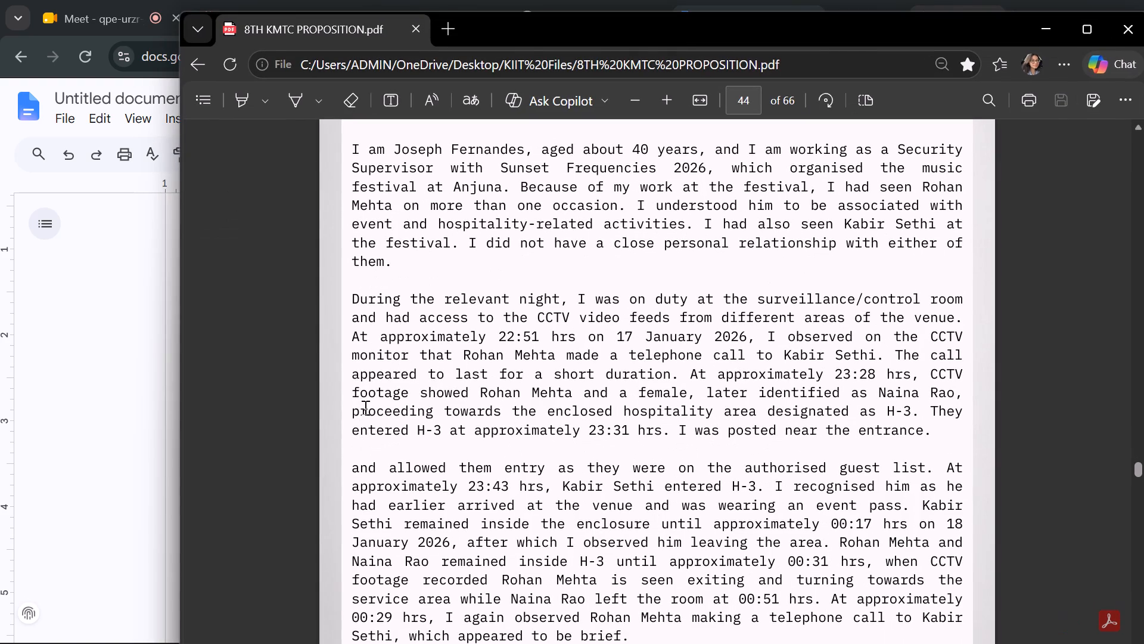
key(alt+Tab)
text(CCTV footages across the venue)
text(, yes or no?)
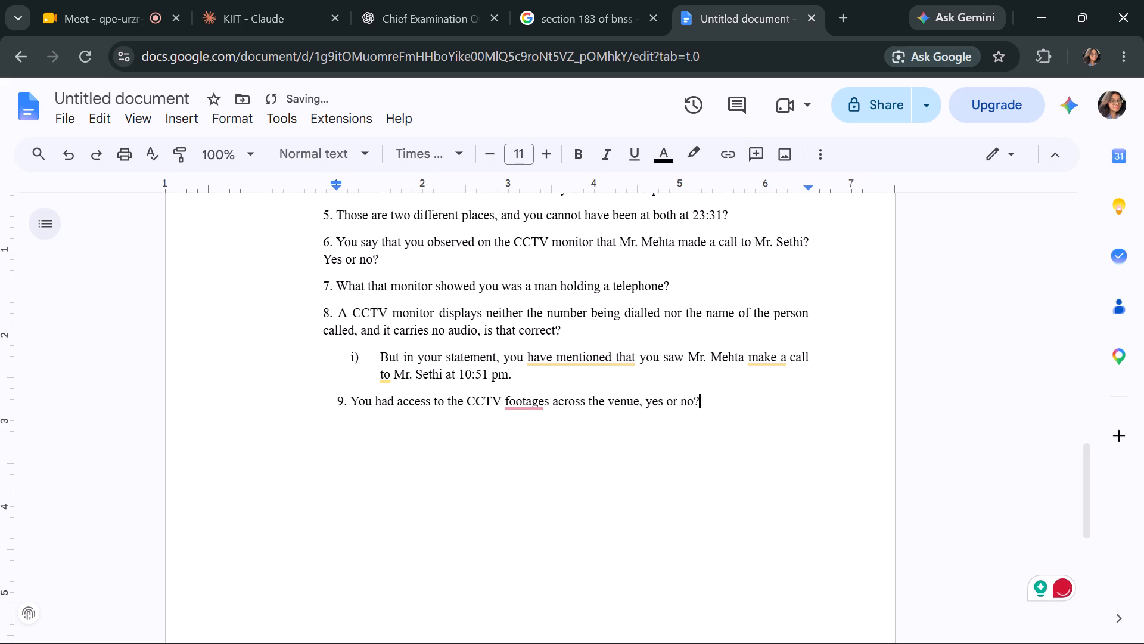
key(space)
click(567, 437)
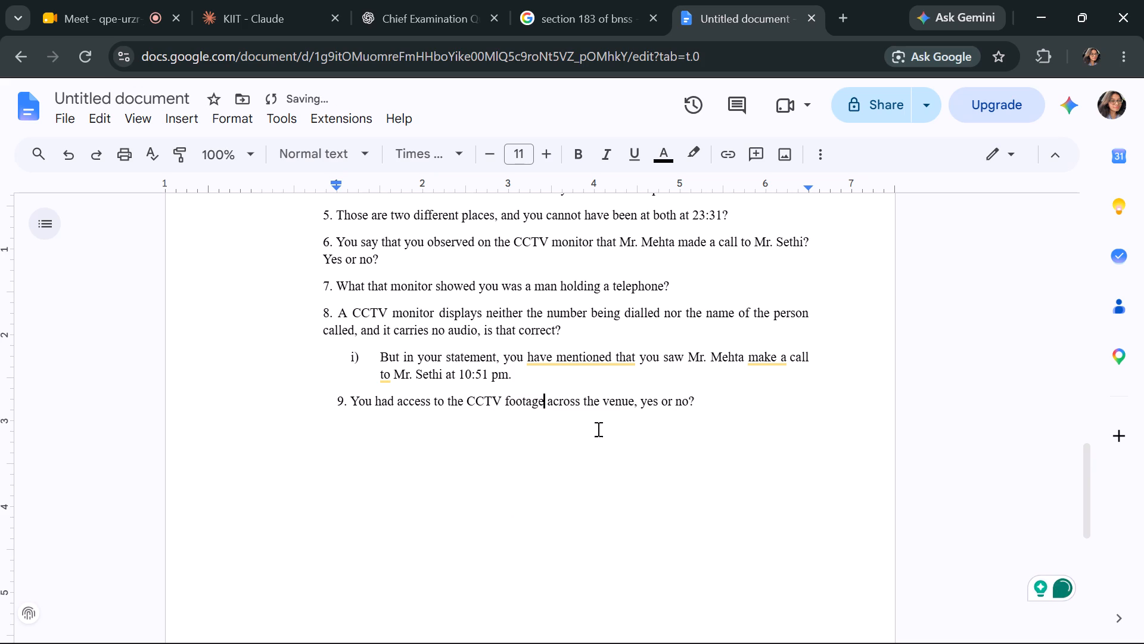
click(717, 413)
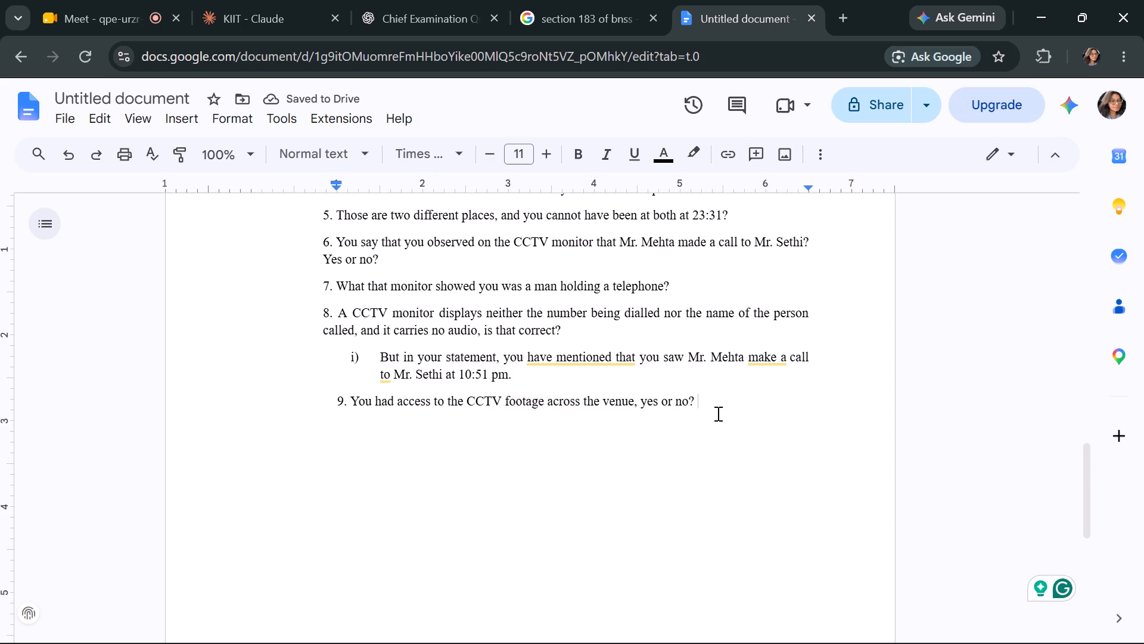
scroll(717, 413, up, 3)
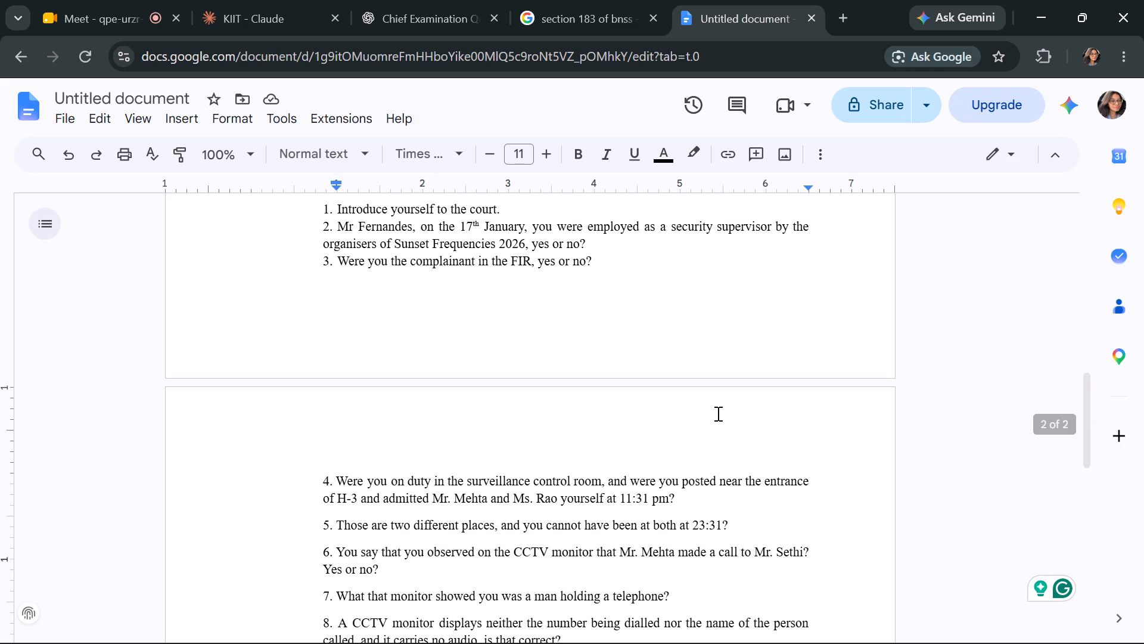
scroll(717, 413, down, 2)
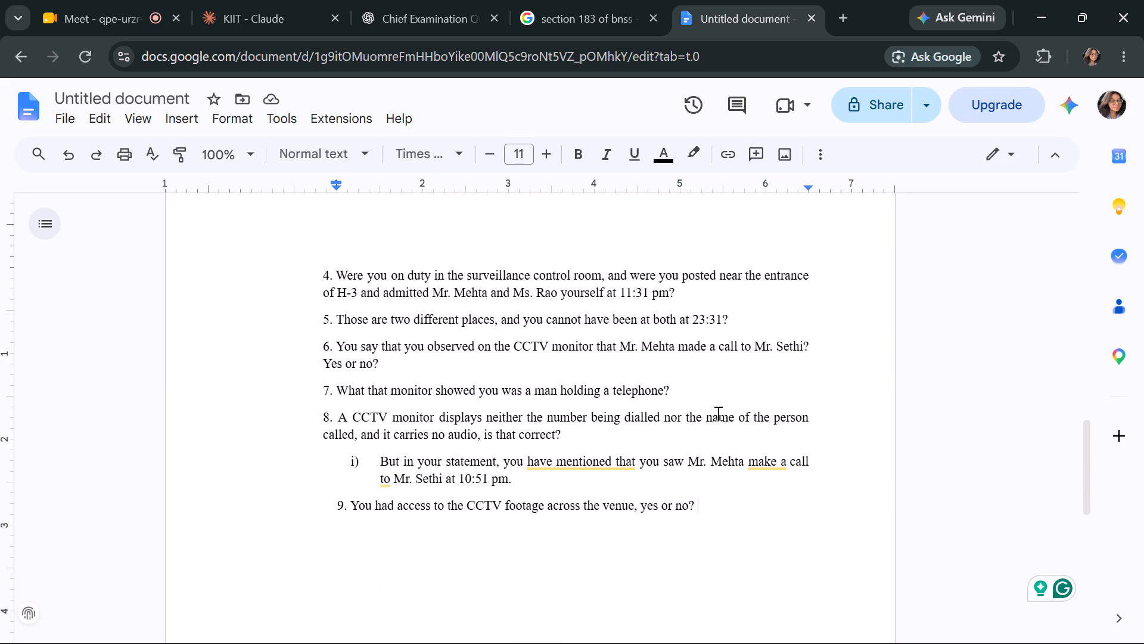
scroll(717, 413, down, 1)
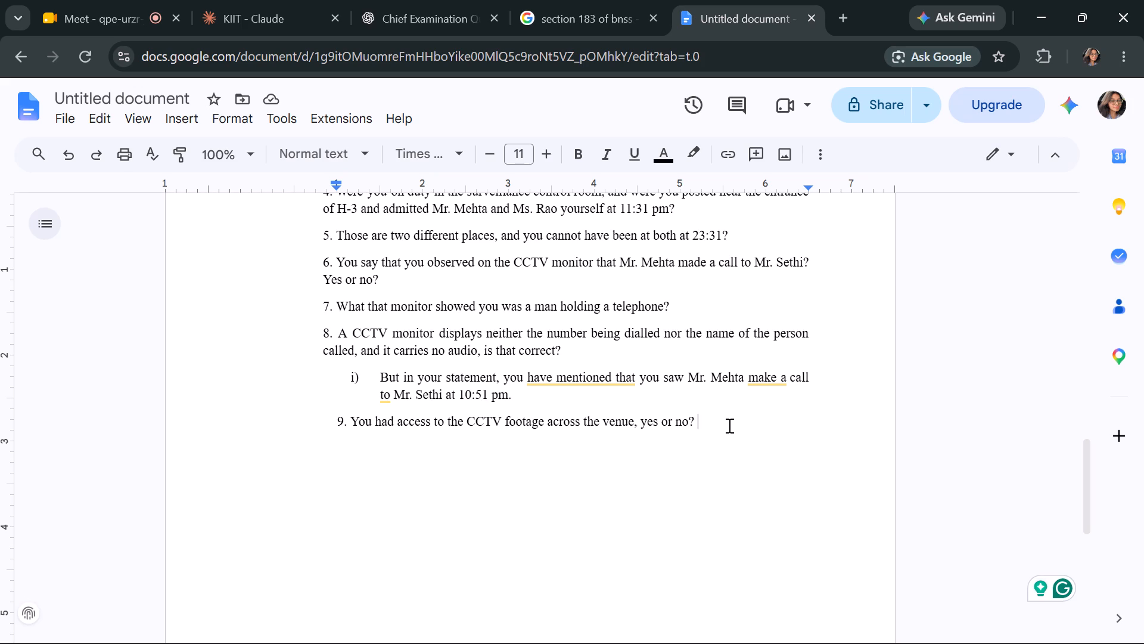
key(BackSpace)
Add an indented sub-point numbered i) on a new line under question 9.
key(Return)
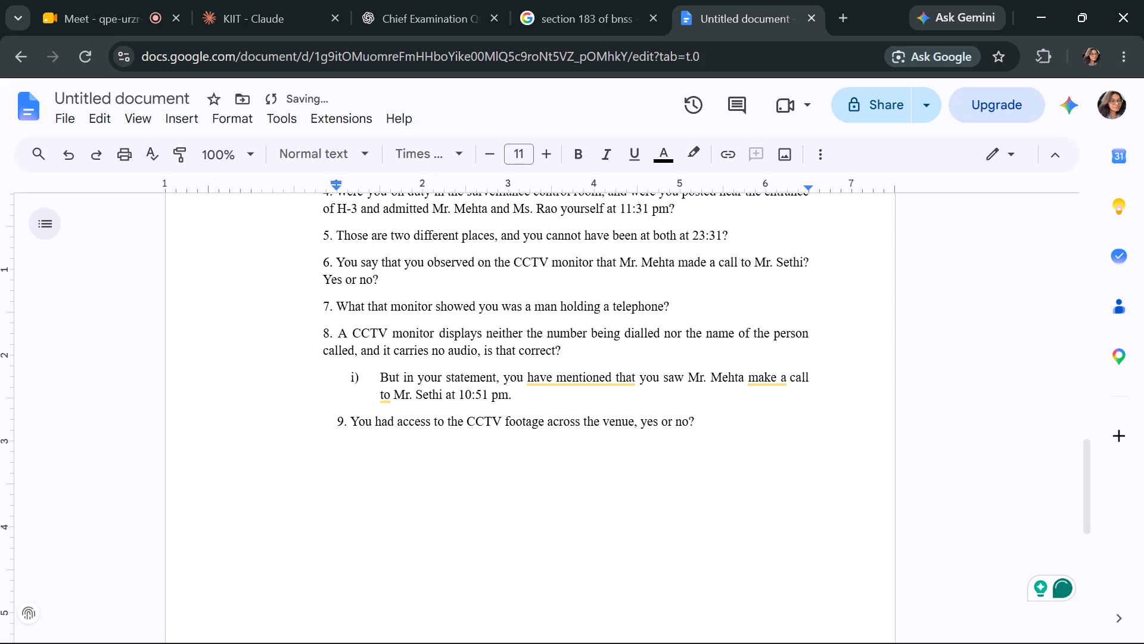
key(1)
key(BackSpace)
key(i)
text())
key(space)
key(BackSpace)
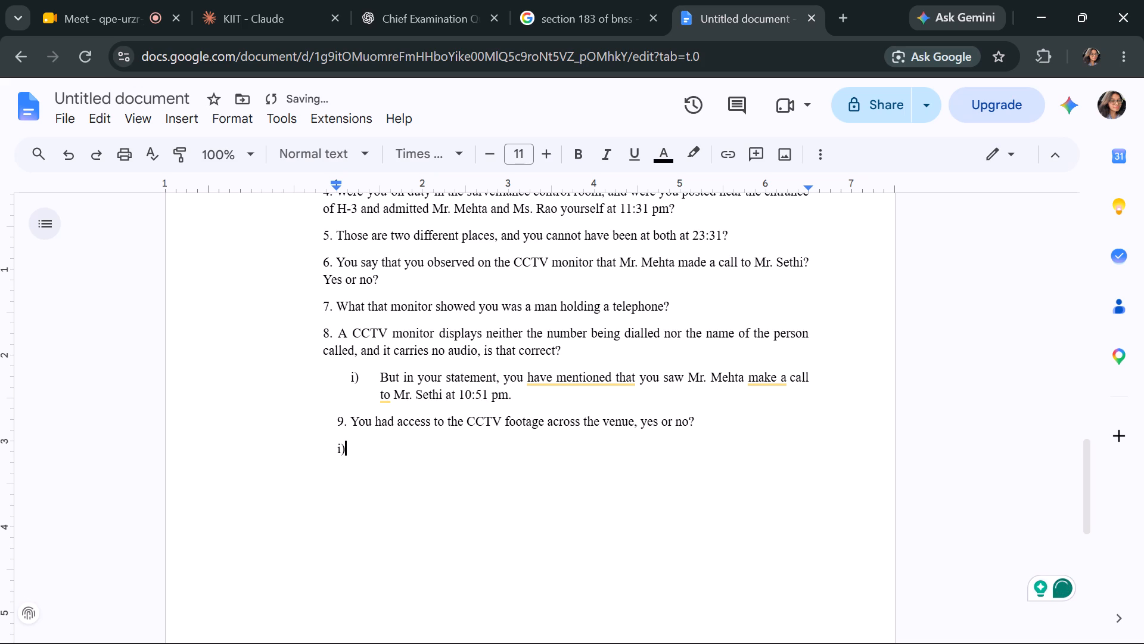
key(Left)
key(Left)
key(Tab)
key(Right)
key(Right)
key(Right)
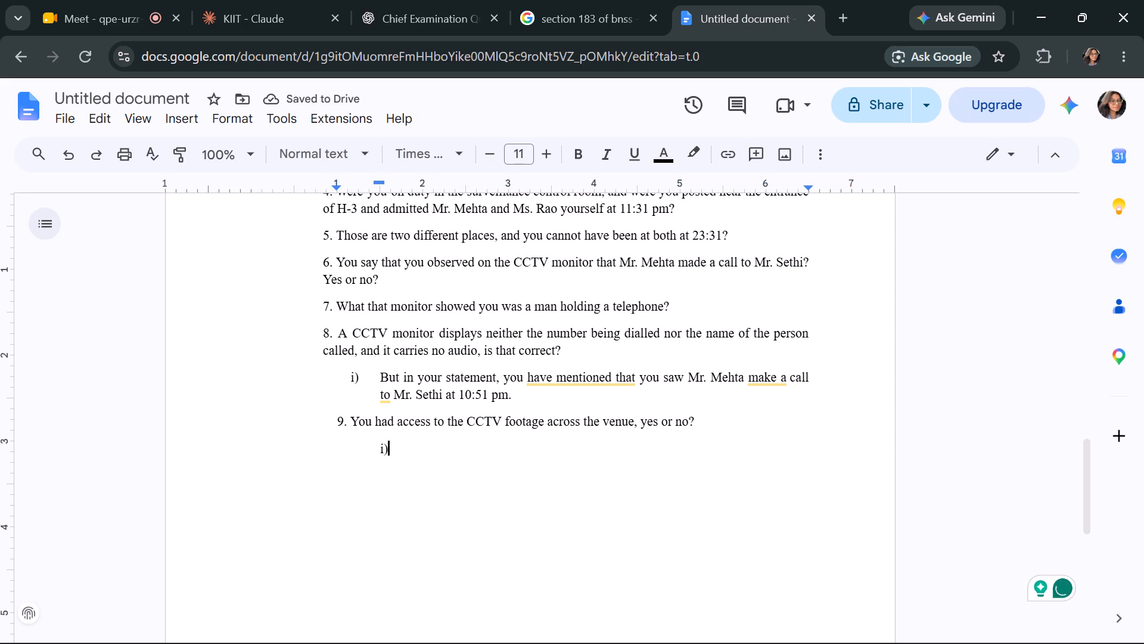
Word sub-point i) as "Did you see either of the accused carrying a black backpack or the substance found in it?".
key(space)
text(Did you)
key(space)
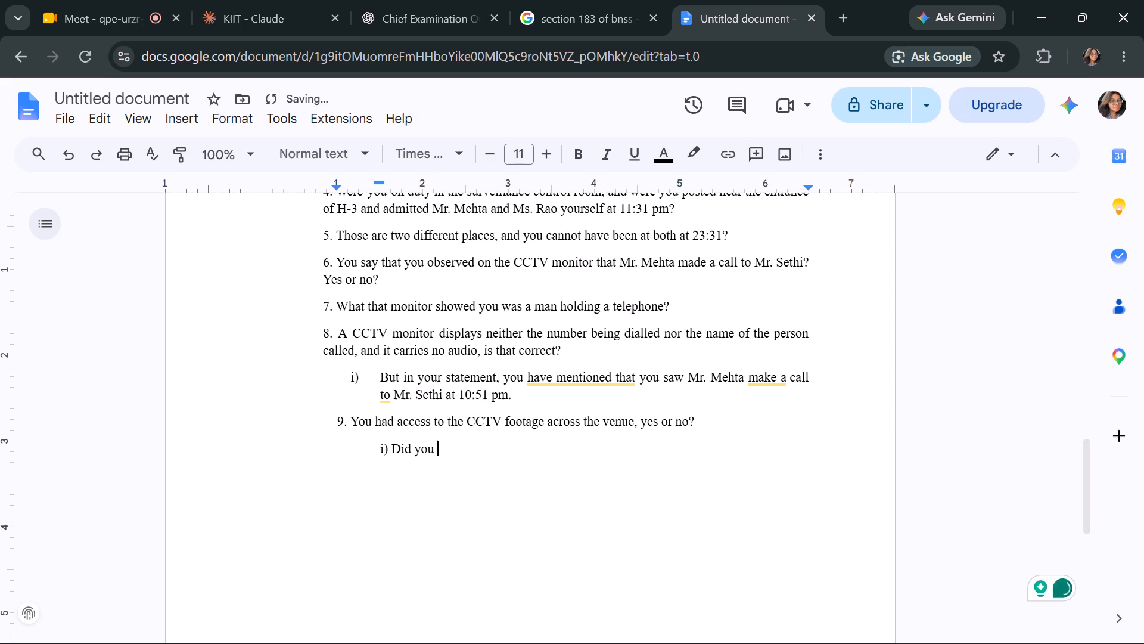
text(see either of the accused w)
key(space)
key(BackSpace)
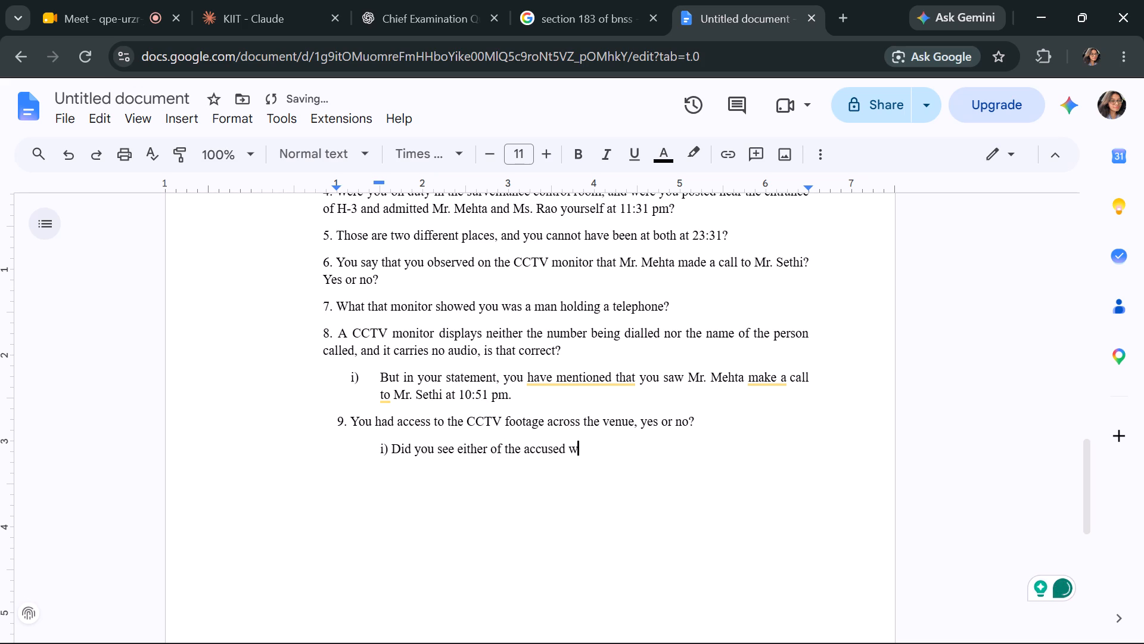
key(BackSpace)
text(with the)
key(space)
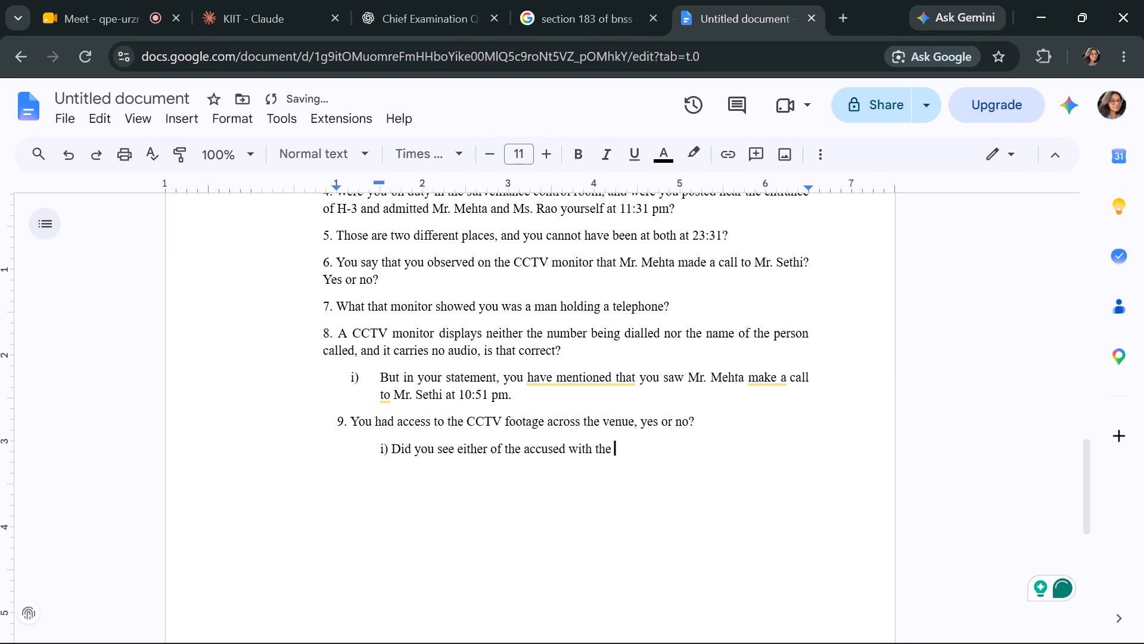
key(BackSpace)
key(BackSpace)
key(BackSpace)
key(BackSpace)
key(BackSpace)
key(BackSpace)
key(BackSpace)
key(BackSpace)
key(BackSpace)
text(carrying)
key(space)
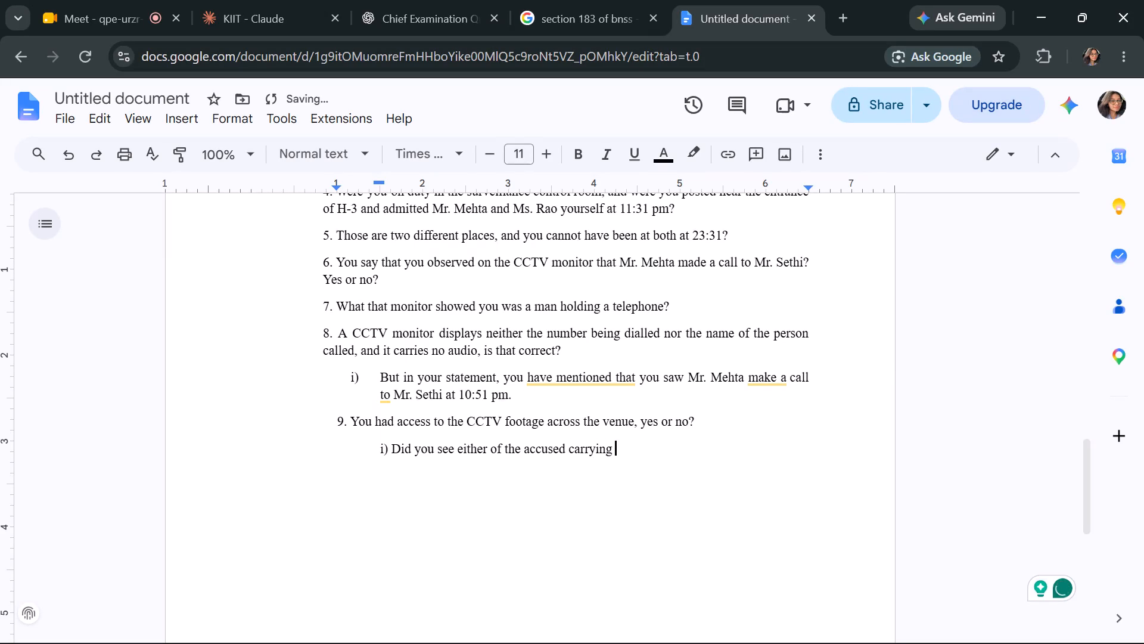
text(a bka)
key(BackSpace)
key(BackSpace)
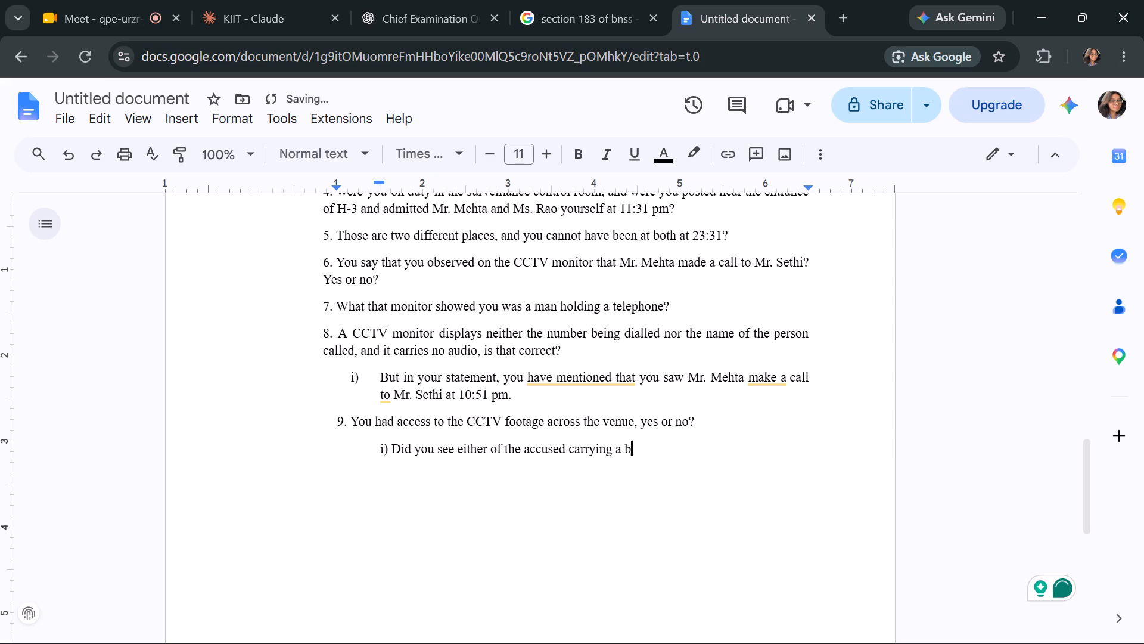
key(k)
key(BackSpace)
text(lack)
key(space)
text(bacj)
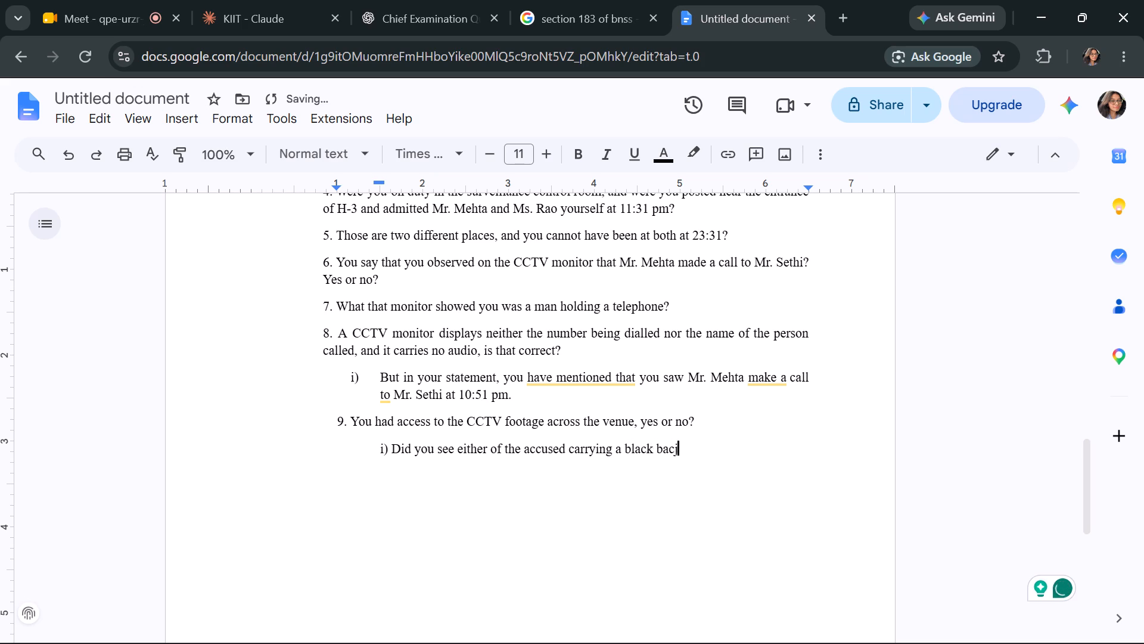
key(BackSpace)
text(kpack or)
key(space)
text(the)
key(space)
text(substance found init)
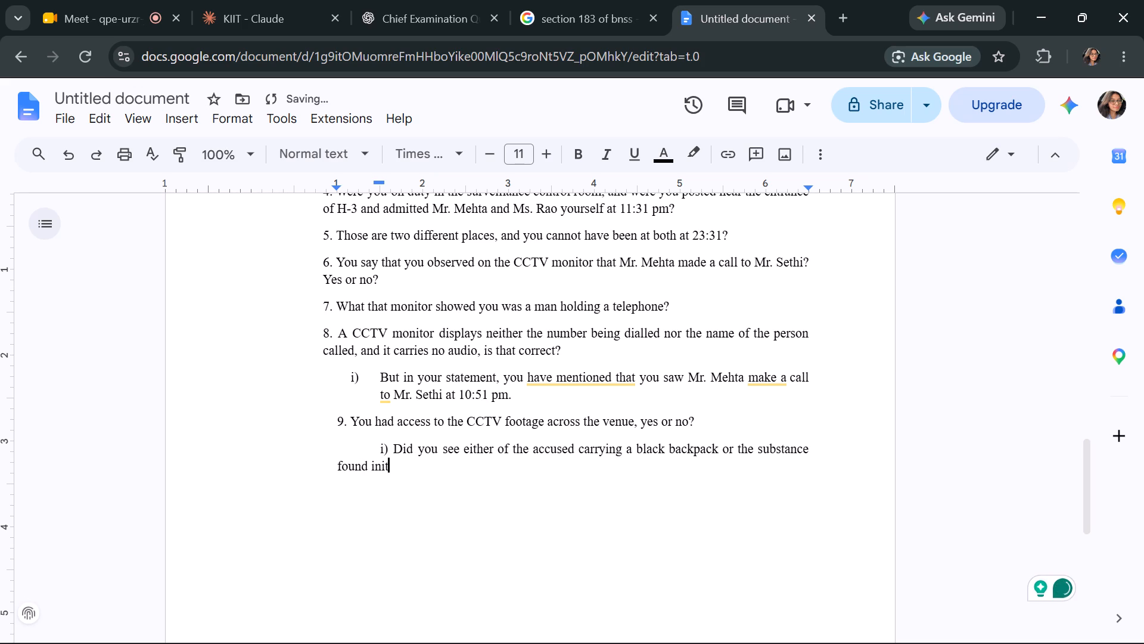
key(BackSpace)
key(BackSpace)
key(space)
text(it?)
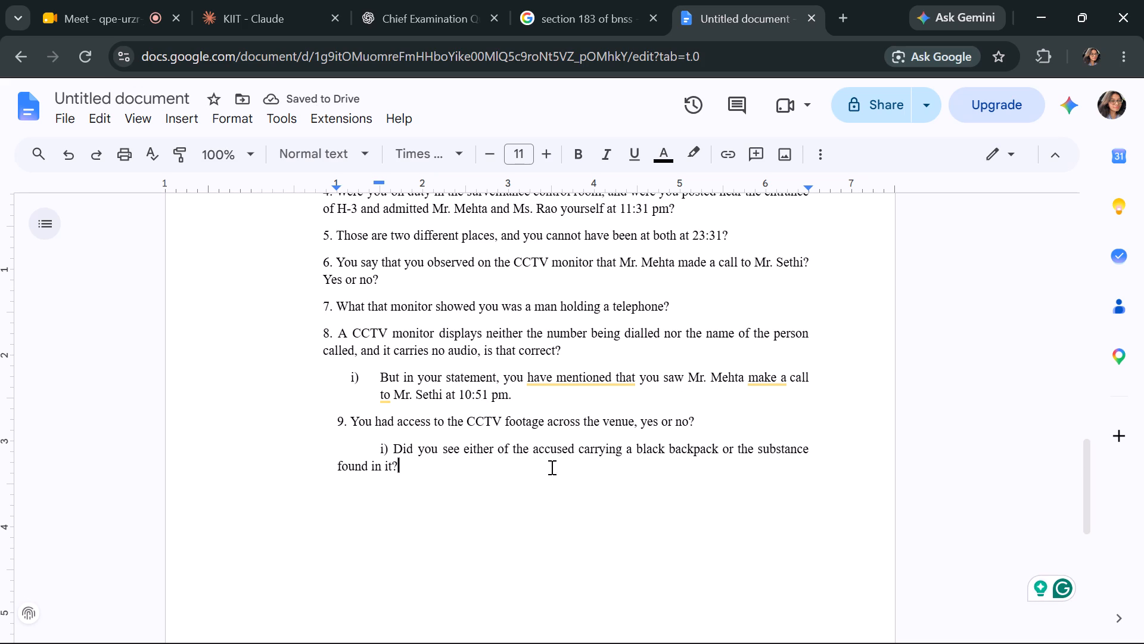
Add question 10 on a new line below question 9's sub-point, reading "Were you present during the search?", and save the document.
scroll(562, 495, down, 1)
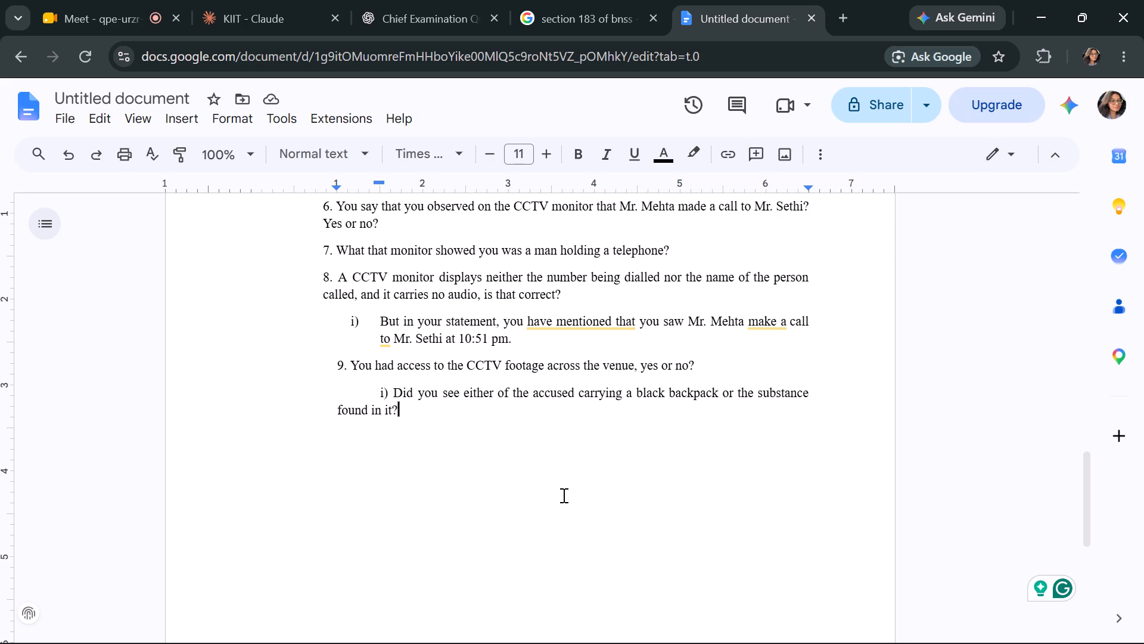
key(Return)
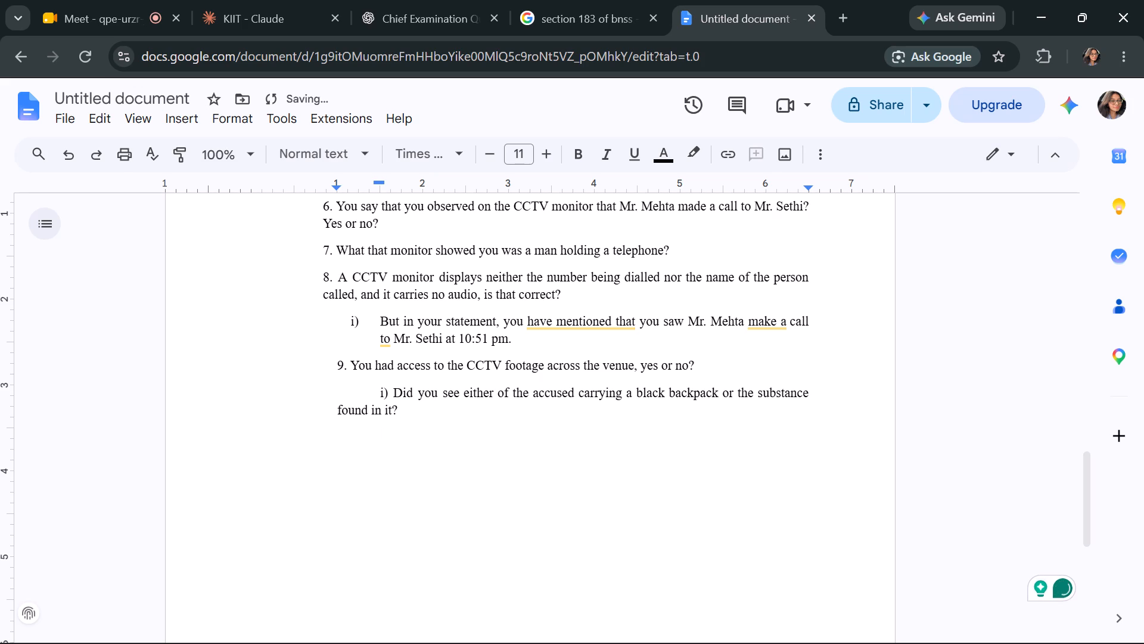
key(Return)
key(BackSpace)
key(BackSpace)
key(BackSpace)
key(BackSpace)
key(Return)
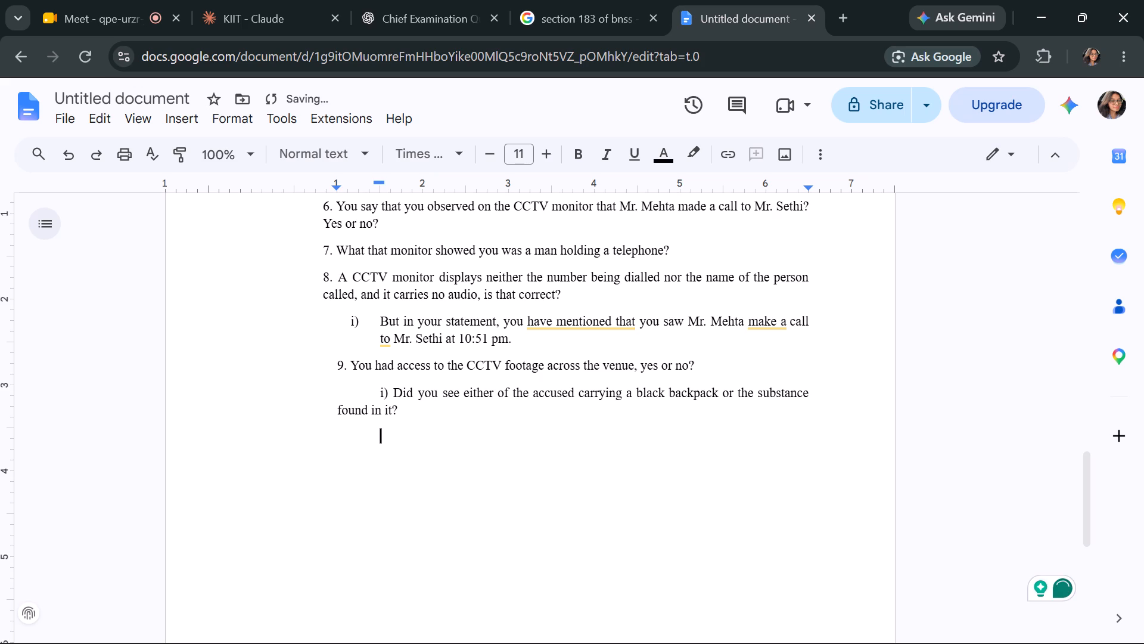
key(BackSpace)
key(1)
text(0.)
key(space)
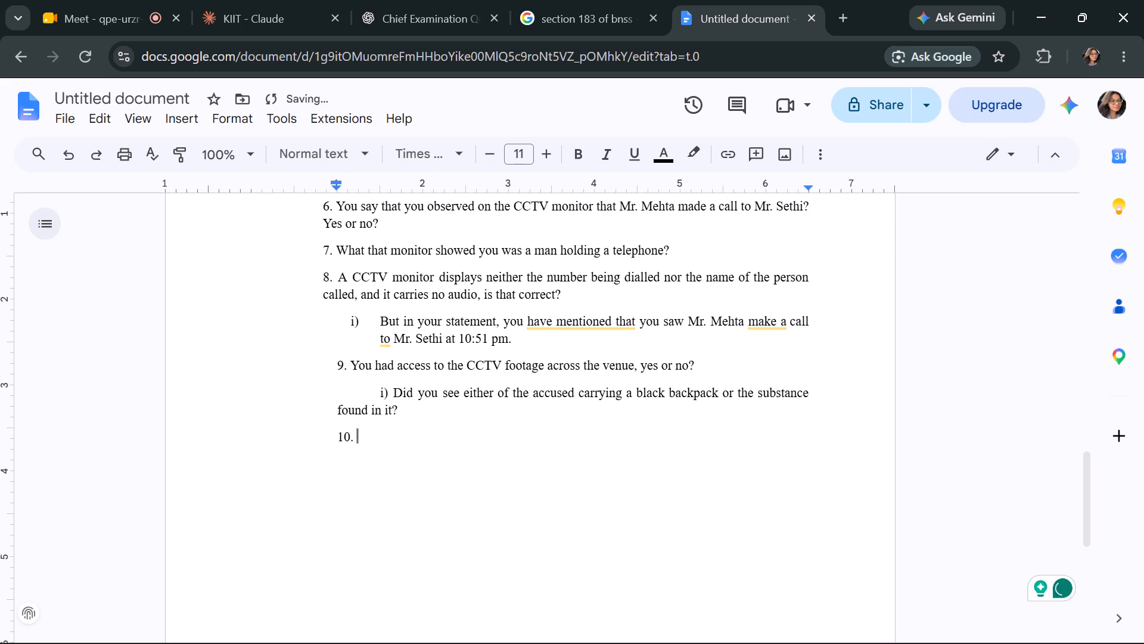
text(Were you present during the search?)
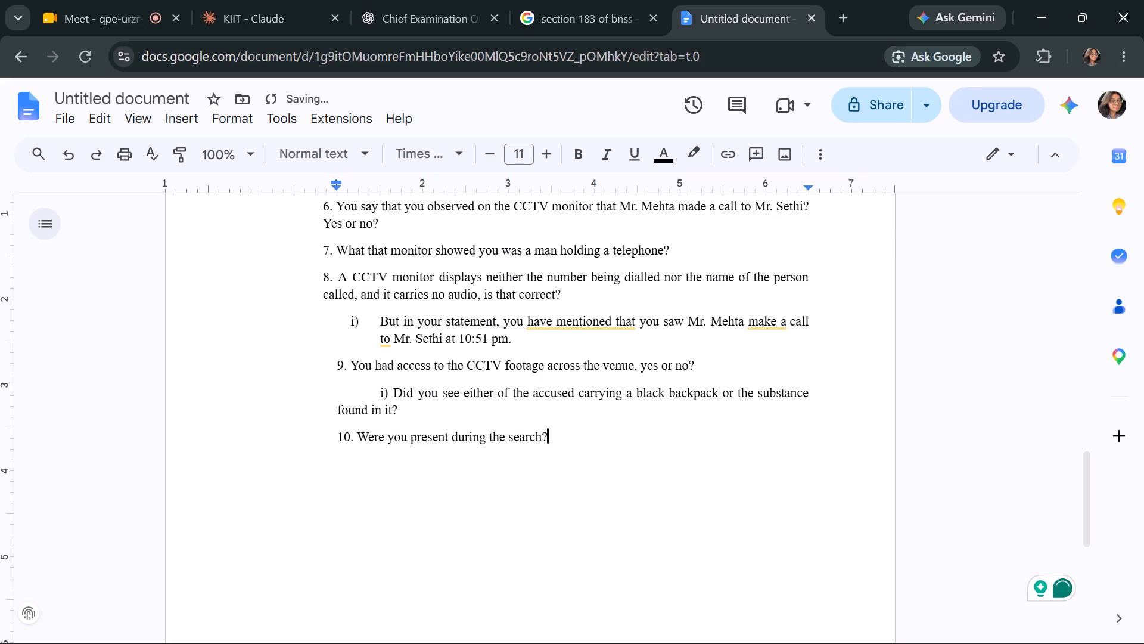
key(ctrl+s)
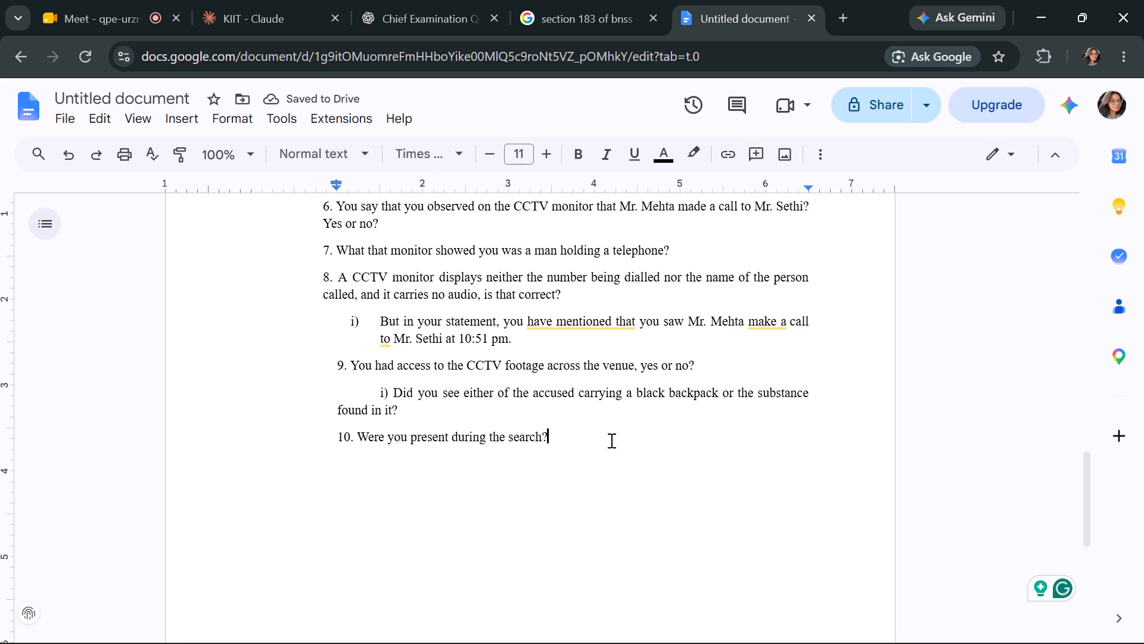
Copy the document's sharing link.
click(916, 113)
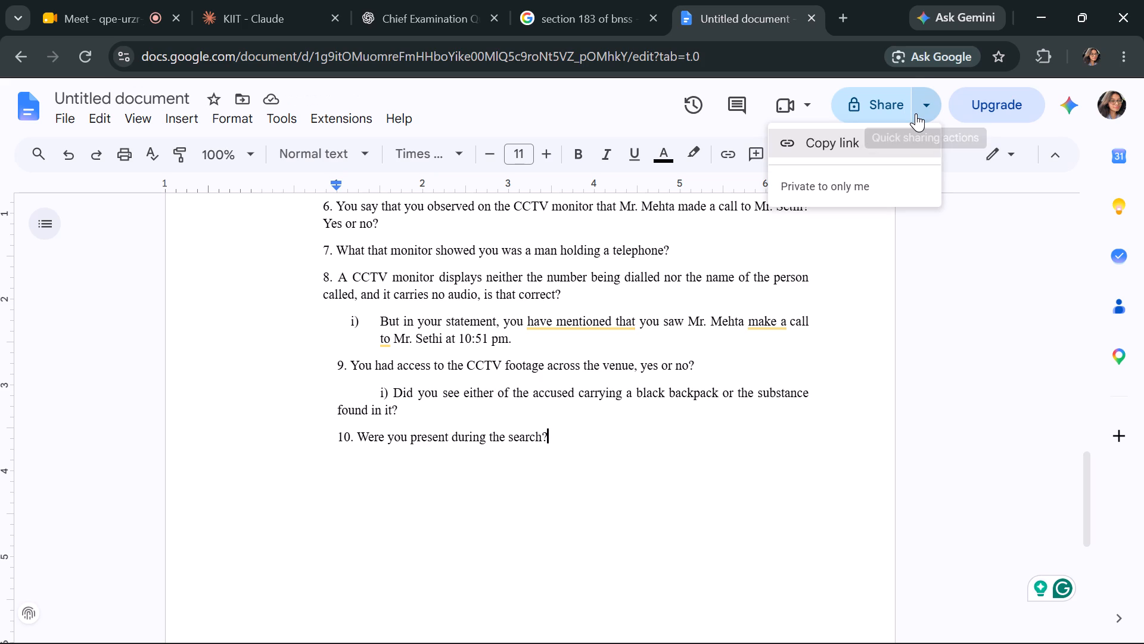
click(859, 139)
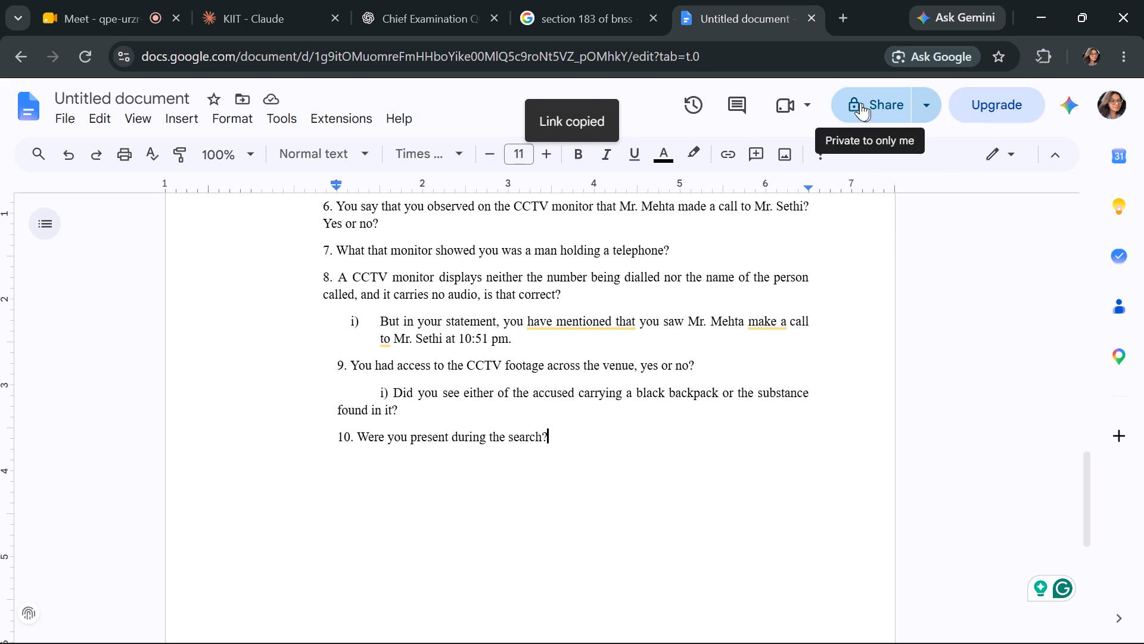
Check the document's sharing and general access settings, skipping the naming of the document.
click(855, 103)
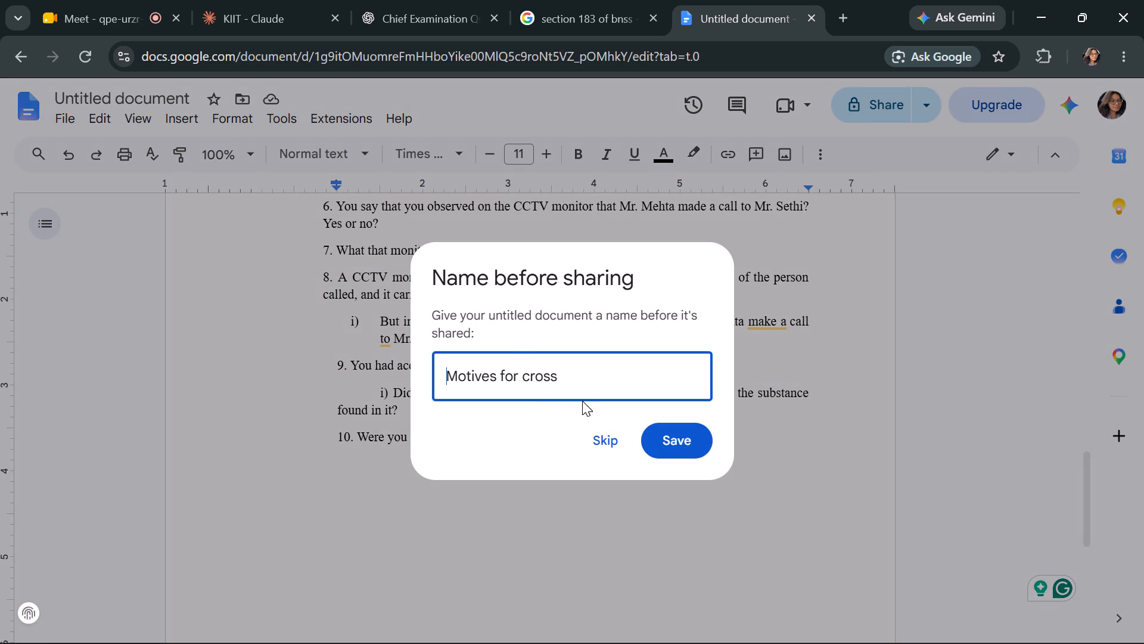
click(607, 445)
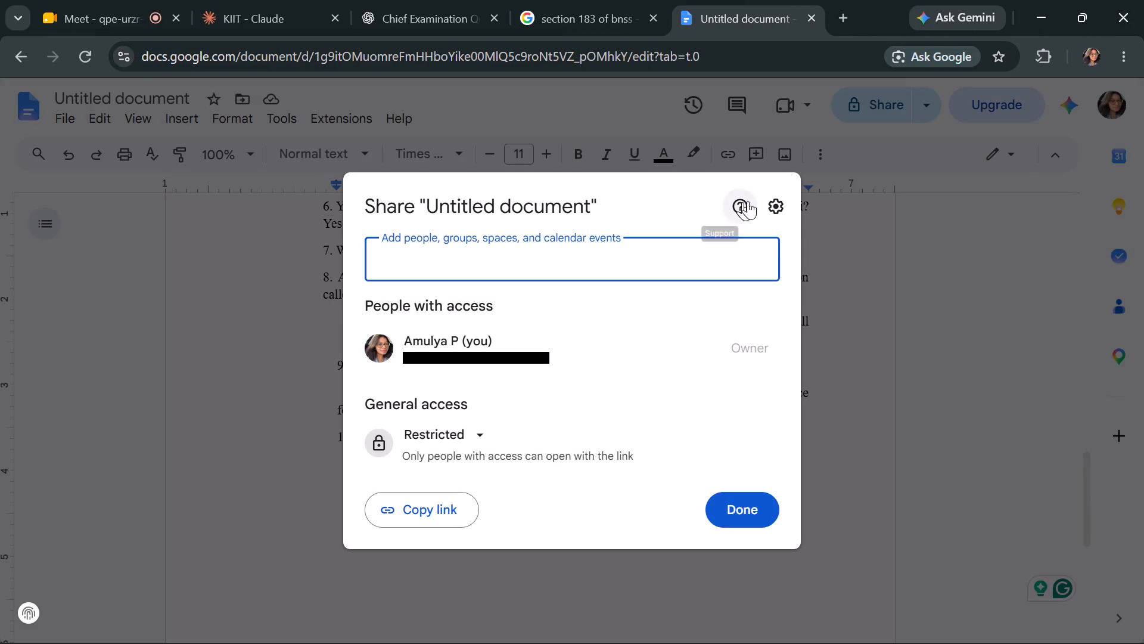
click(829, 293)
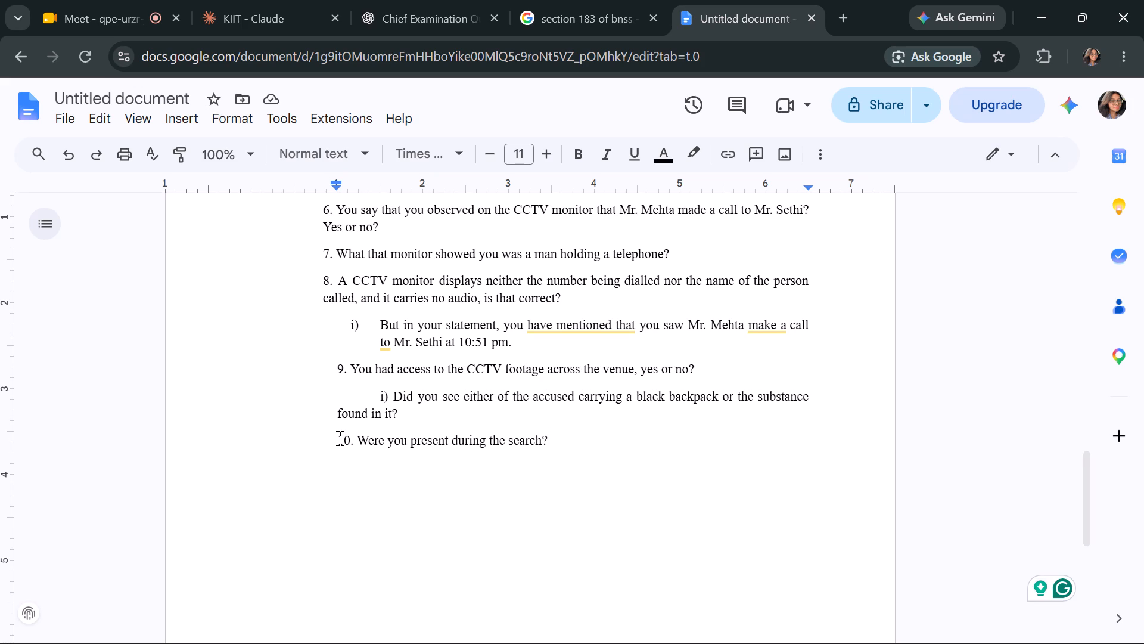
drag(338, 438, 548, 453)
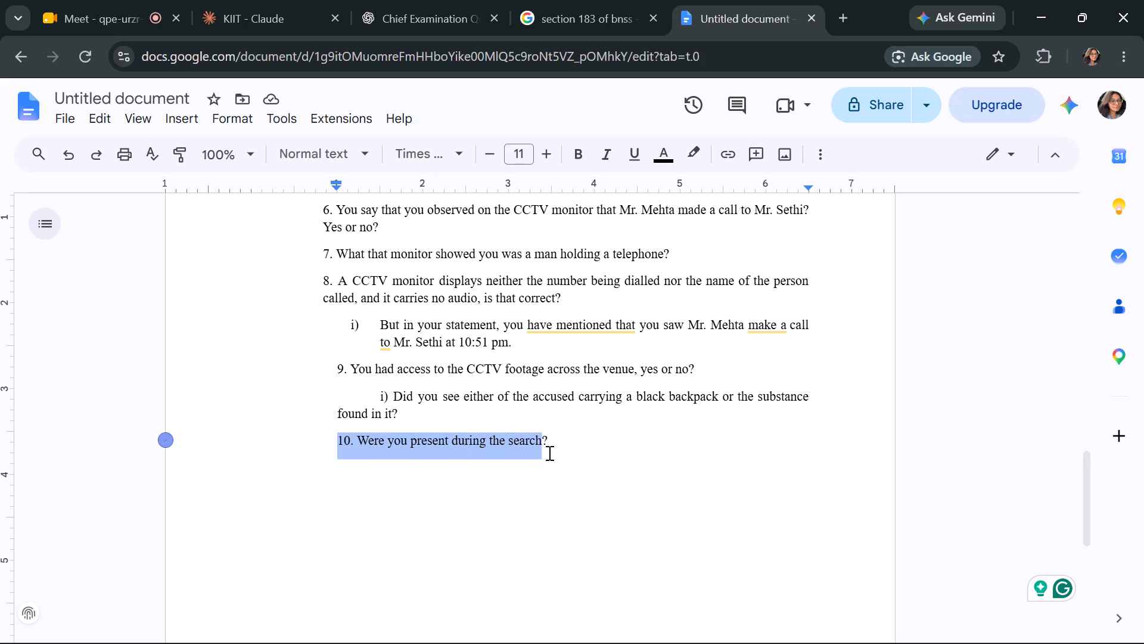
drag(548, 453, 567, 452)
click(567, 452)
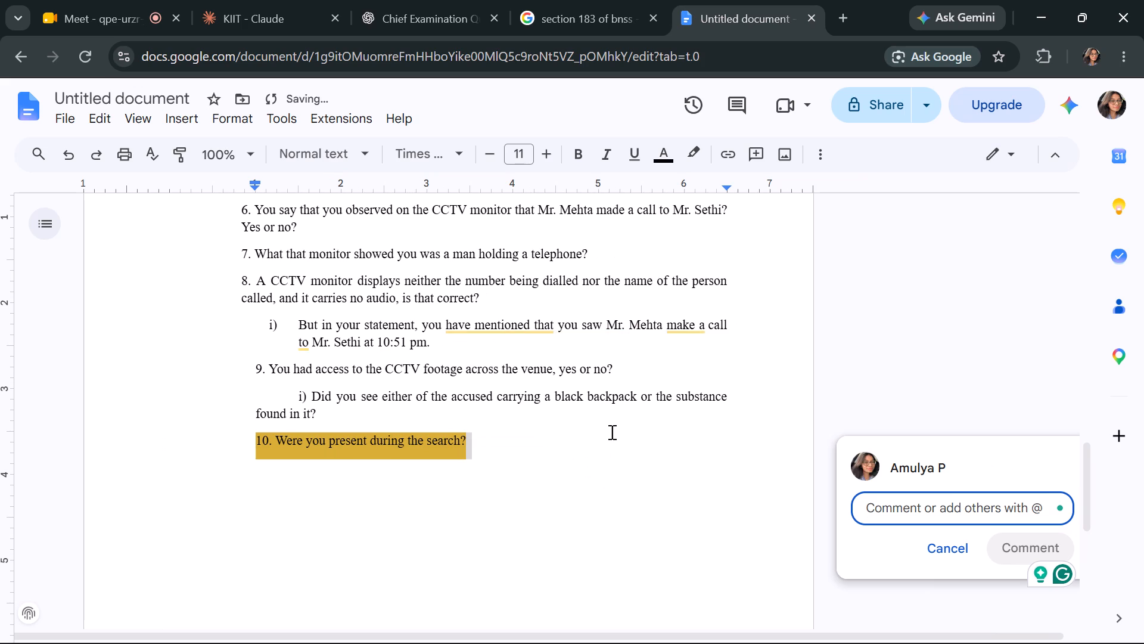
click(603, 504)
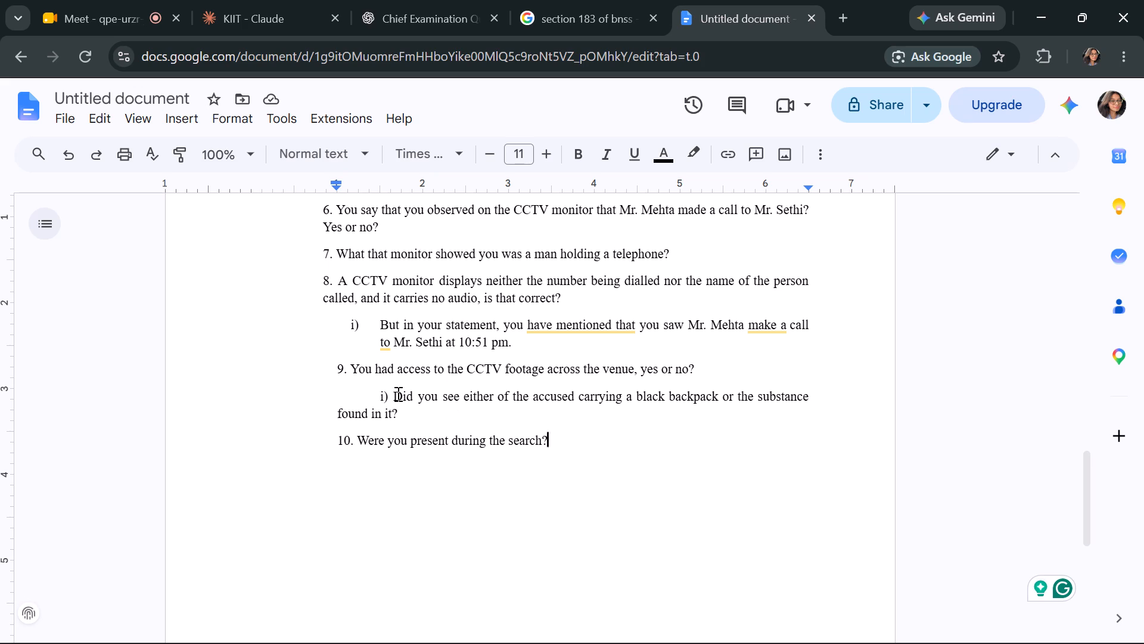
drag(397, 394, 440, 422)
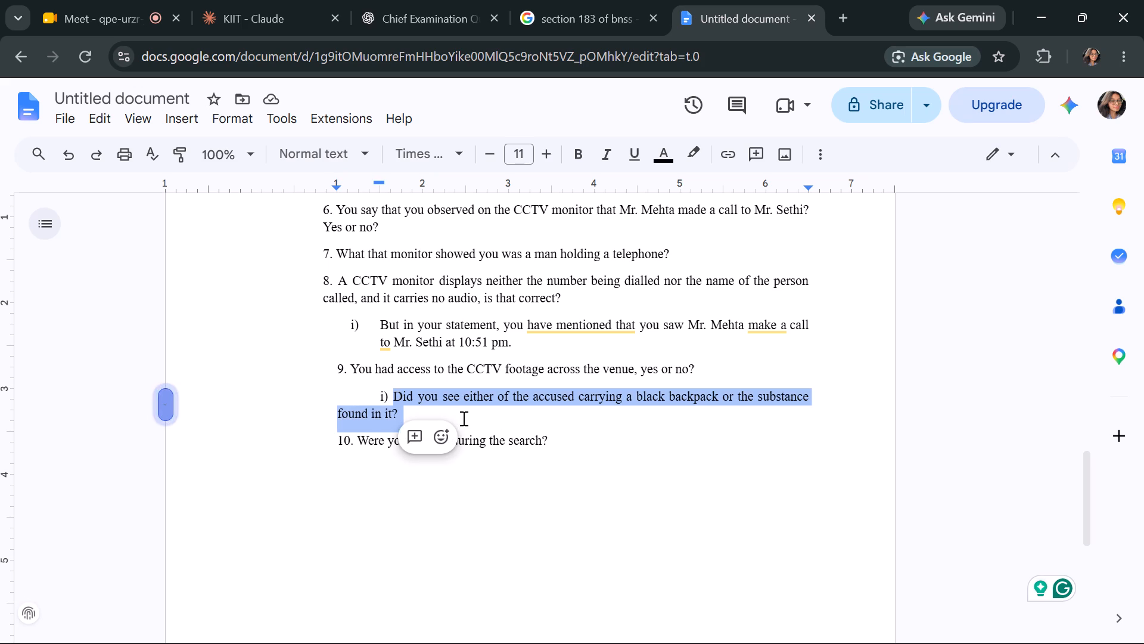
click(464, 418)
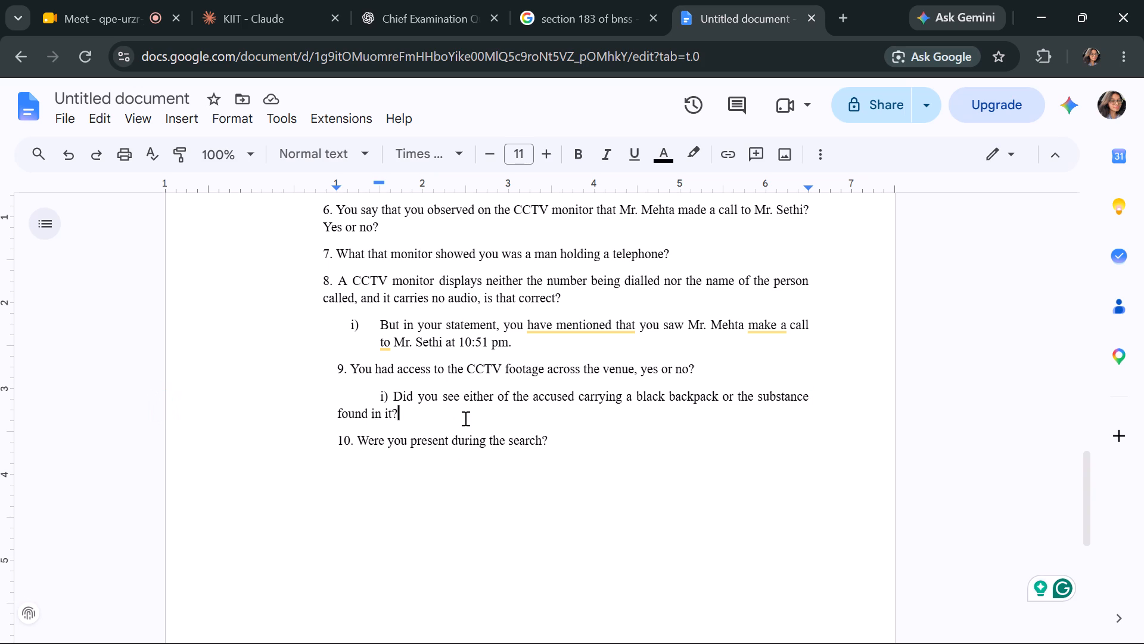
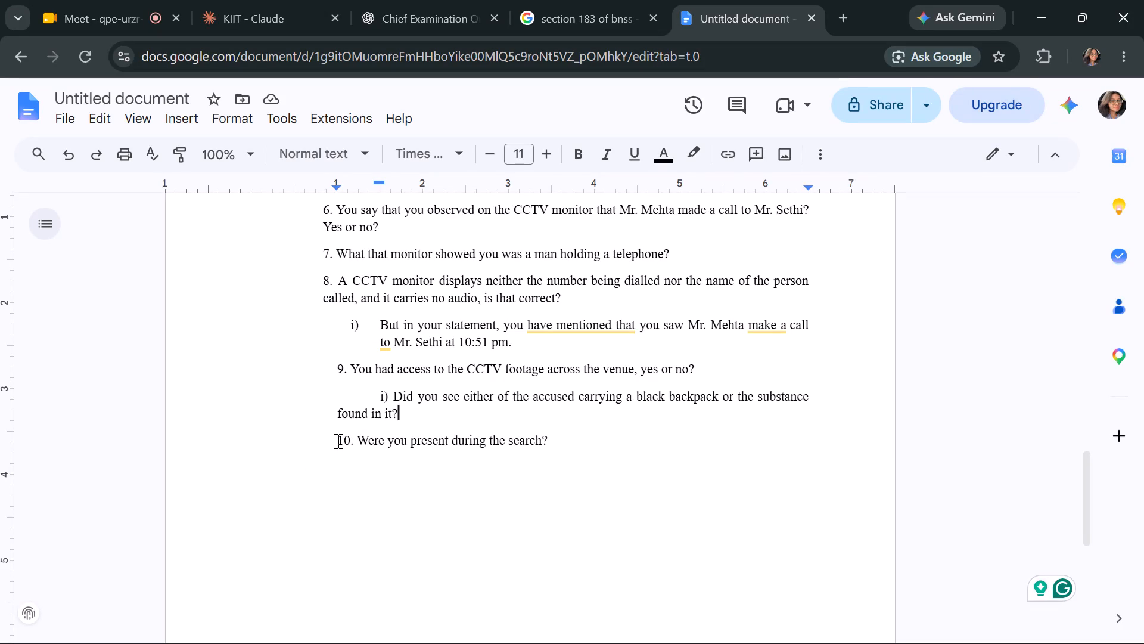
Remove the number "10." from in front of "Were you present during the search?".
drag(337, 441, 355, 445)
drag(355, 445, 355, 445)
key(BackSpace)
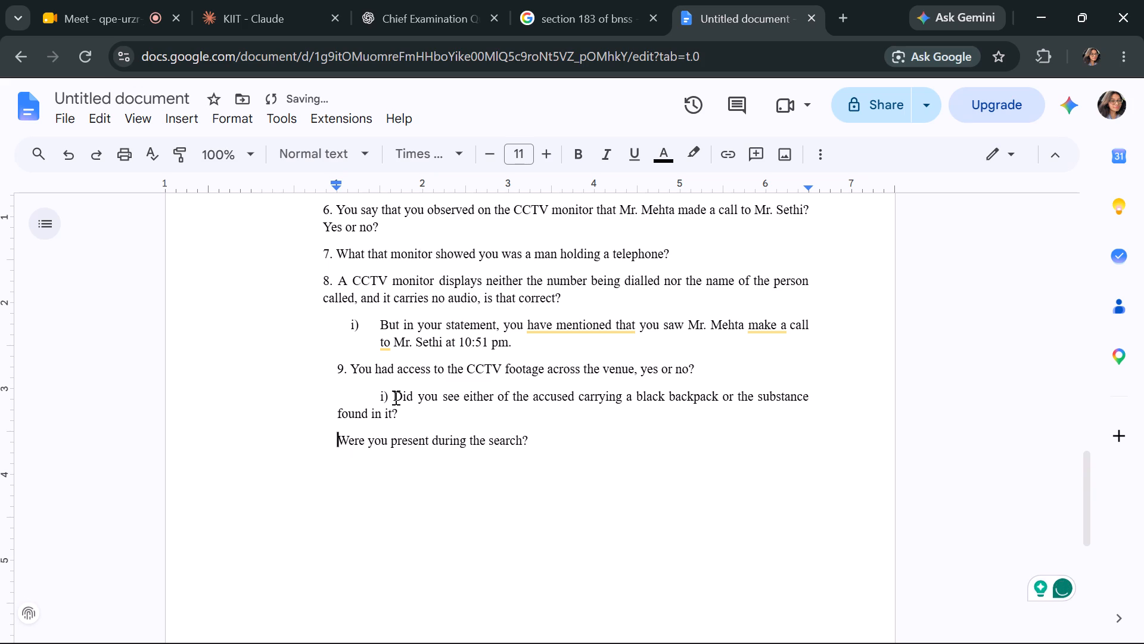
Split the black backpack question onto its own line as sub-point ii) of question 9, leaving sub-point i) empty.
click(394, 397)
key(Return)
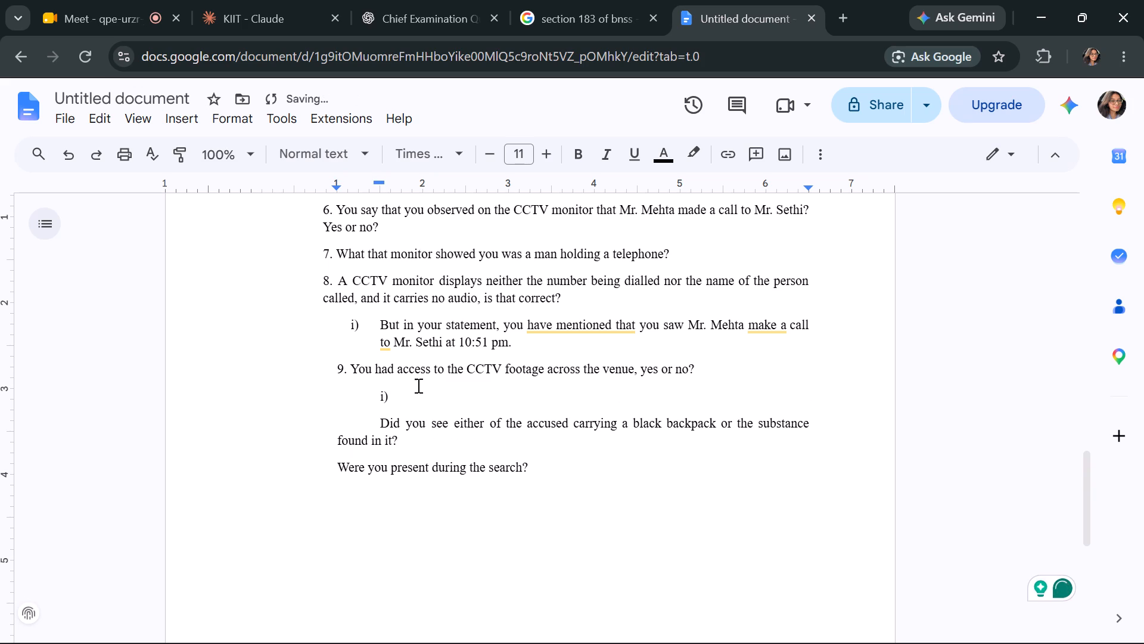
text(ii)
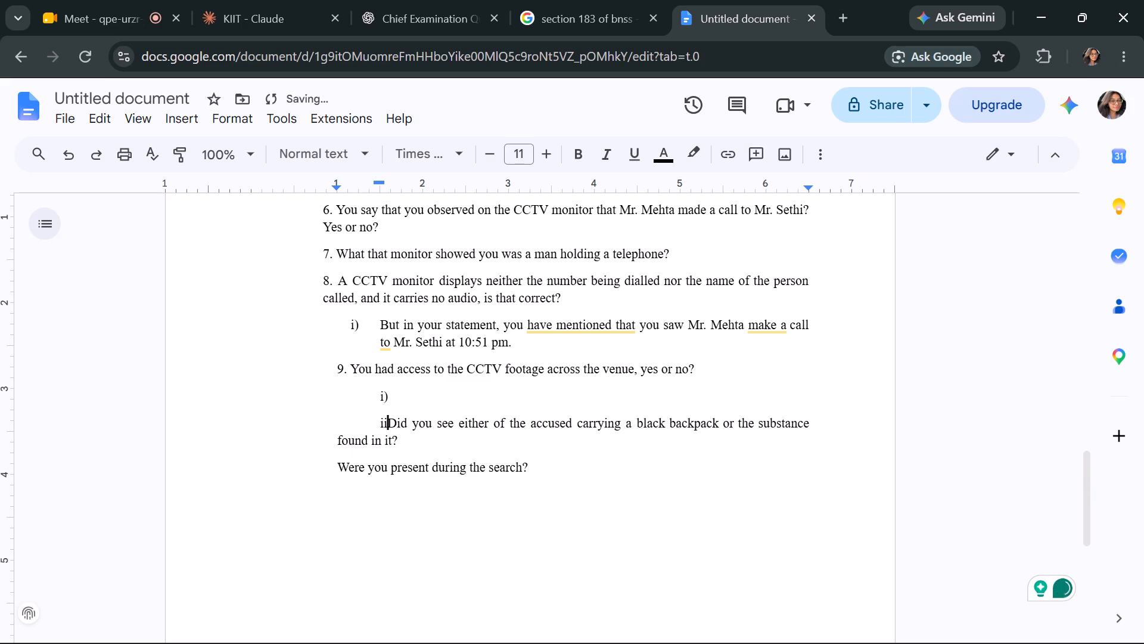
text())
key(space)
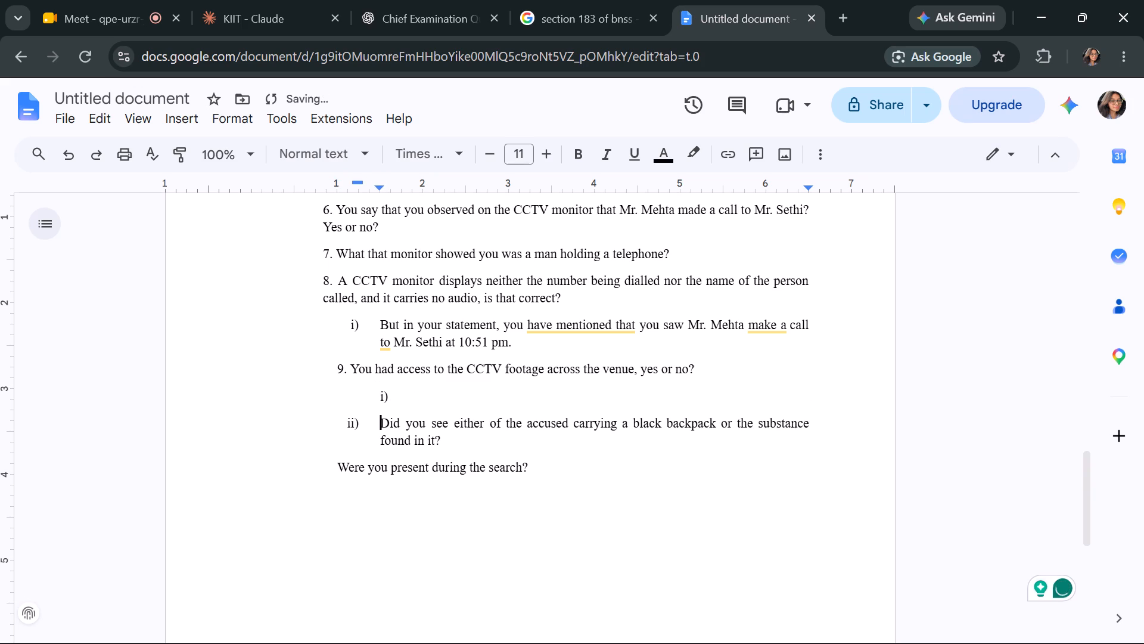
Move "Were you present during the search?" into question 9's empty sub-point i) and remove the leftover blank lines.
key(Left)
key(Left)
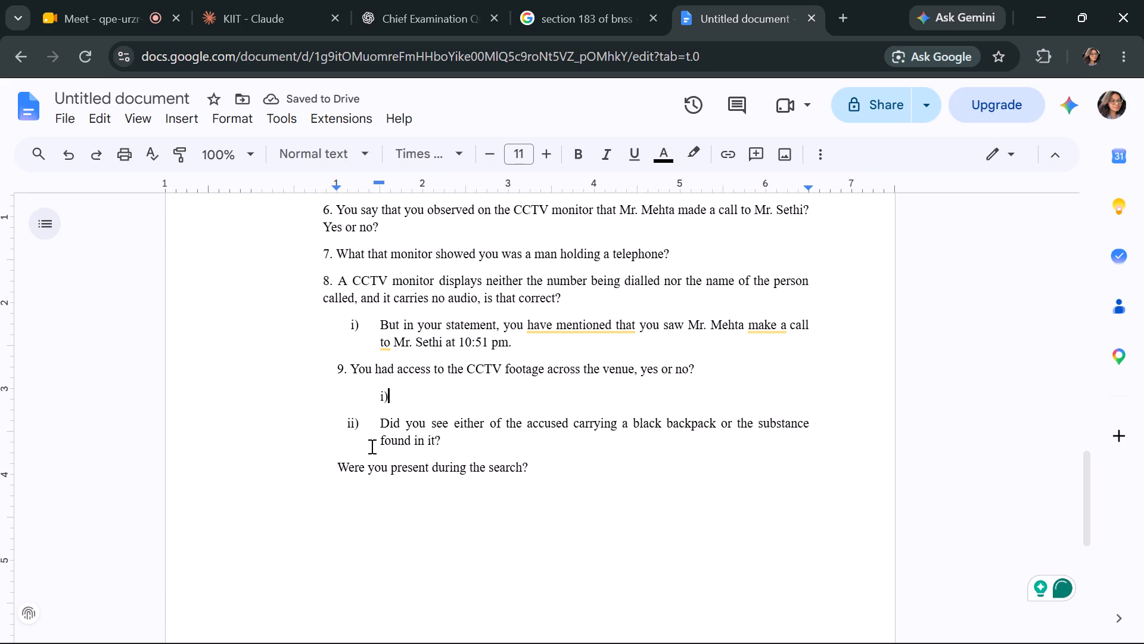
drag(344, 466, 521, 472)
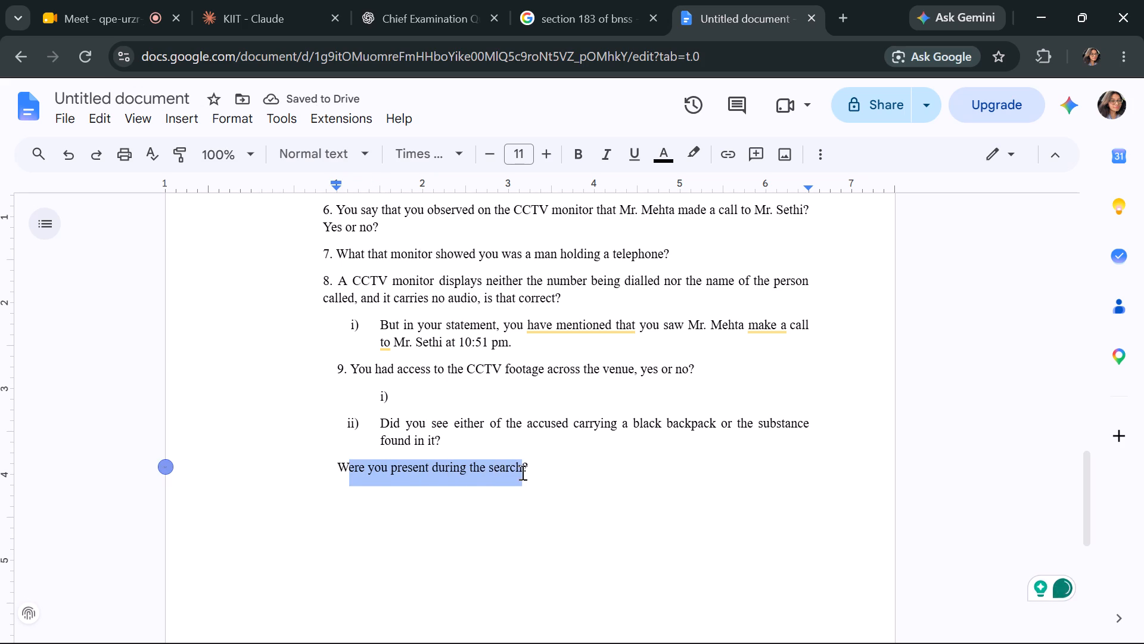
click(521, 472)
drag(340, 470, 544, 472)
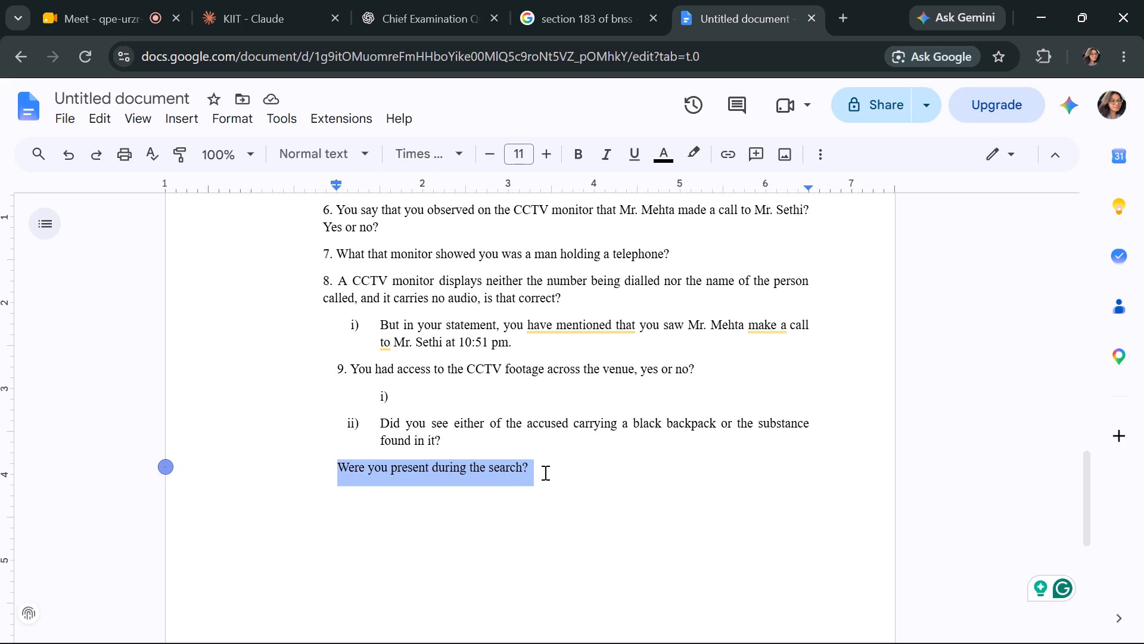
drag(544, 472, 544, 473)
key(ctrl+x)
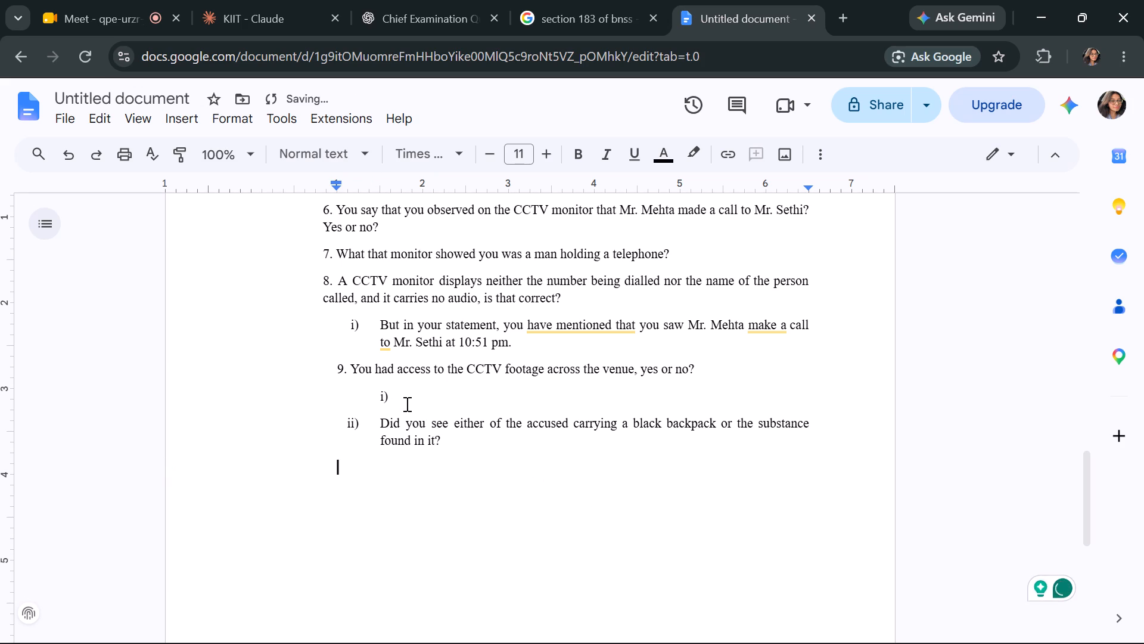
click(406, 404)
key(ctrl+v)
key(BackSpace)
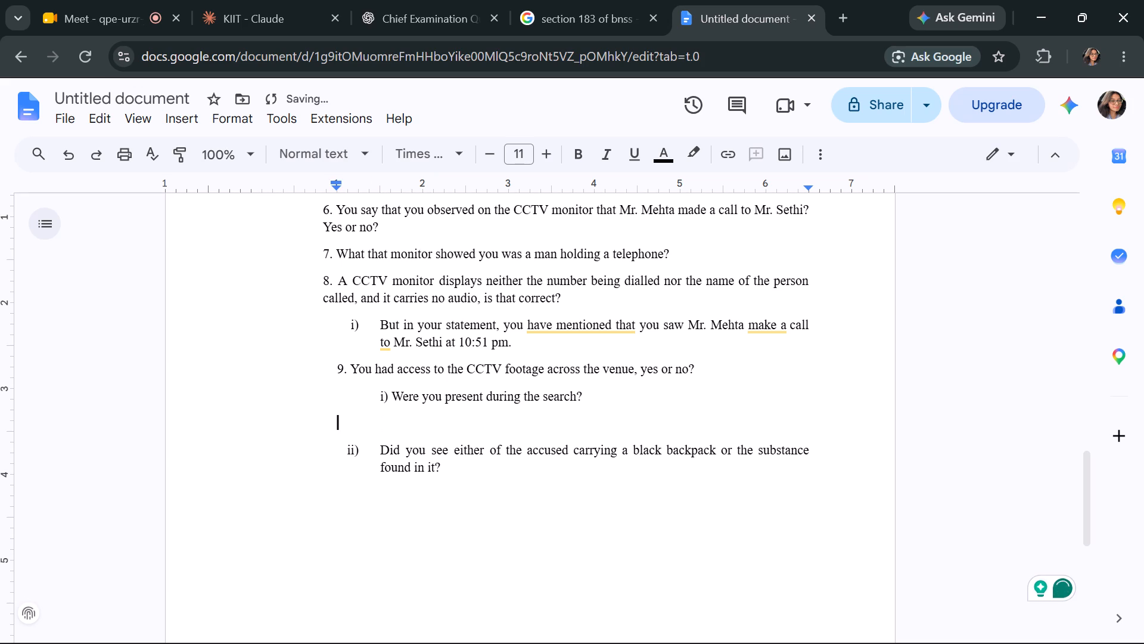
key(BackSpace)
key(BackSpace)
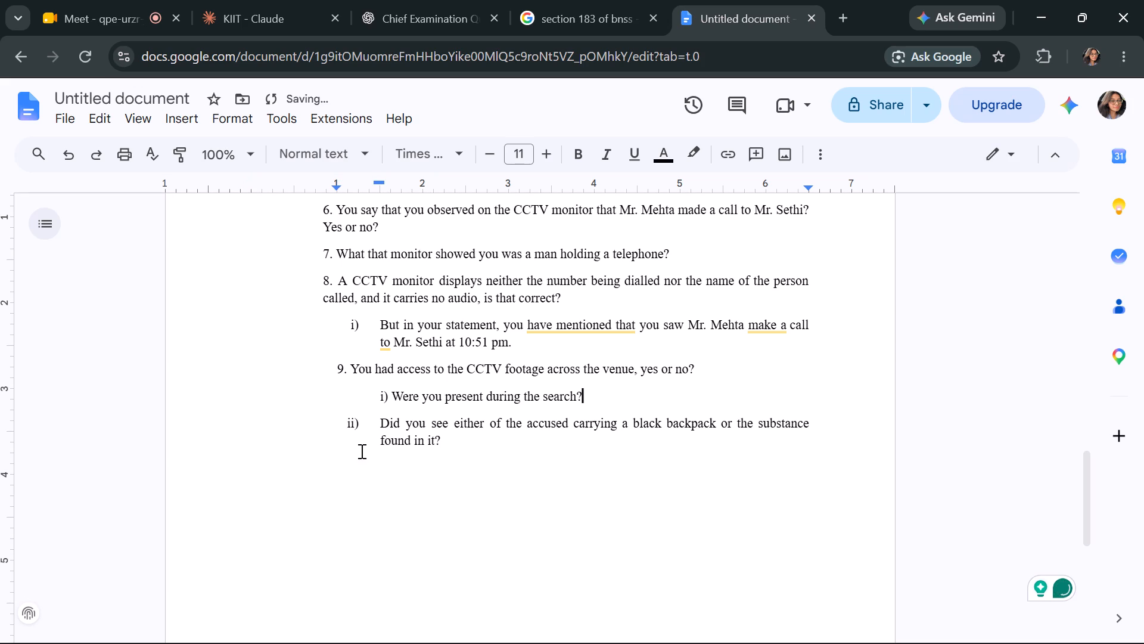
Replace the automatic list numbering on the black backpack question with a plain-text "ii)" label aligned with sub-point i).
click(348, 426)
key(BackSpace)
click(380, 426)
text(ii)
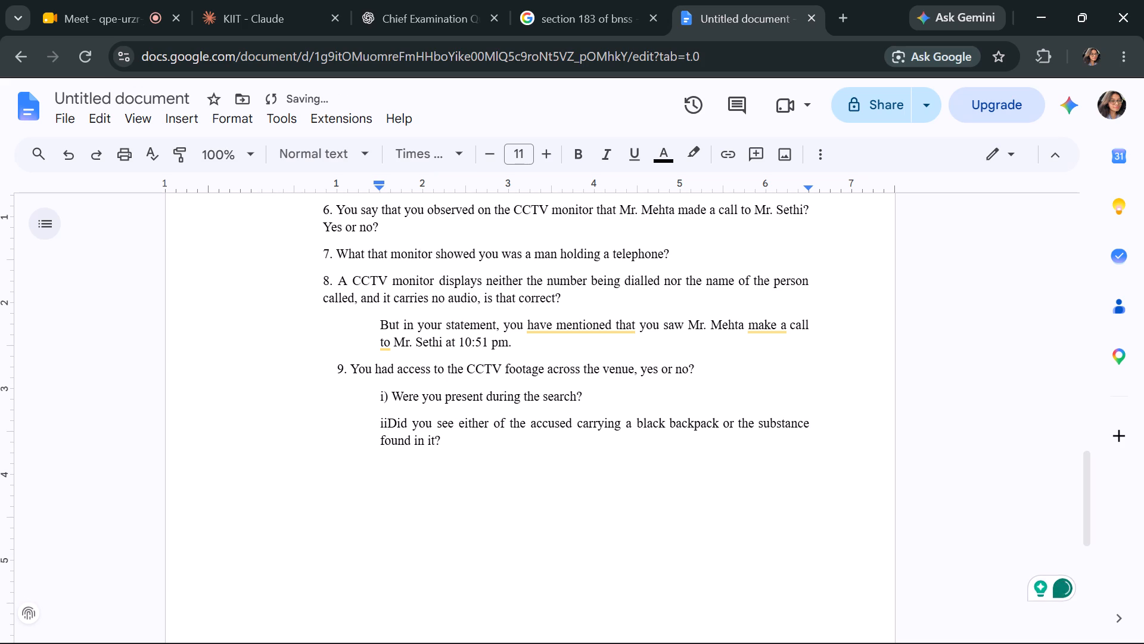
text())
key(space)
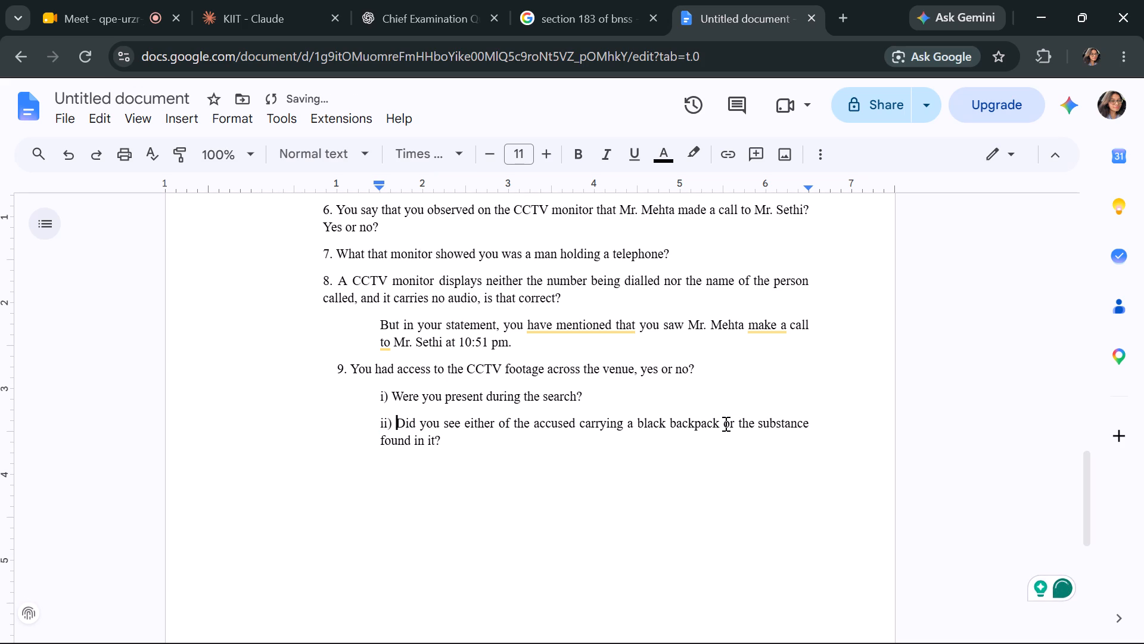
Shorten question 9's sub-point ii) to "Did you see either of the accused carrying a black backpack?".
drag(725, 423, 431, 448)
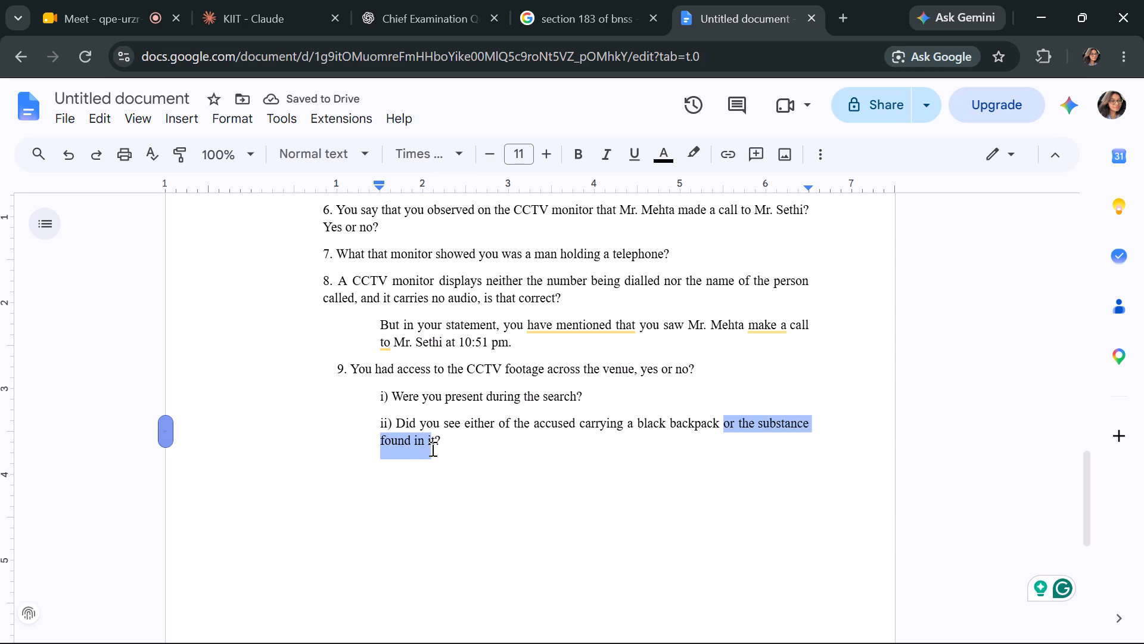
drag(431, 448, 438, 452)
key(BackSpace)
key(BackSpace)
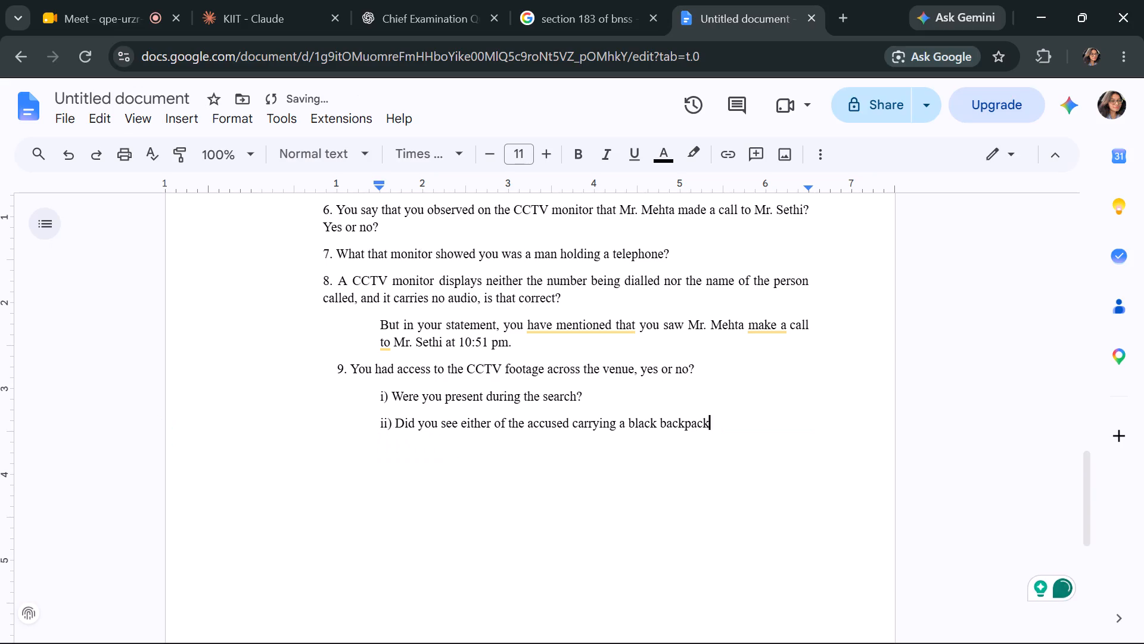
key(shift+question)
Open the document's sharing settings, saving its name as "Motives for cross", and close them without adding anyone.
click(878, 104)
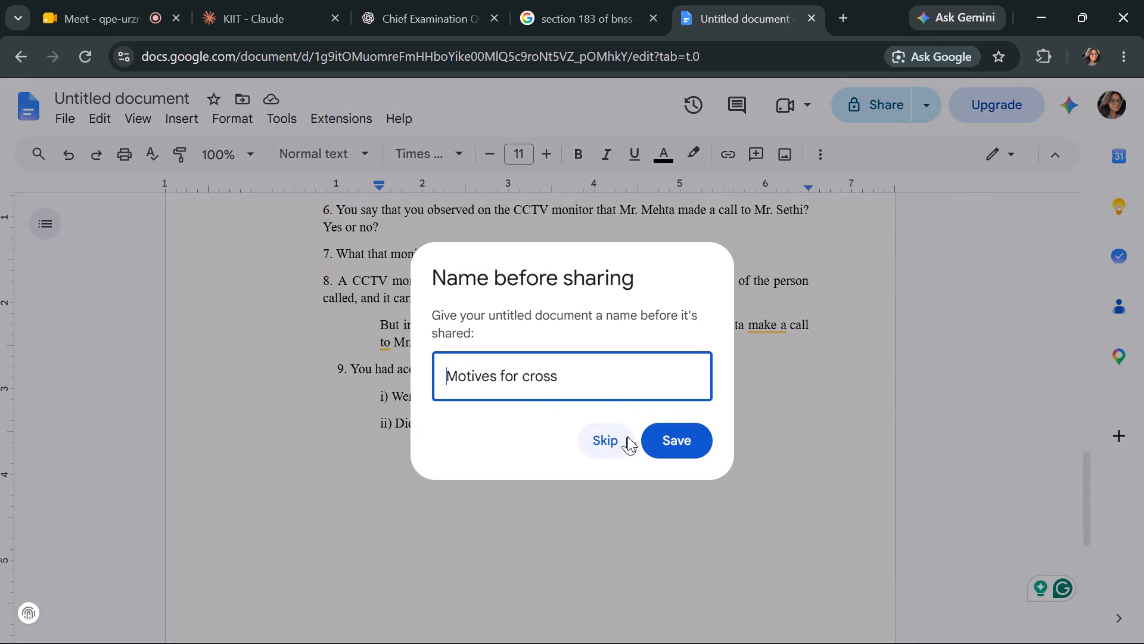
click(698, 431)
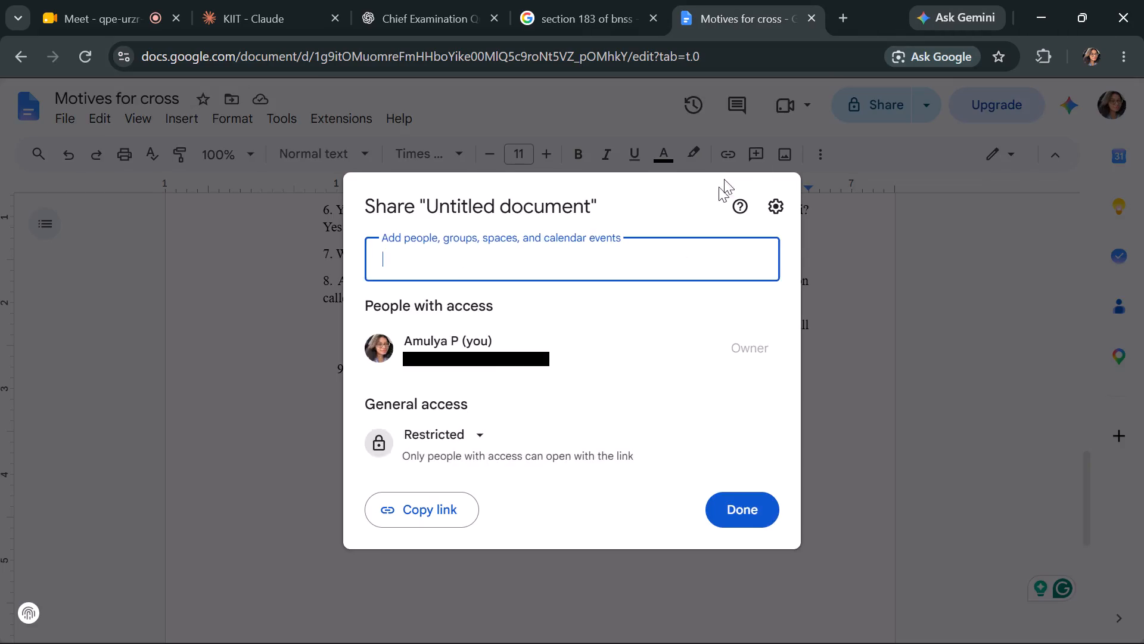
click(750, 503)
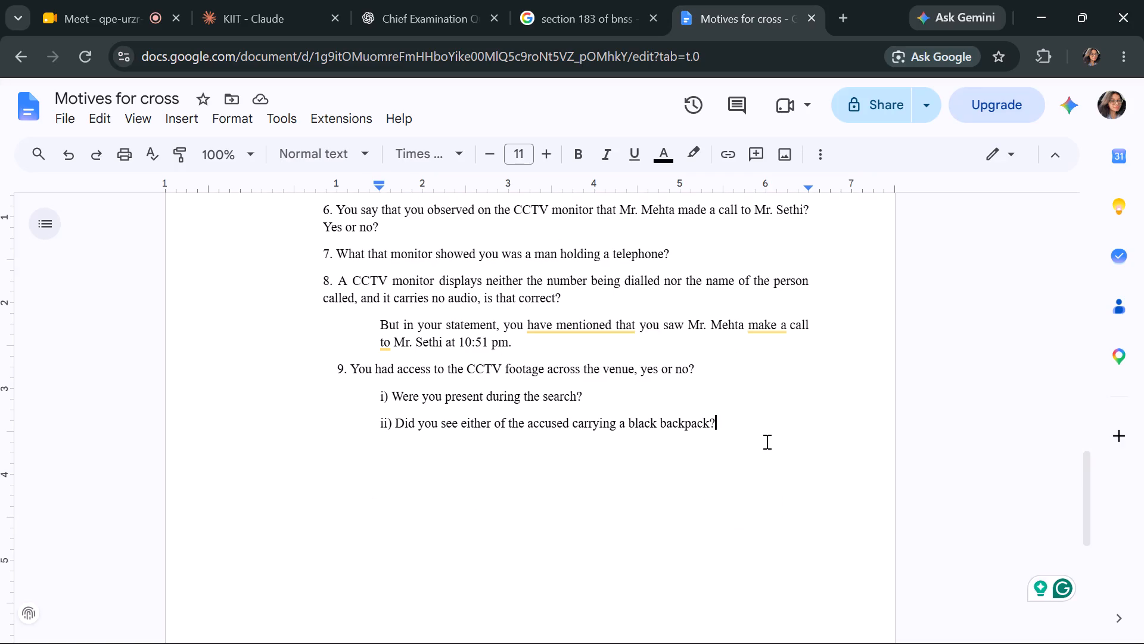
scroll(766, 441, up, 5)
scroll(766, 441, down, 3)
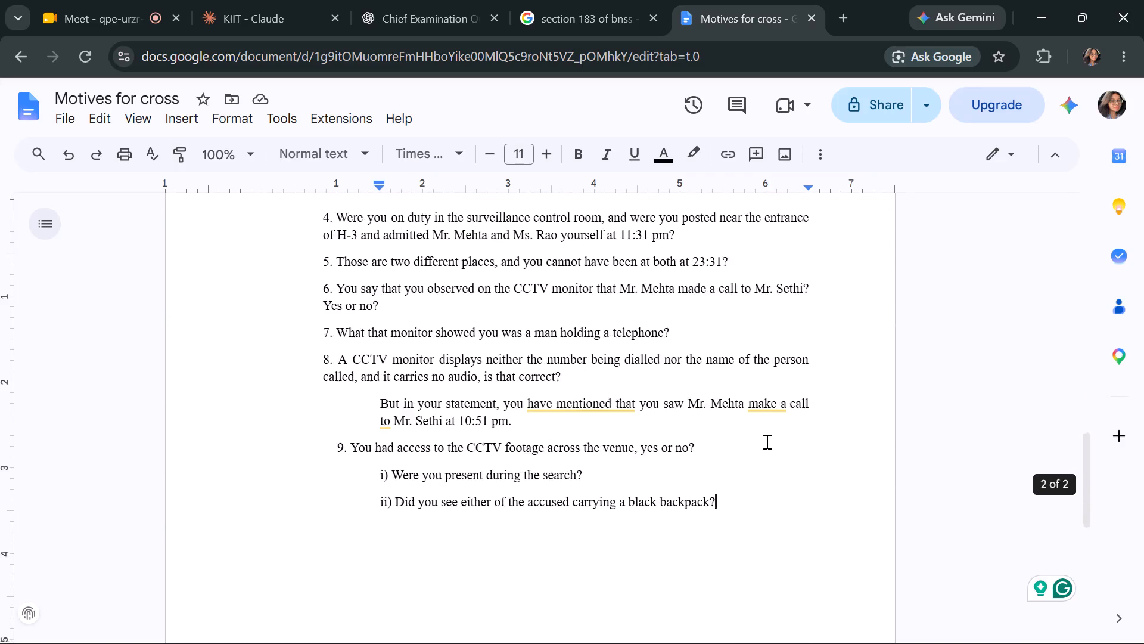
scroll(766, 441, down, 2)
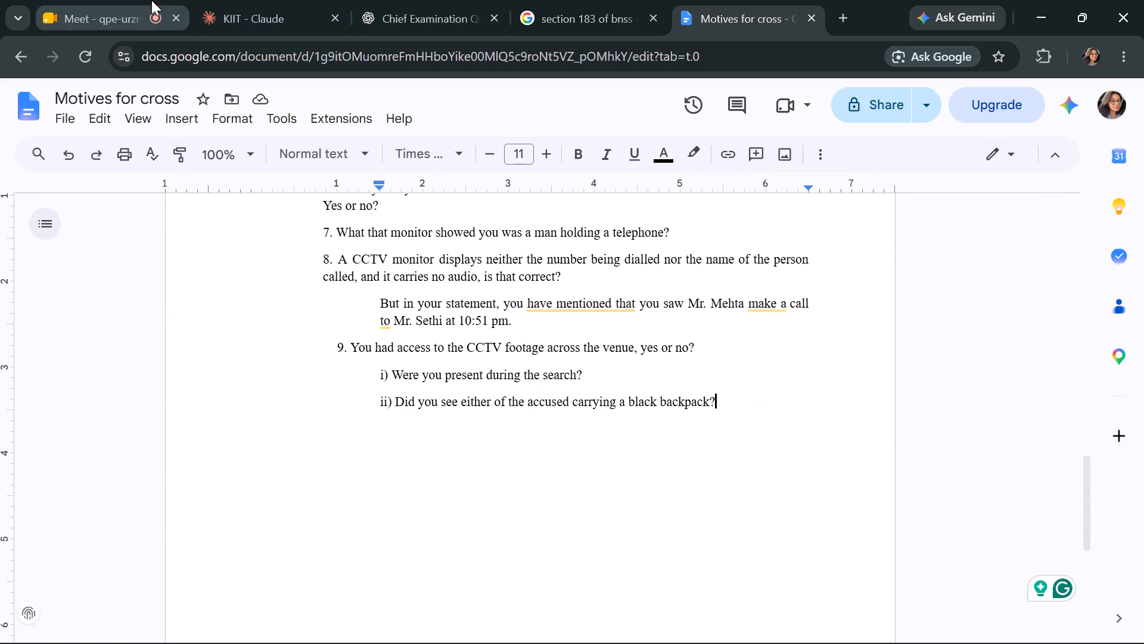